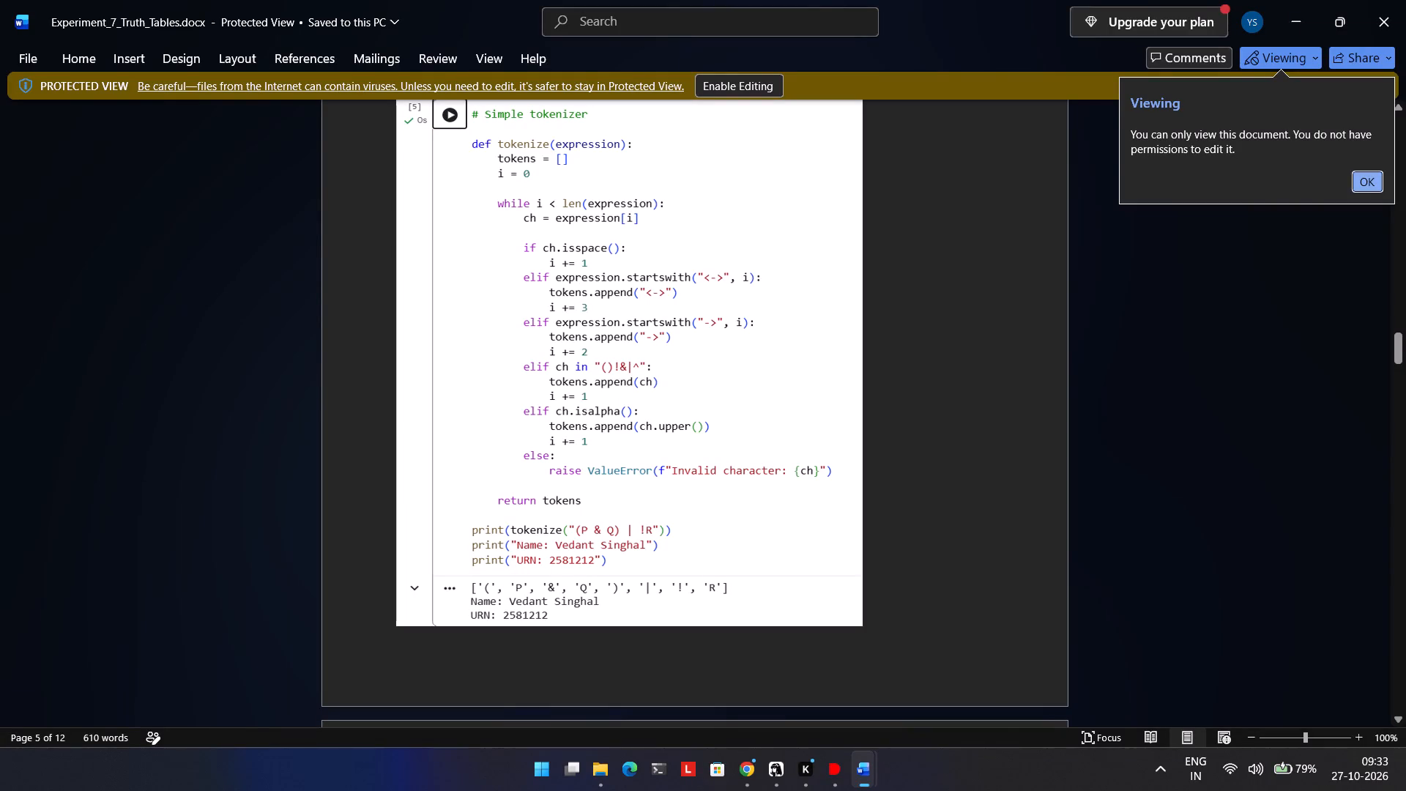
# Review the tokenizer code and Exercise 1 pages of Experiment_7_Truth_Tables.docx, and close the document.
pyautogui.scroll(-1, 601, 469)
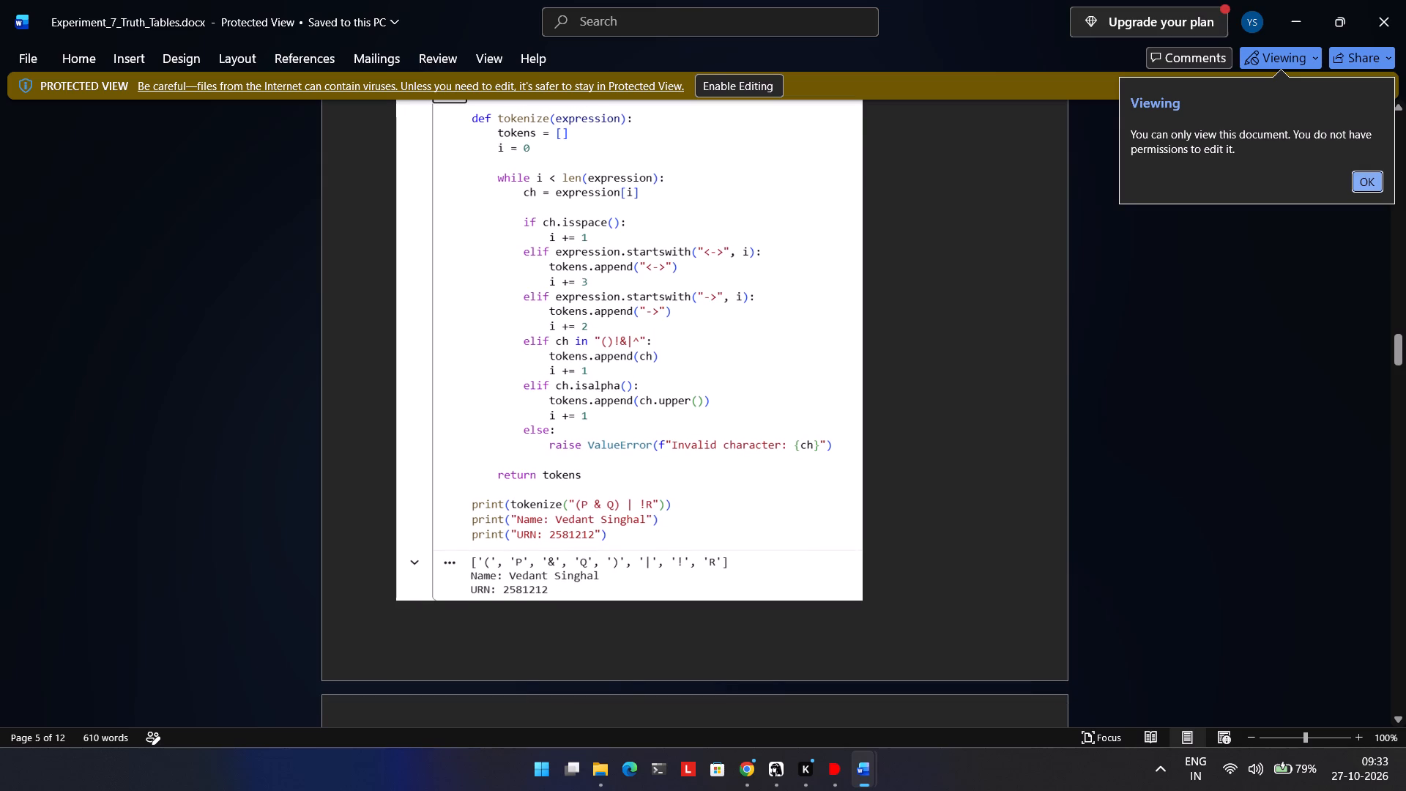
pyautogui.scroll(-1, 535, 491)
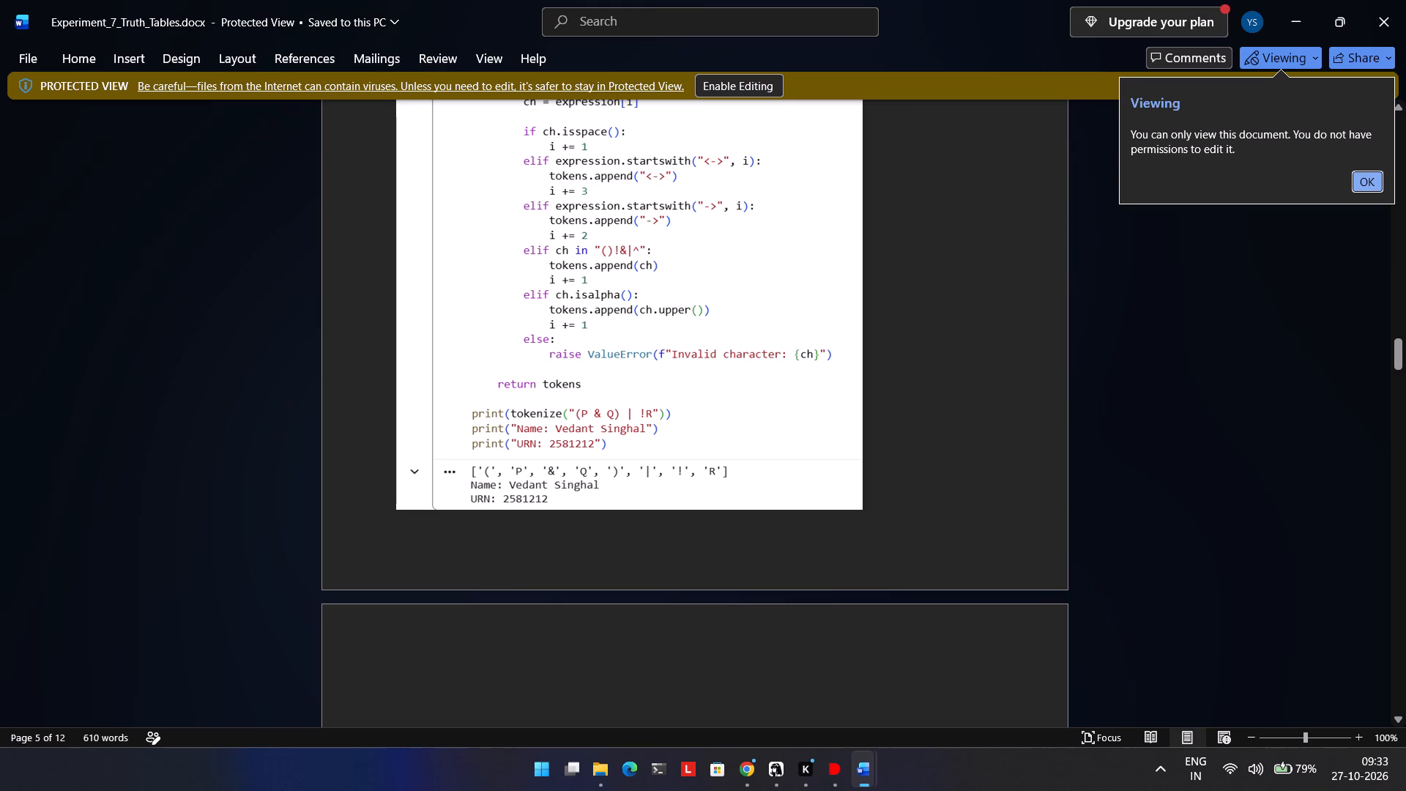
pyautogui.scroll(-2, 637, 420)
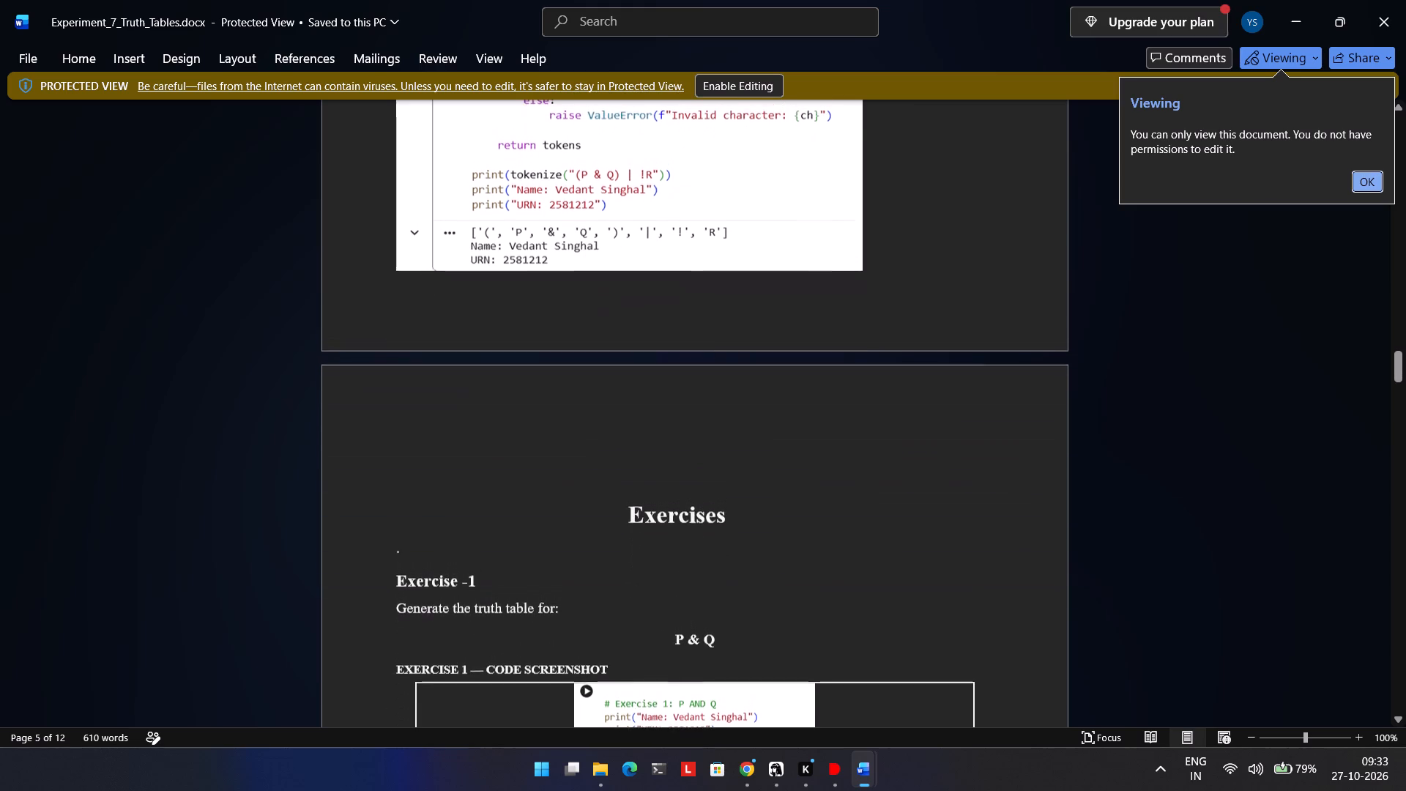
pyautogui.scroll(-2, 637, 420)
pyautogui.scroll(1, 637, 420)
pyautogui.scroll(-1, 637, 420)
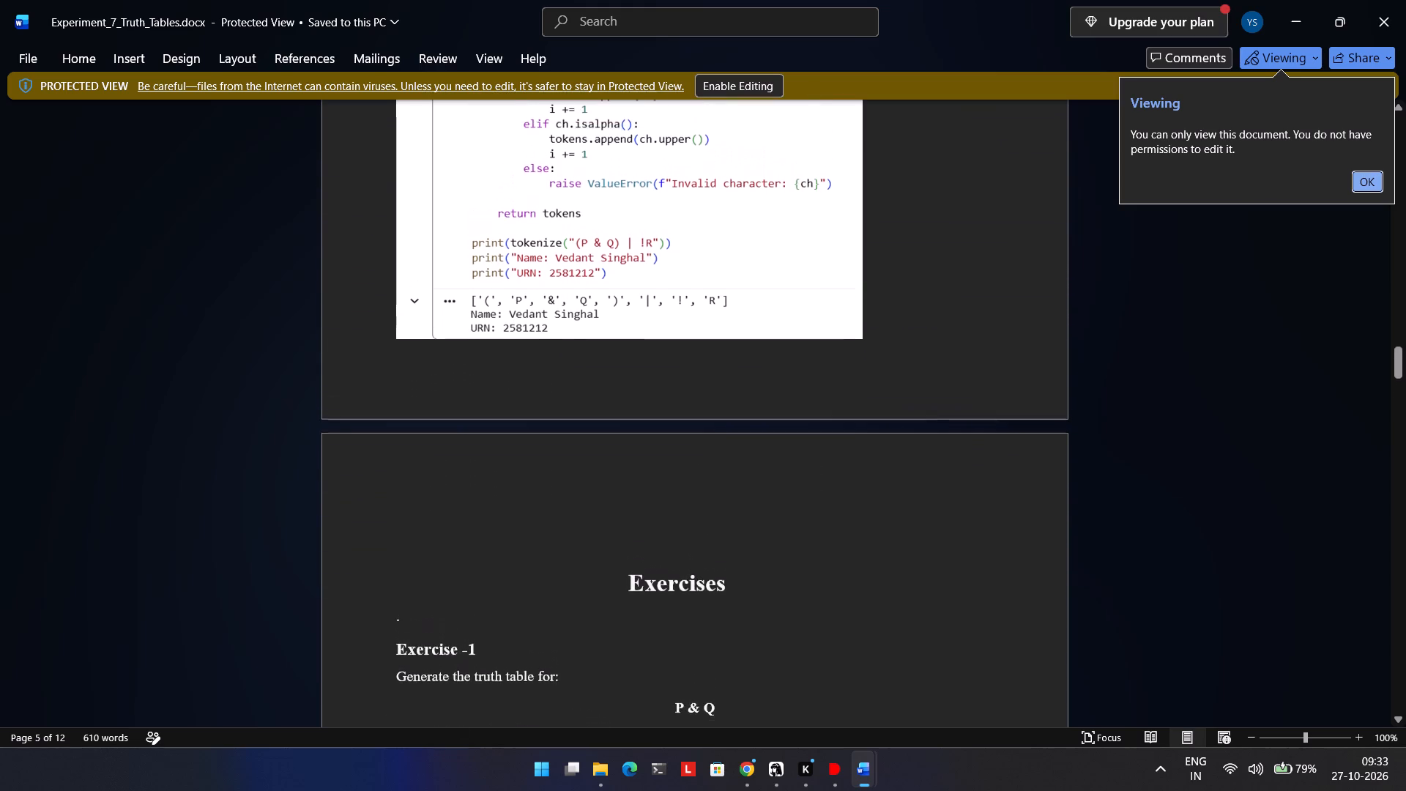
pyautogui.scroll(-1, 637, 420)
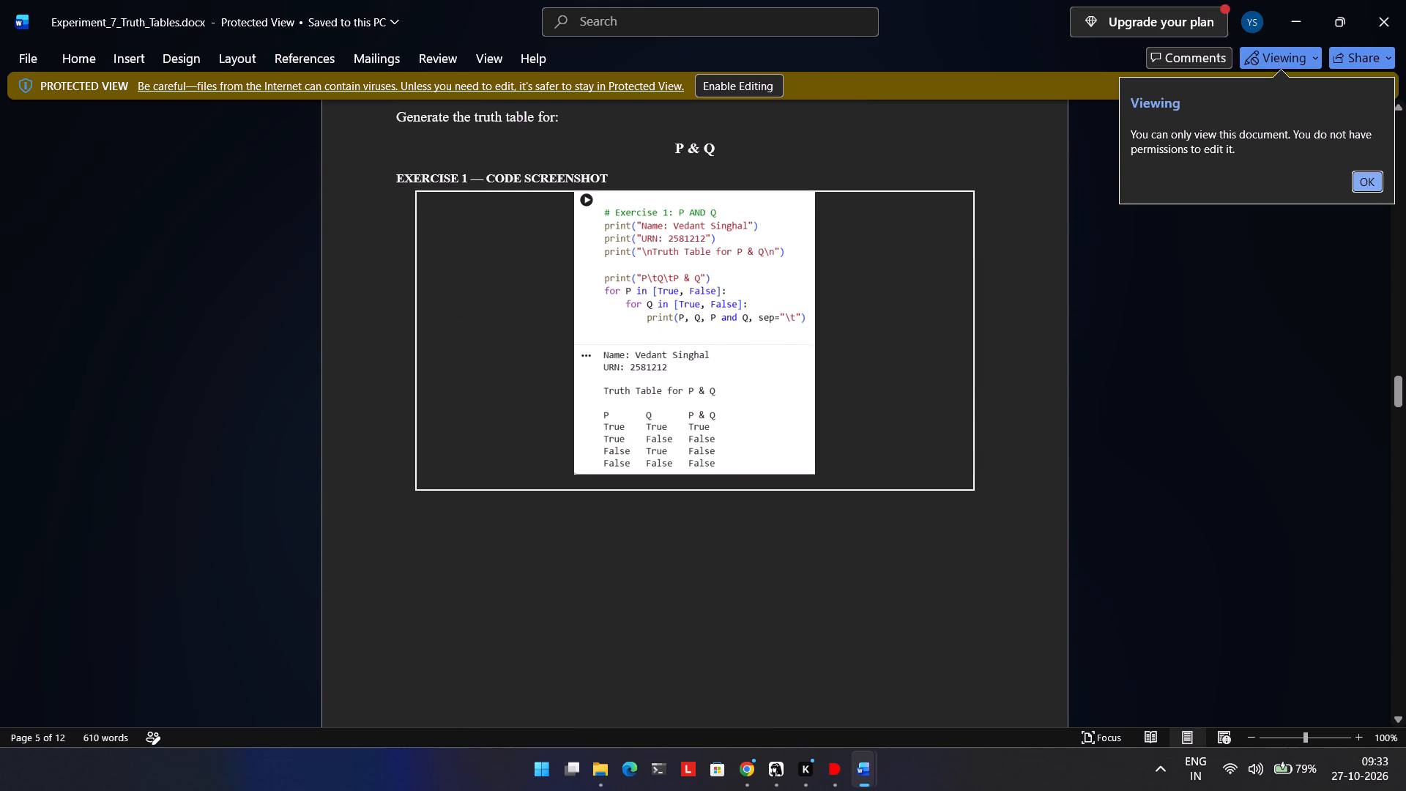
pyautogui.click(1405, 16)
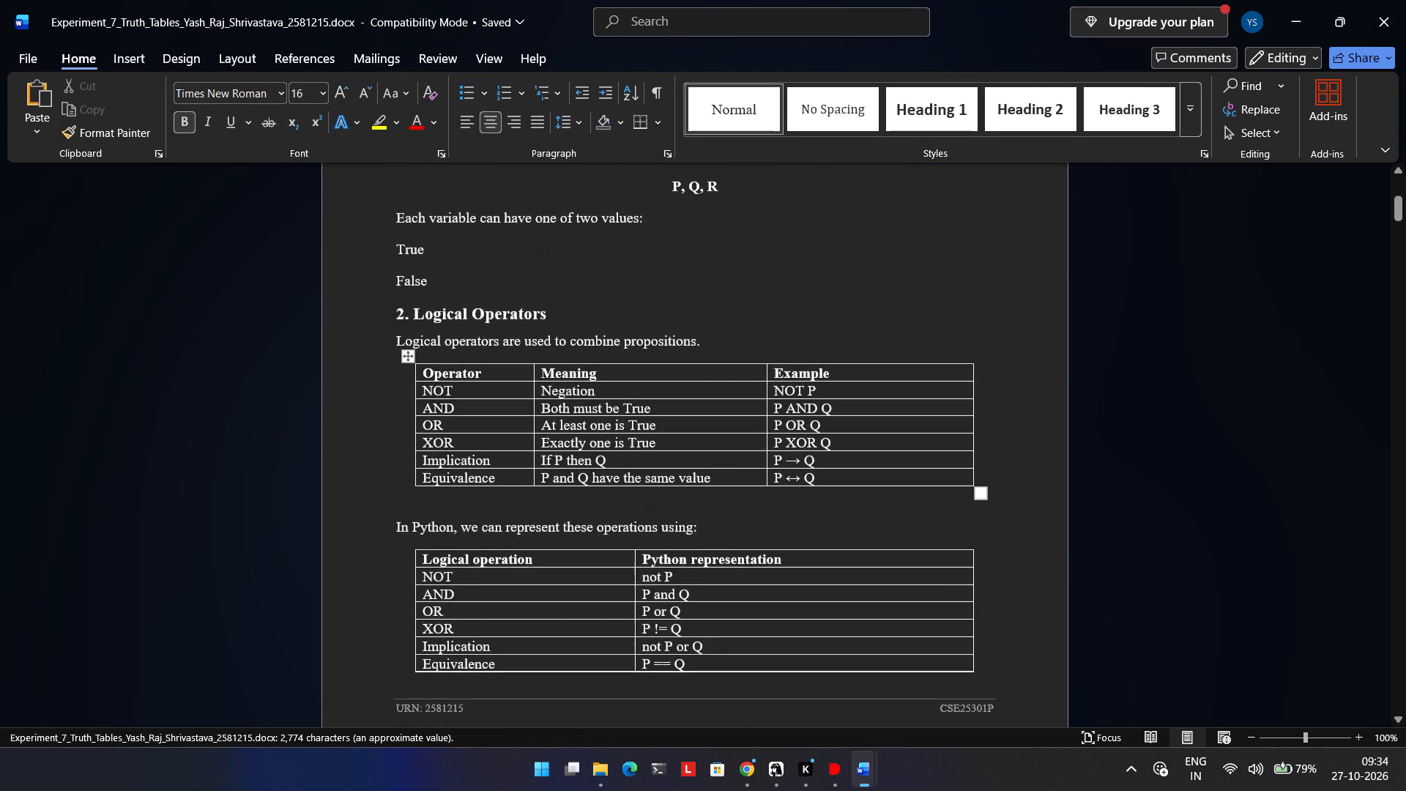
pyautogui.scroll(-3, 505, 463)
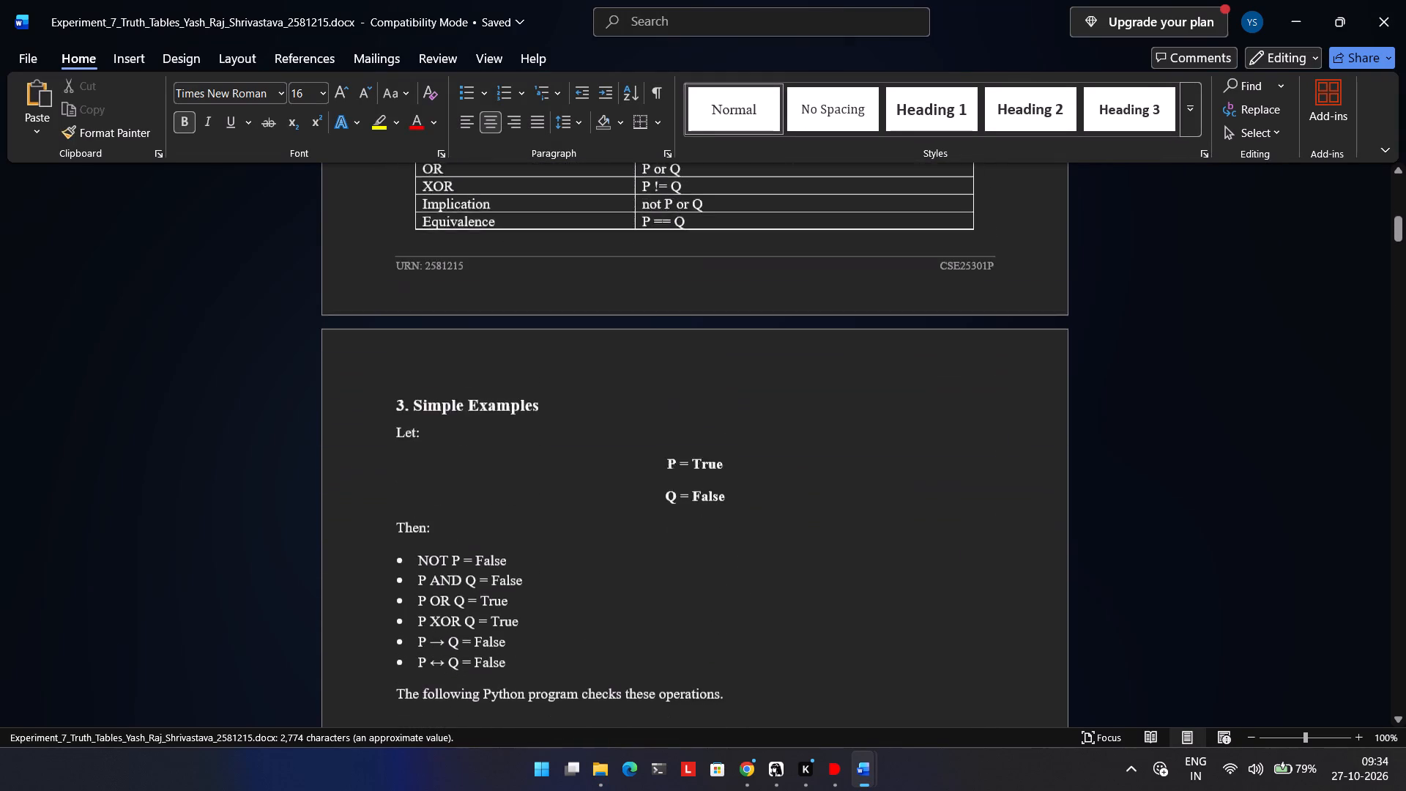
pyautogui.scroll(-4, 505, 463)
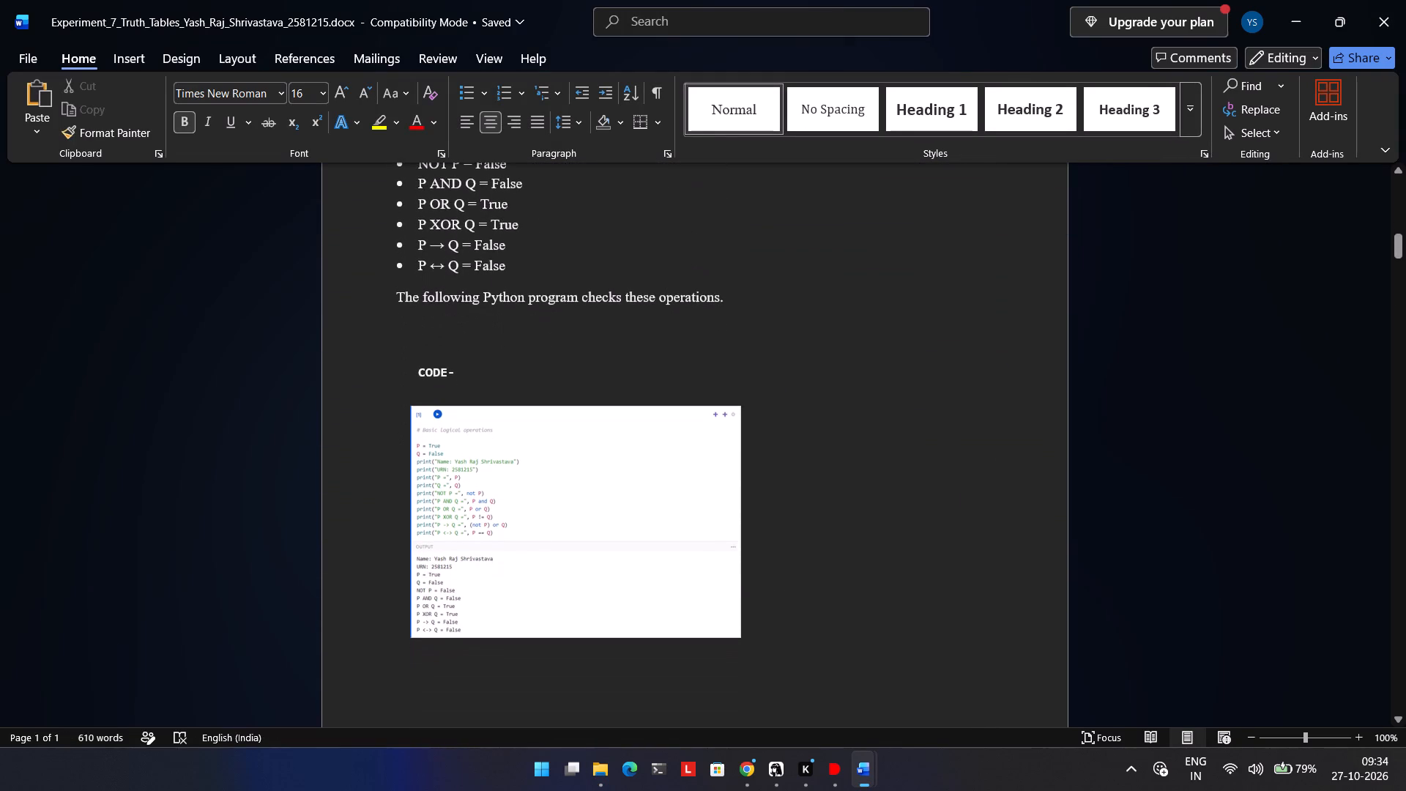
pyautogui.scroll(-1, 505, 463)
pyautogui.keyDown('ctrl'); pyautogui.scroll(9, 459, 350); pyautogui.keyUp('ctrl')
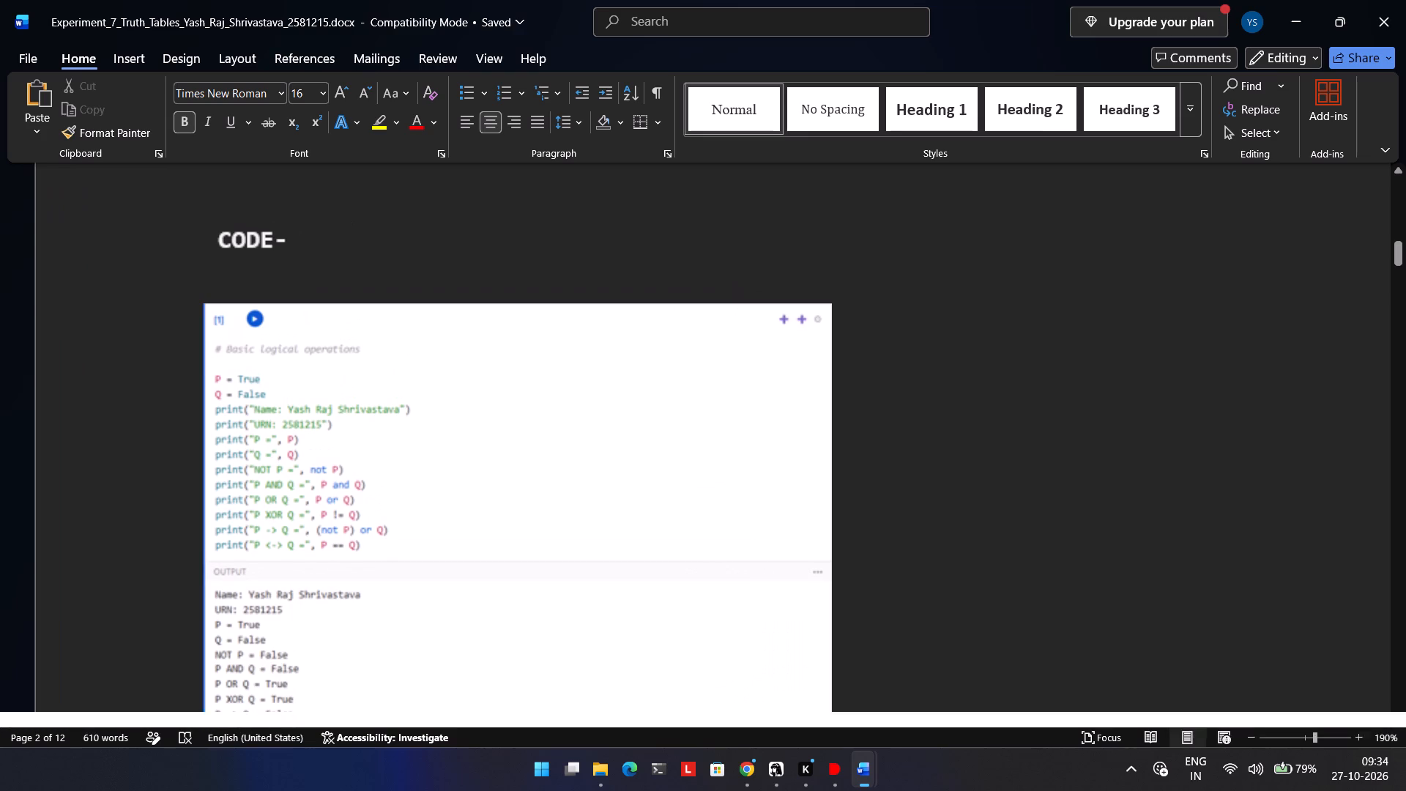
pyautogui.scroll(-1, 349, 416)
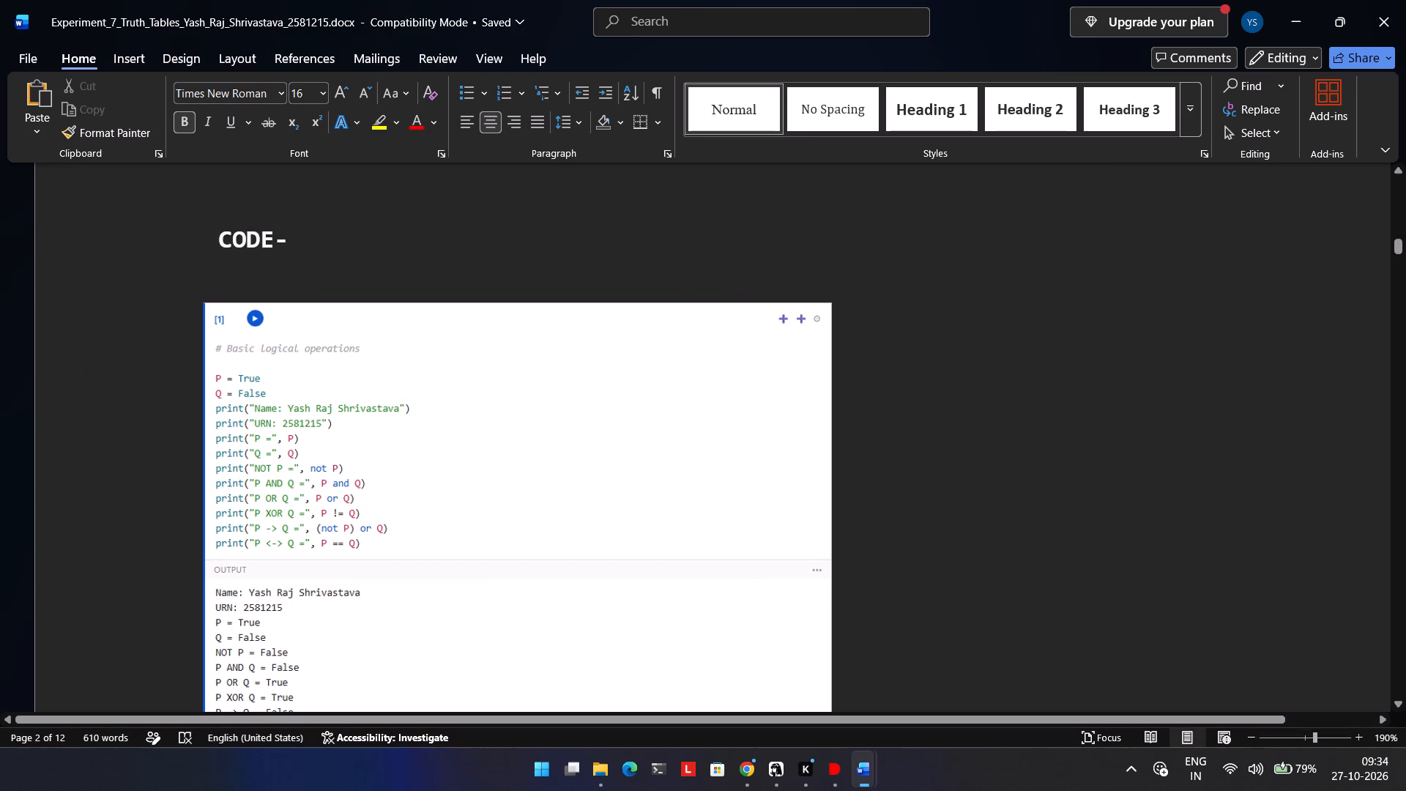
pyautogui.scroll(-3, 422, 479)
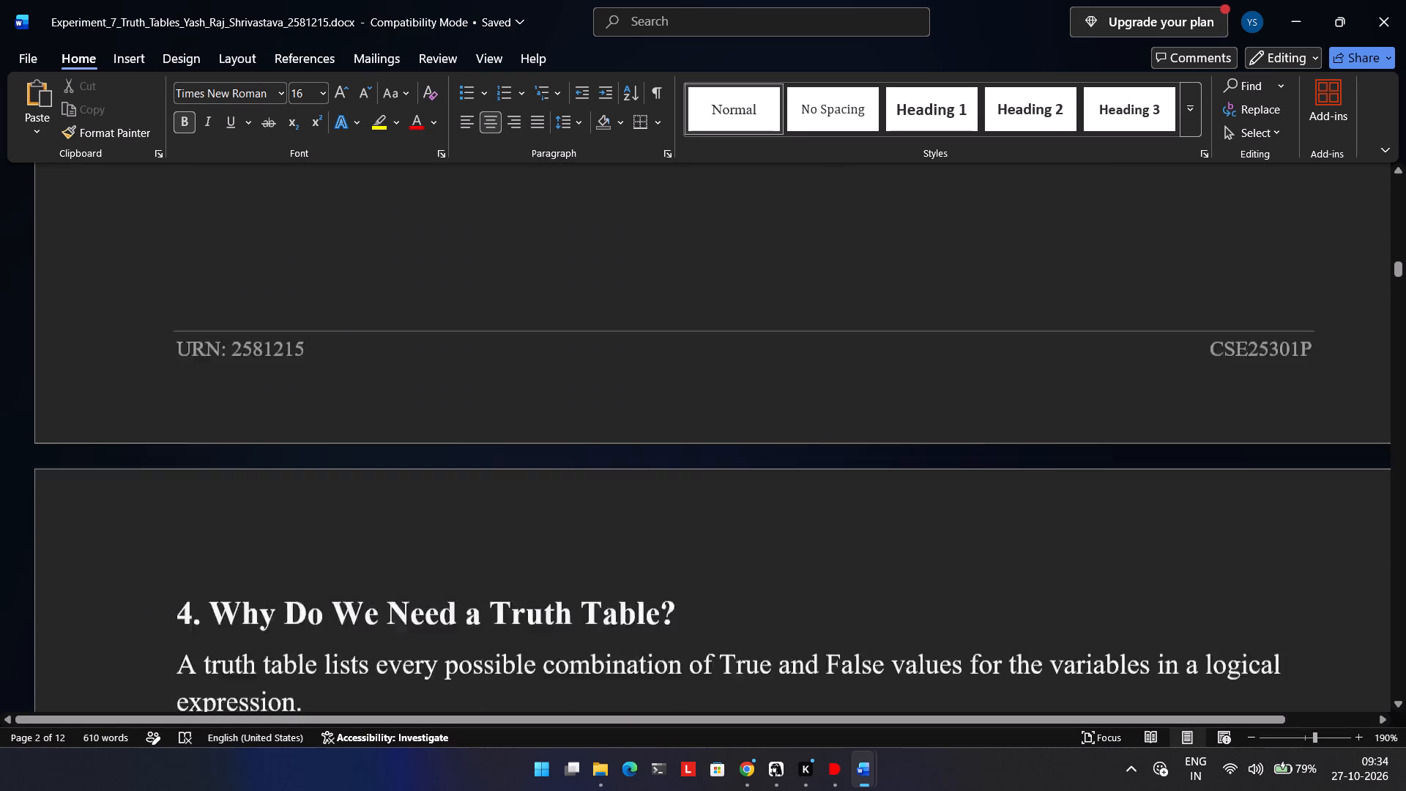
pyautogui.scroll(-3, 422, 479)
pyautogui.keyDown('ctrl'); pyautogui.scroll(-6, 422, 479); pyautogui.keyUp('ctrl')
pyautogui.scroll(-5, 422, 479)
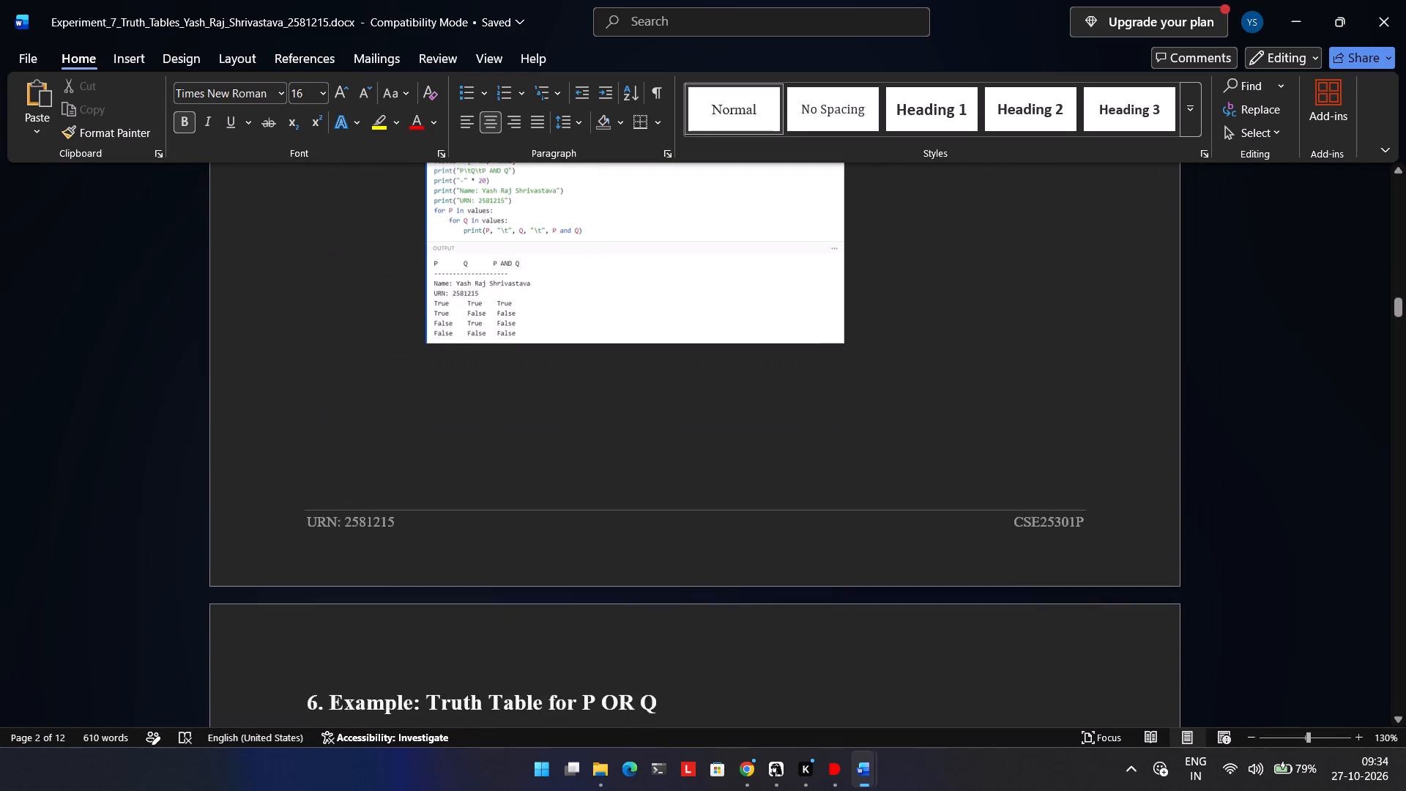
pyautogui.scroll(1, 422, 479)
pyautogui.click(557, 367)
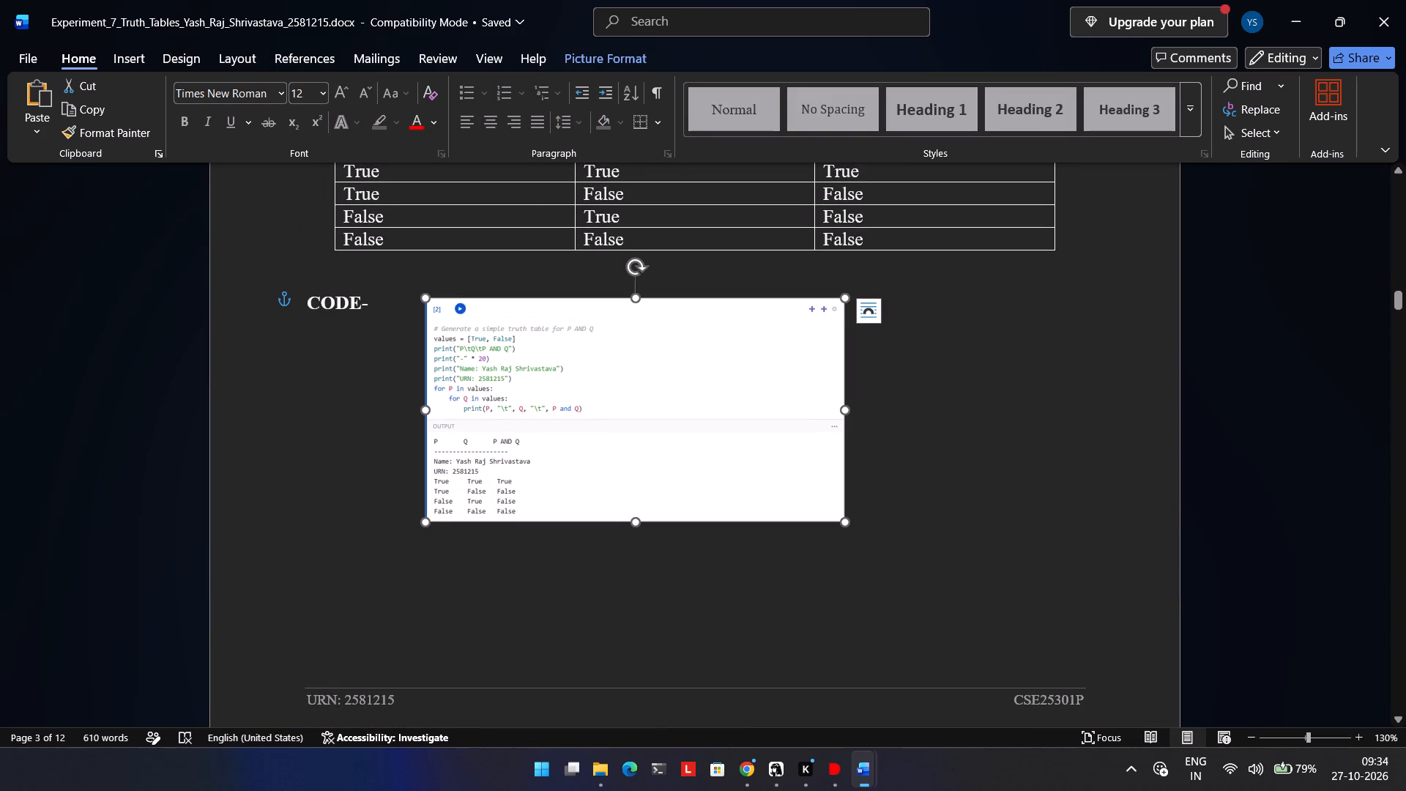
pyautogui.moveTo(844, 527); pyautogui.dragTo(968, 643)
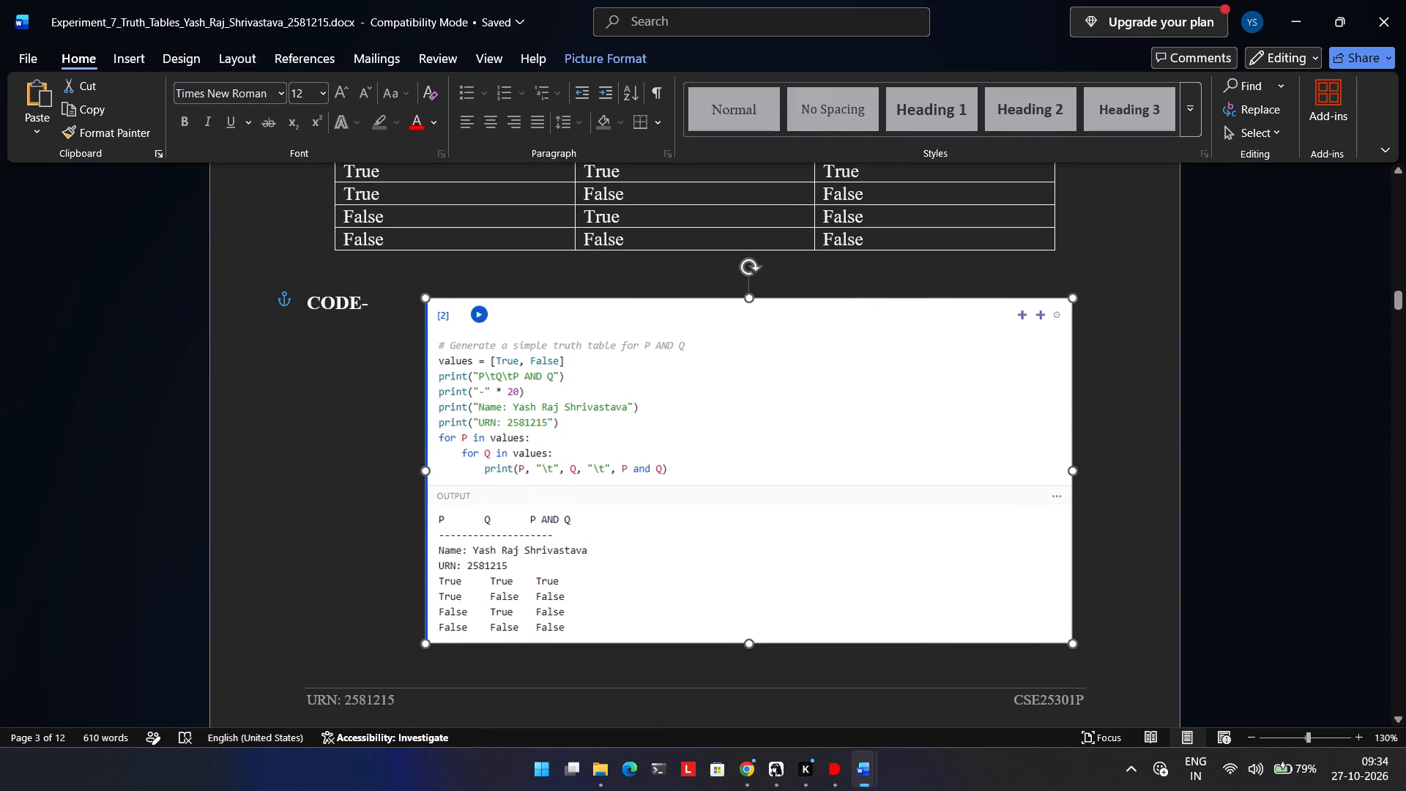
# Enlarge the basic logical operations code screenshot in section 3 proportionally to about 1.5 times its size.
pyautogui.scroll(5, 819, 415)
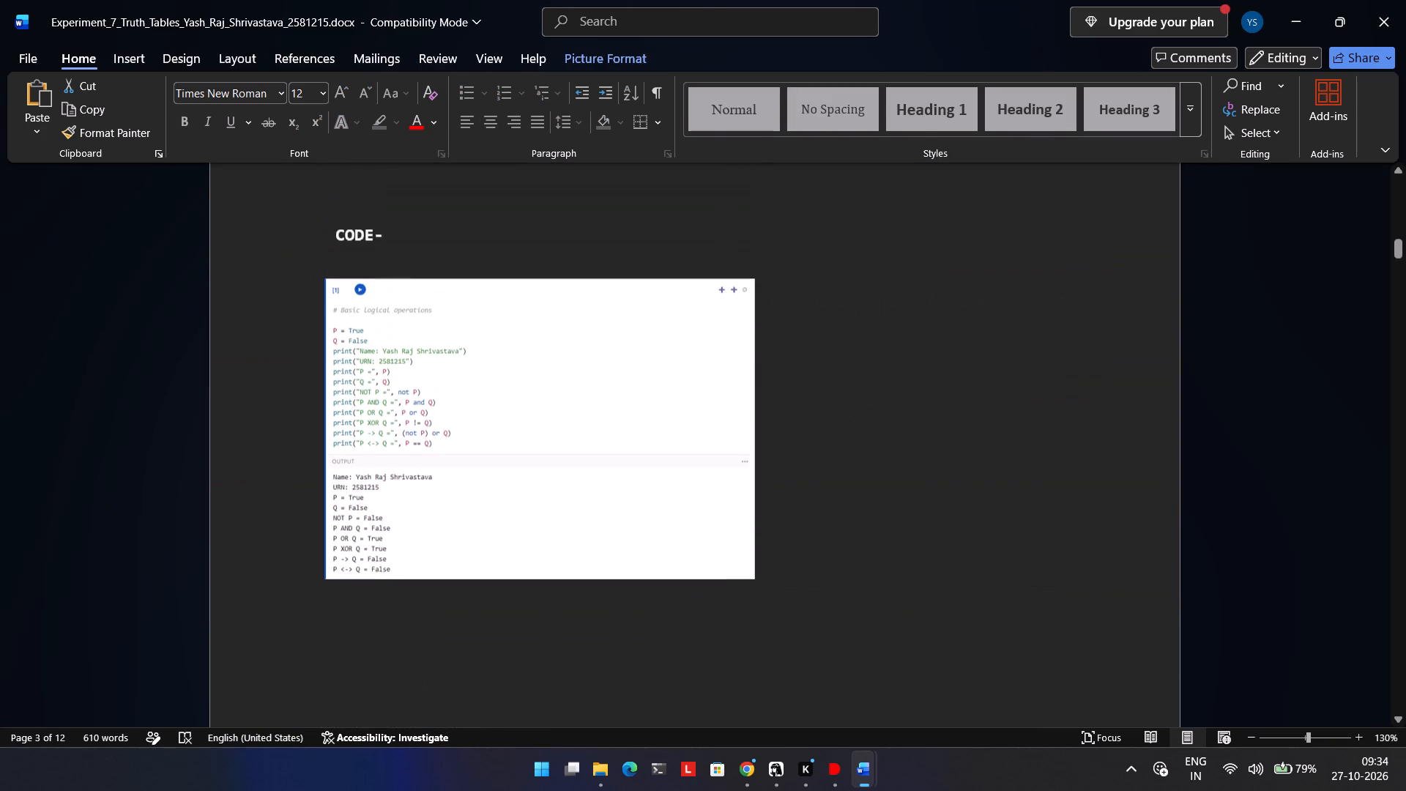
pyautogui.click(636, 502)
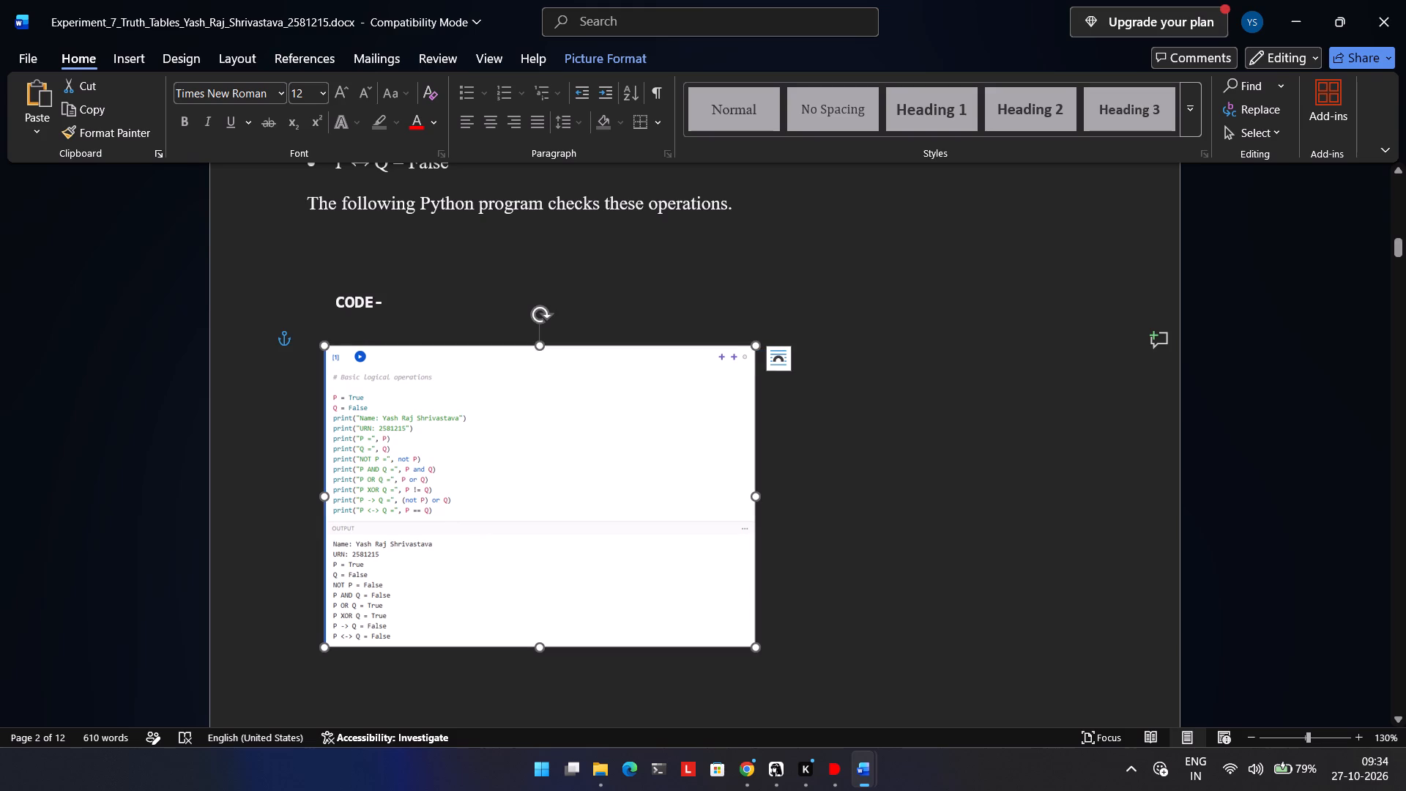
pyautogui.moveTo(755, 643); pyautogui.dragTo(872, 669)
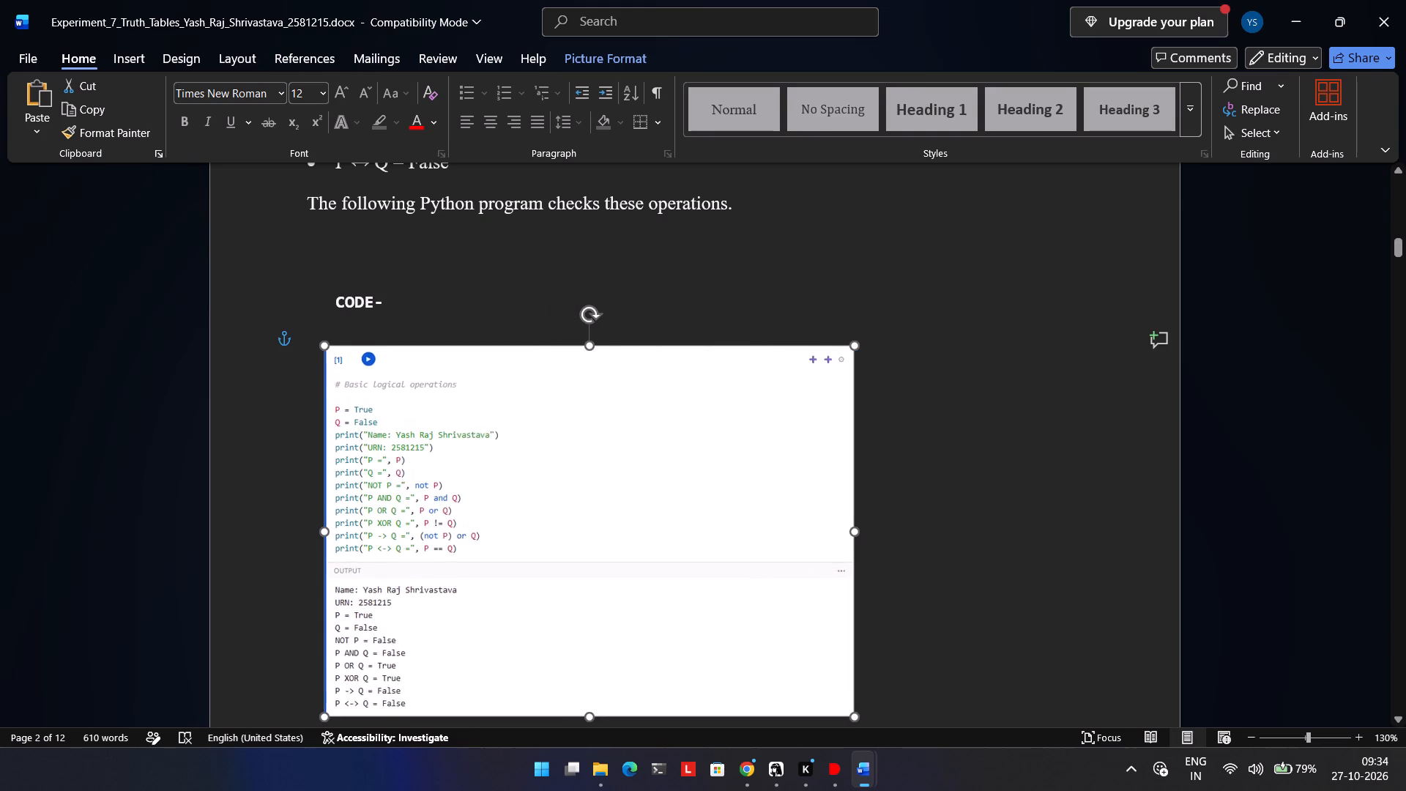
pyautogui.moveTo(872, 669); pyautogui.dragTo(968, 716)
# Enlarge the P OR Q code screenshot in section 6 proportionally to about 1.6 times its size, reaching slightly past the table's right edge.
pyautogui.scroll(-2, 707, 516)
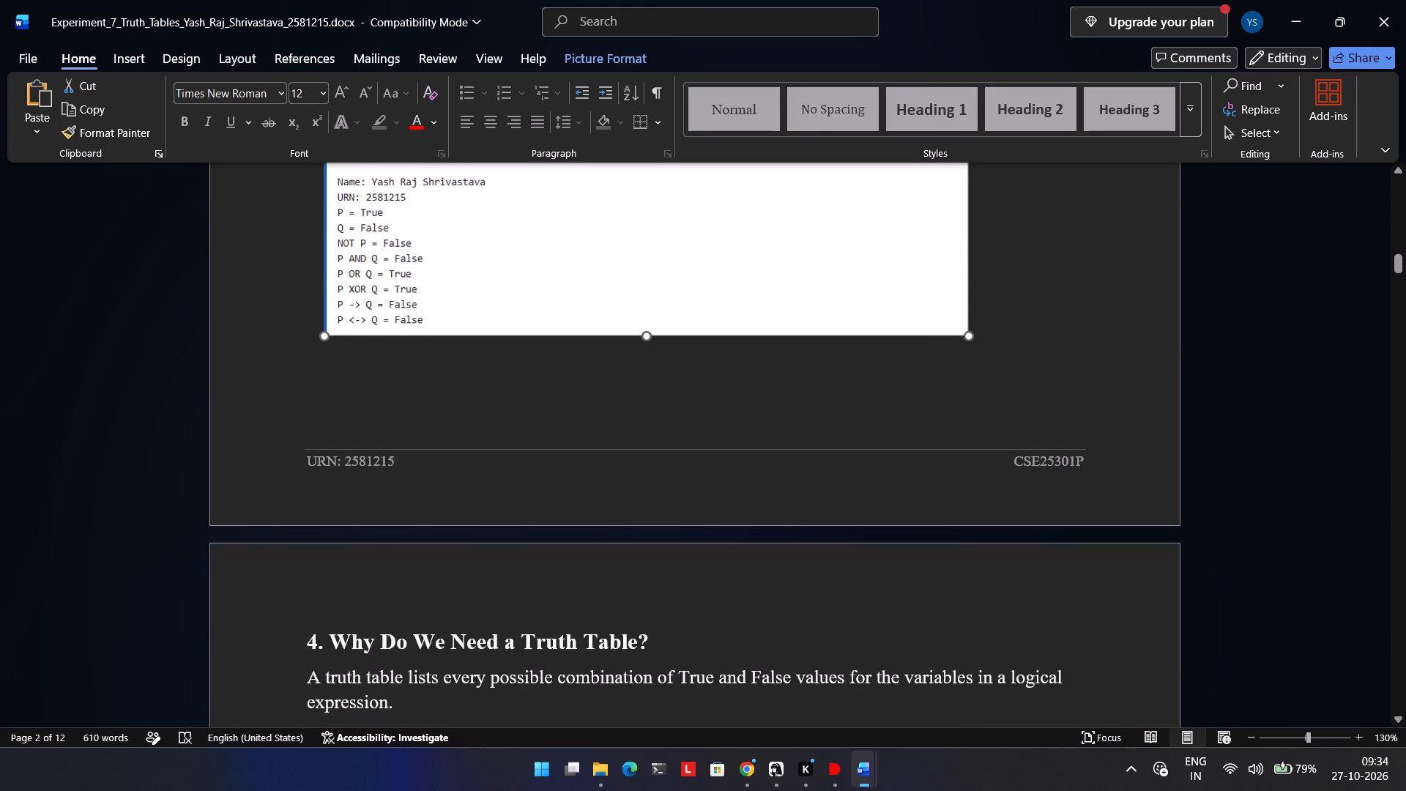
pyautogui.scroll(-4, 707, 516)
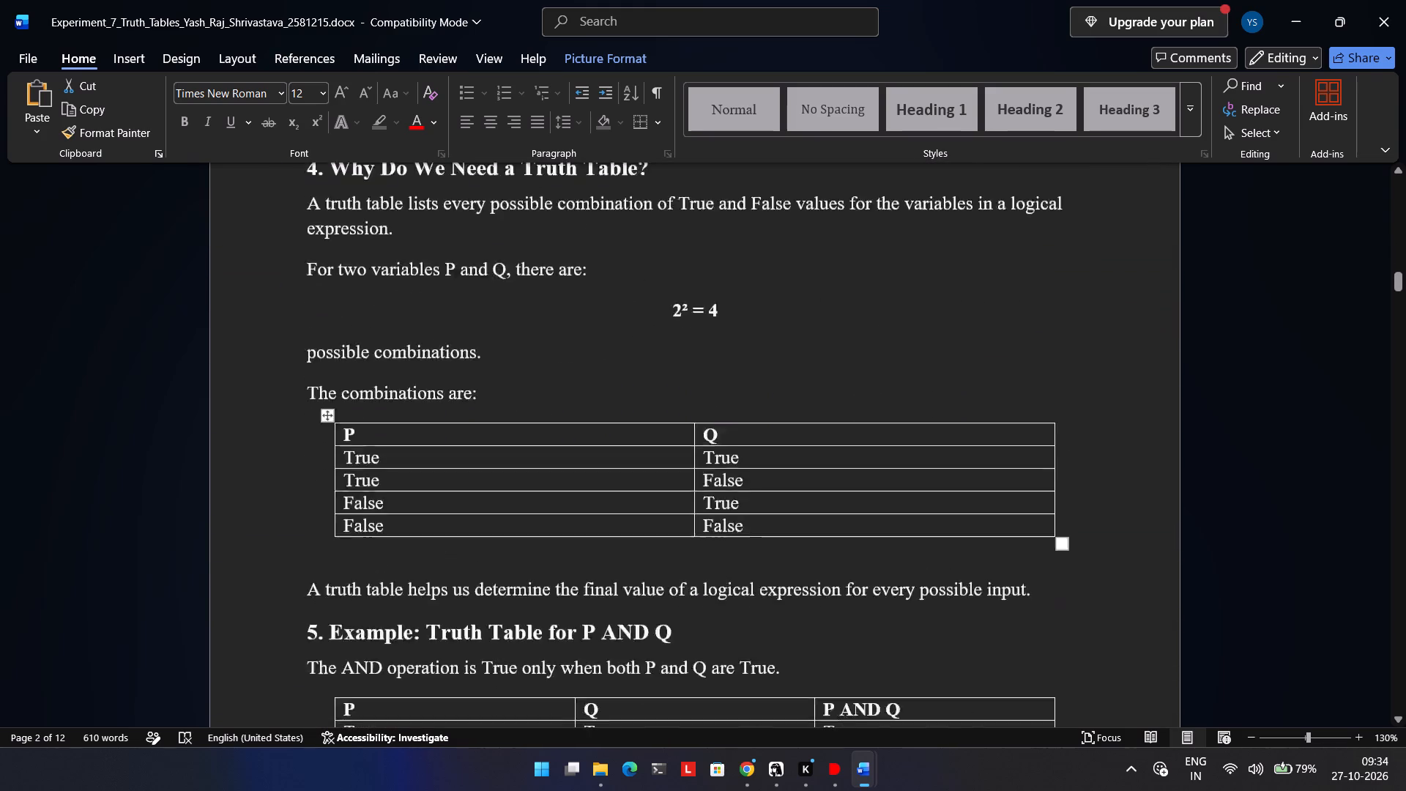
pyautogui.scroll(-3, 707, 516)
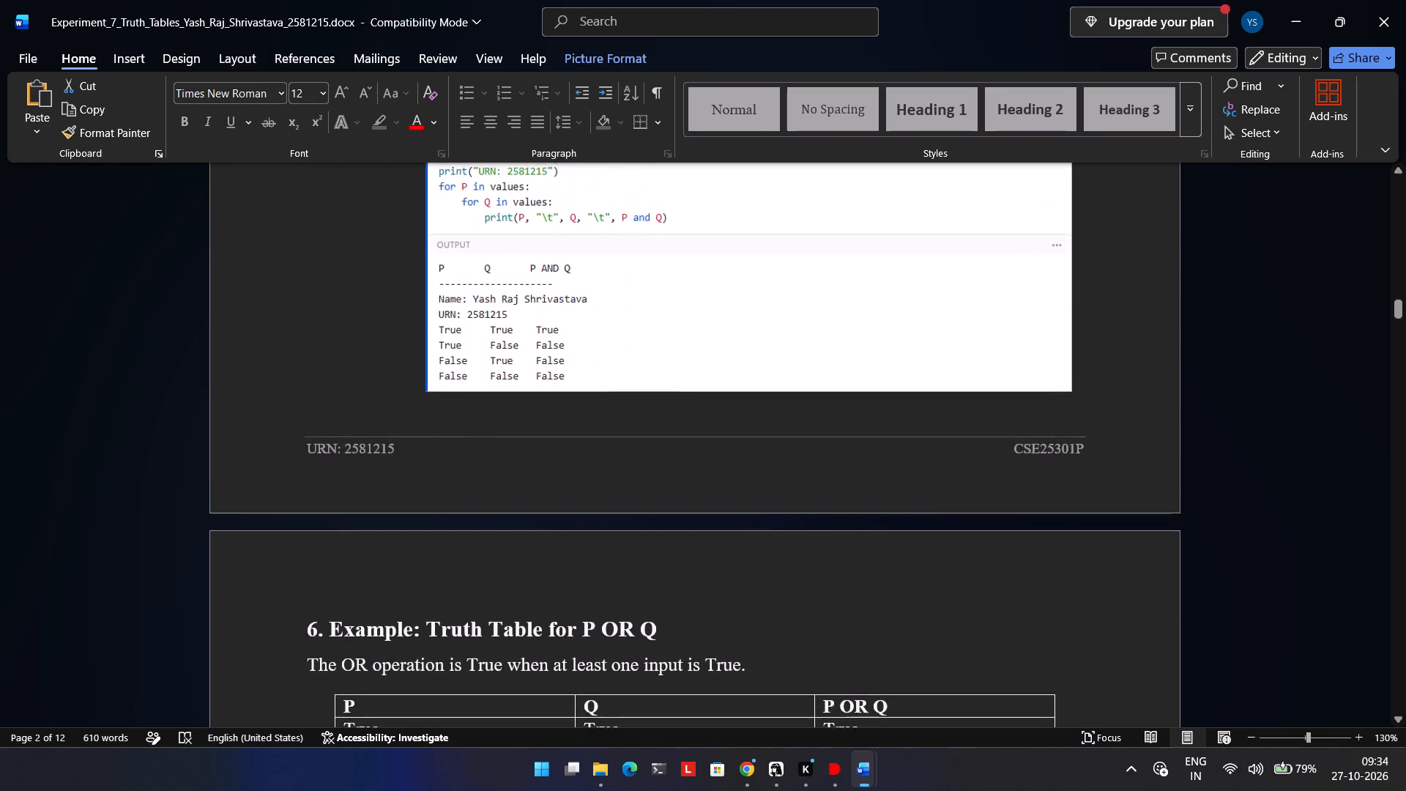
pyautogui.scroll(-1, 707, 516)
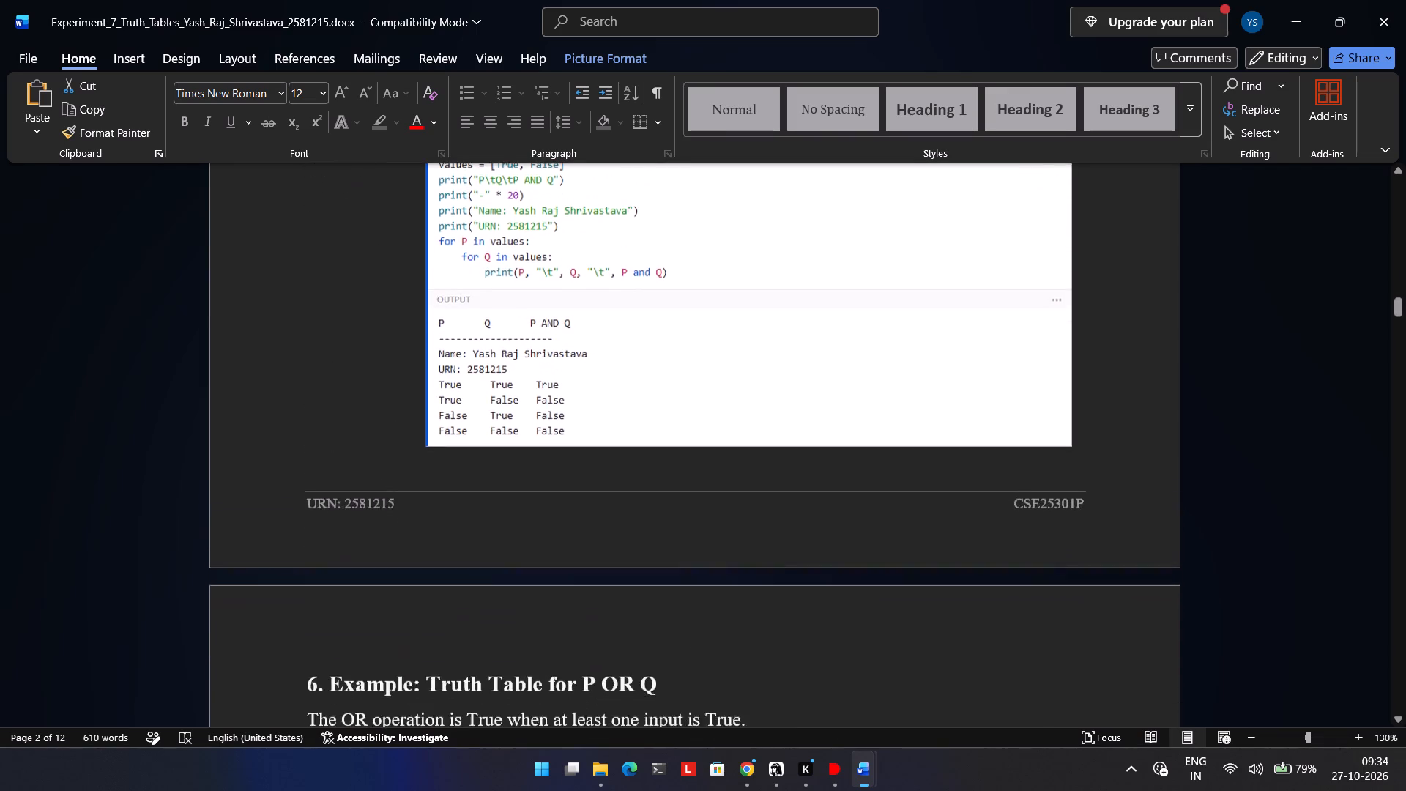
pyautogui.scroll(-2, 707, 516)
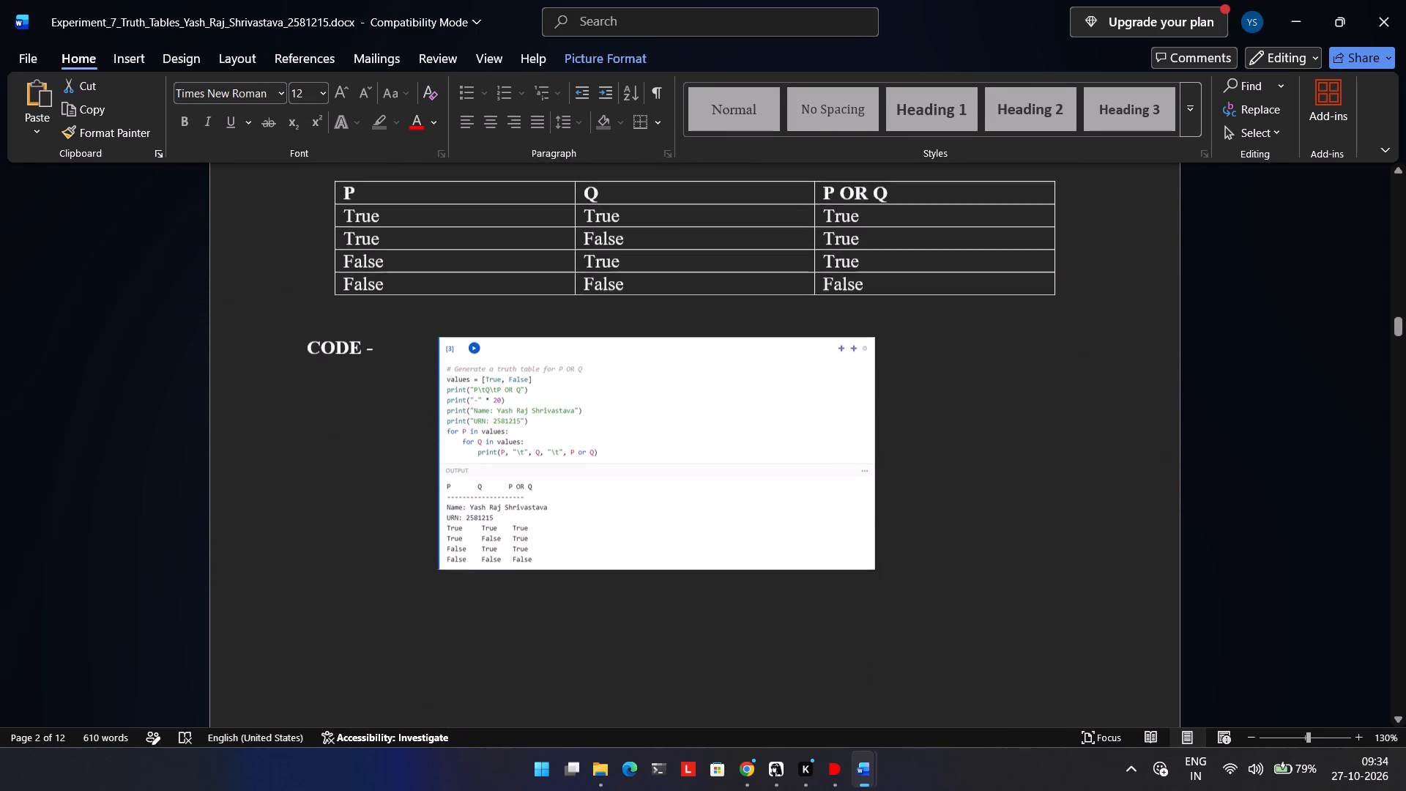
pyautogui.scroll(-1, 707, 516)
pyautogui.click(707, 516)
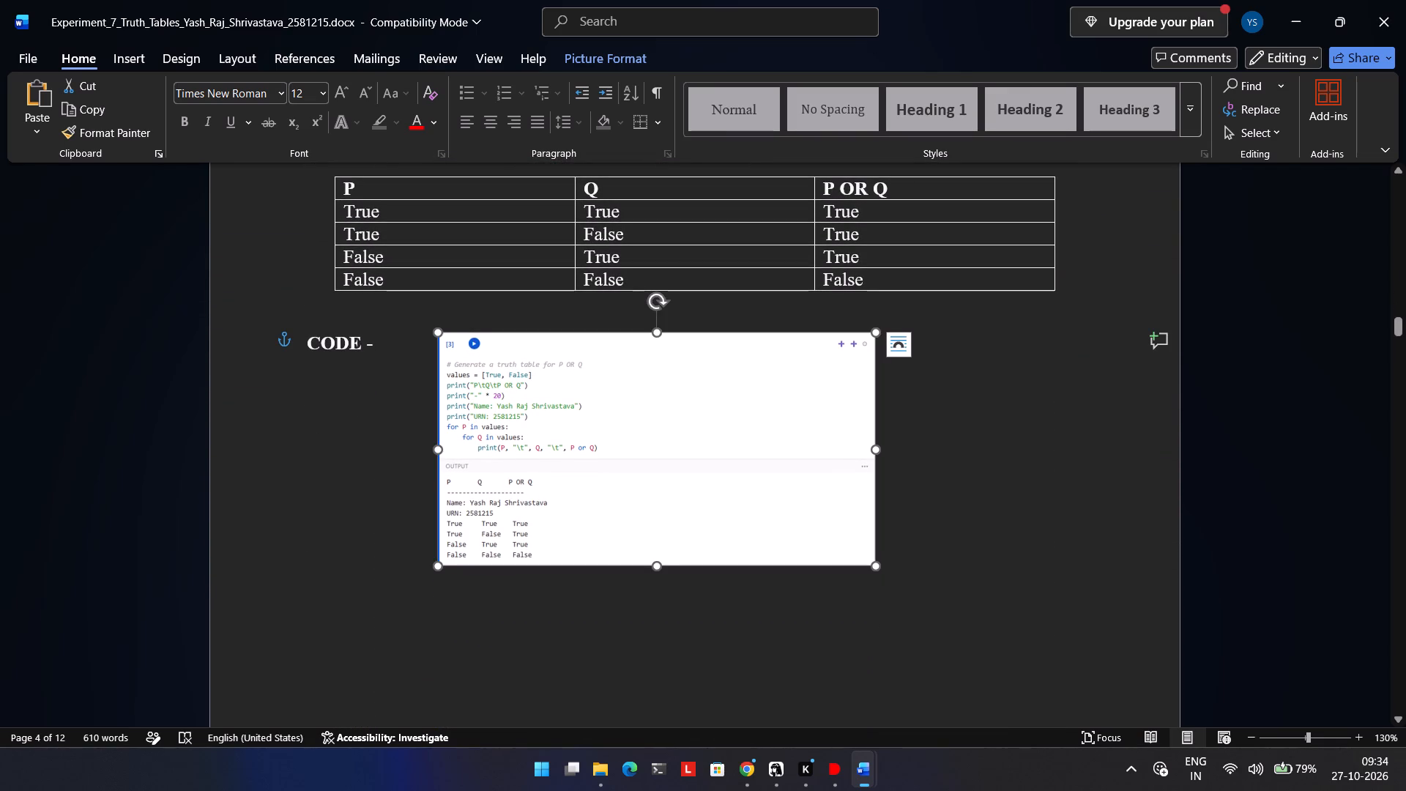
pyautogui.moveTo(879, 565); pyautogui.dragTo(1150, 625)
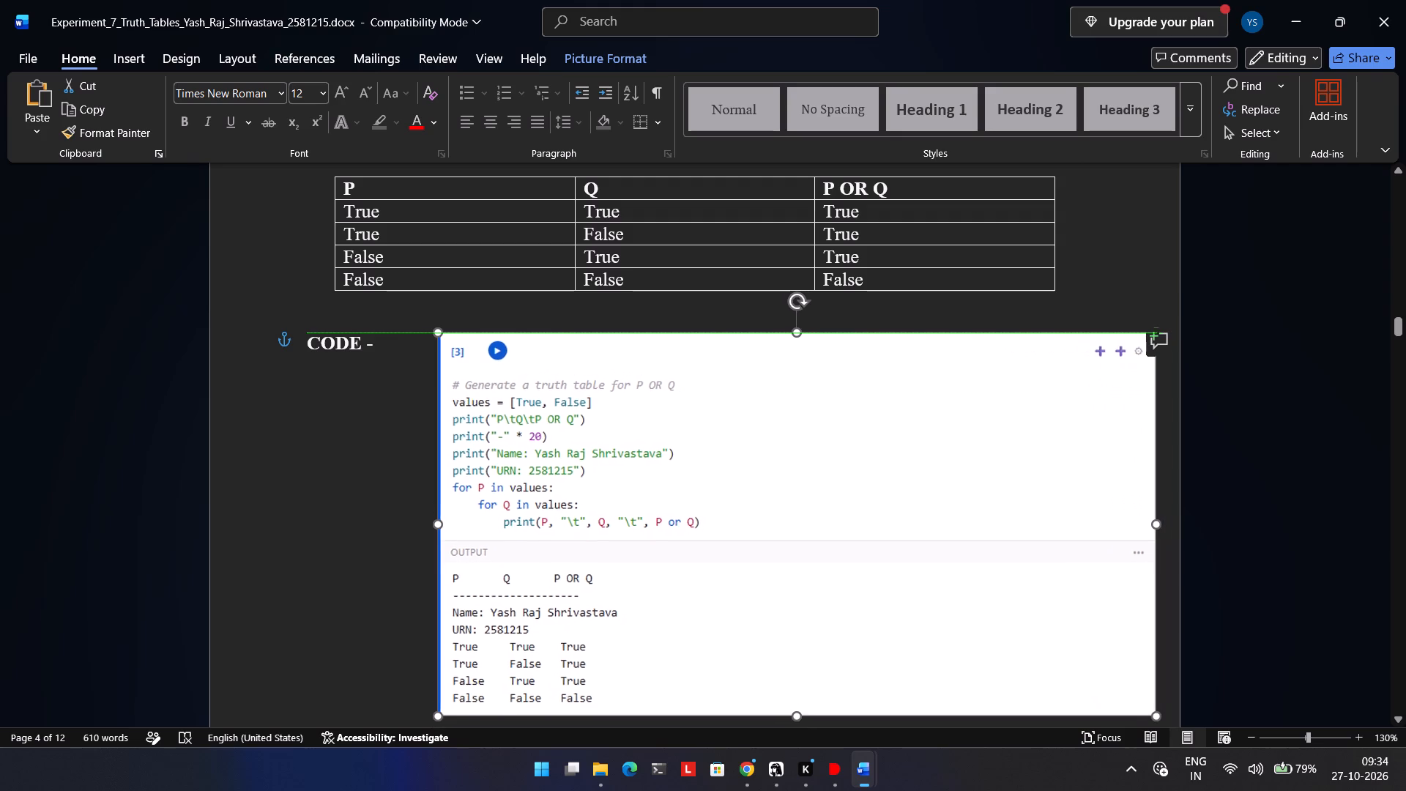
pyautogui.moveTo(1150, 625); pyautogui.dragTo(1128, 704)
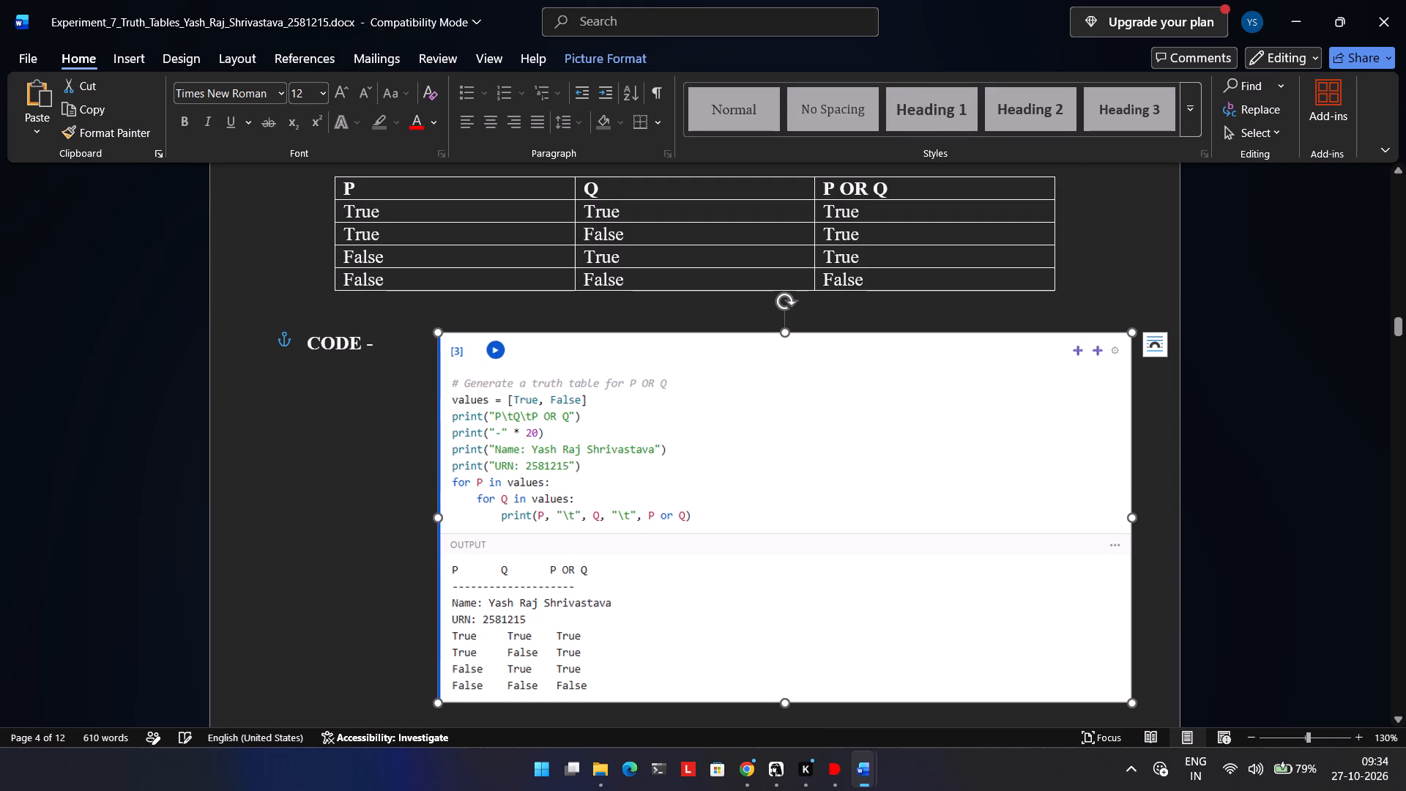
# Check the page layout from section 5 through the section 8 tokenizer code around the enlarged screenshots.
pyautogui.scroll(-3, 811, 666)
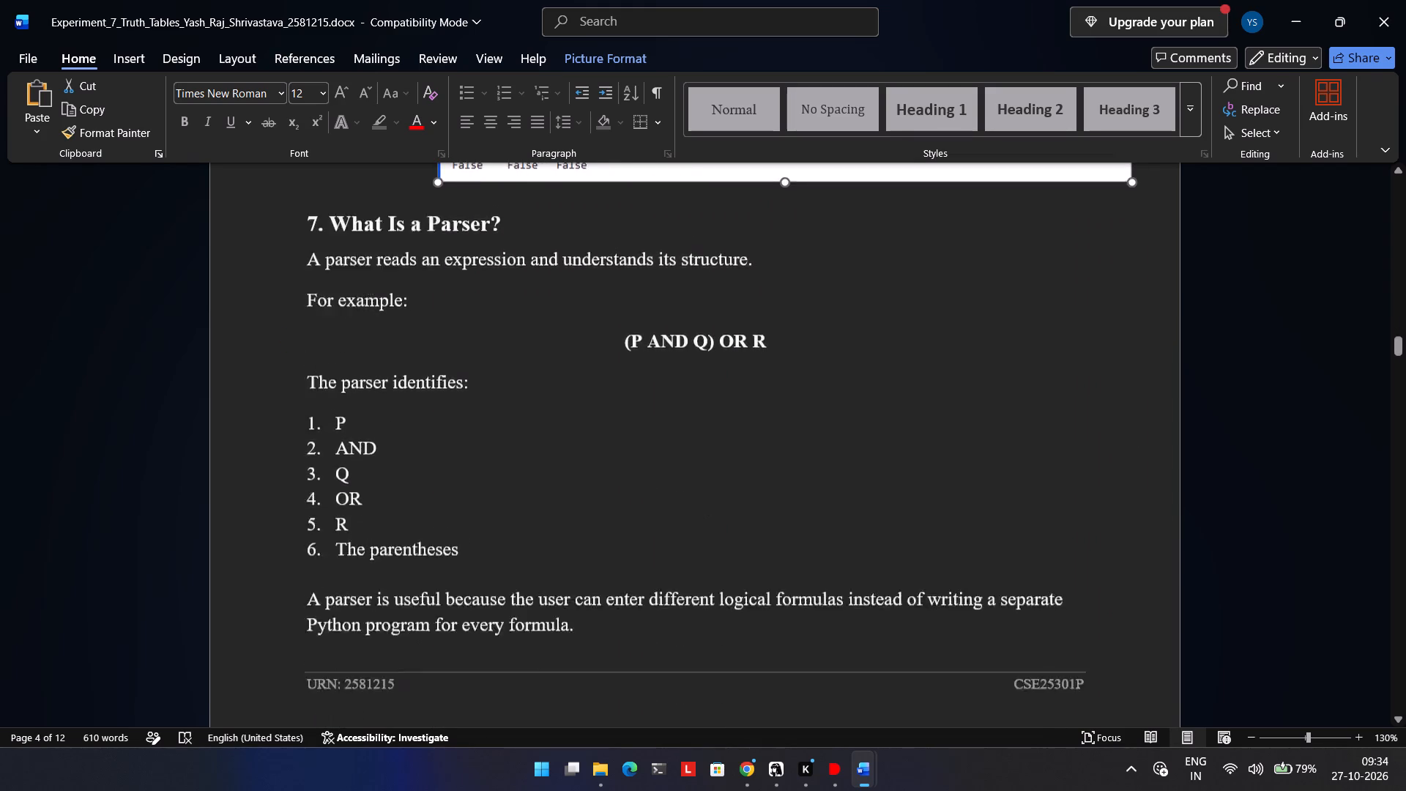
pyautogui.scroll(-2, 811, 666)
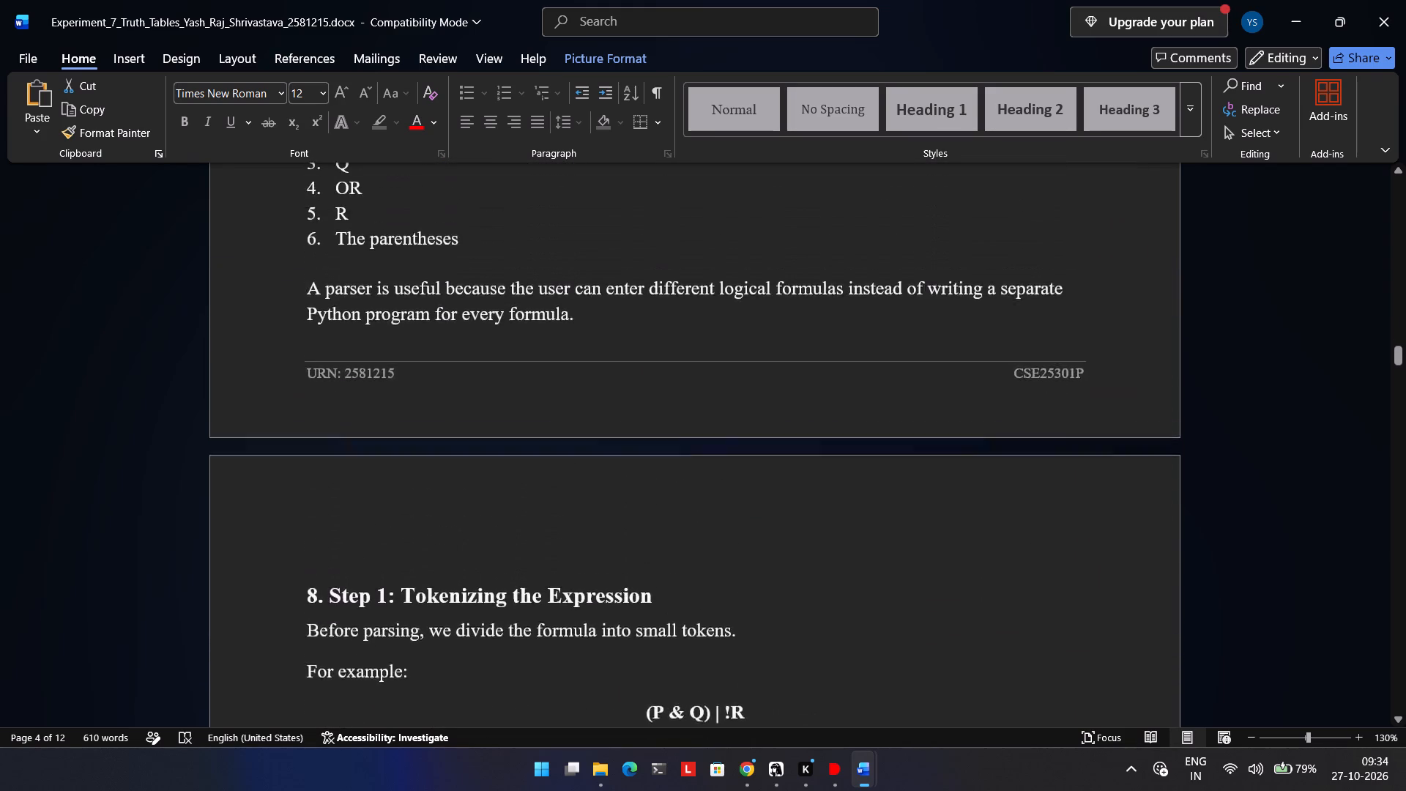
pyautogui.scroll(-1, 811, 666)
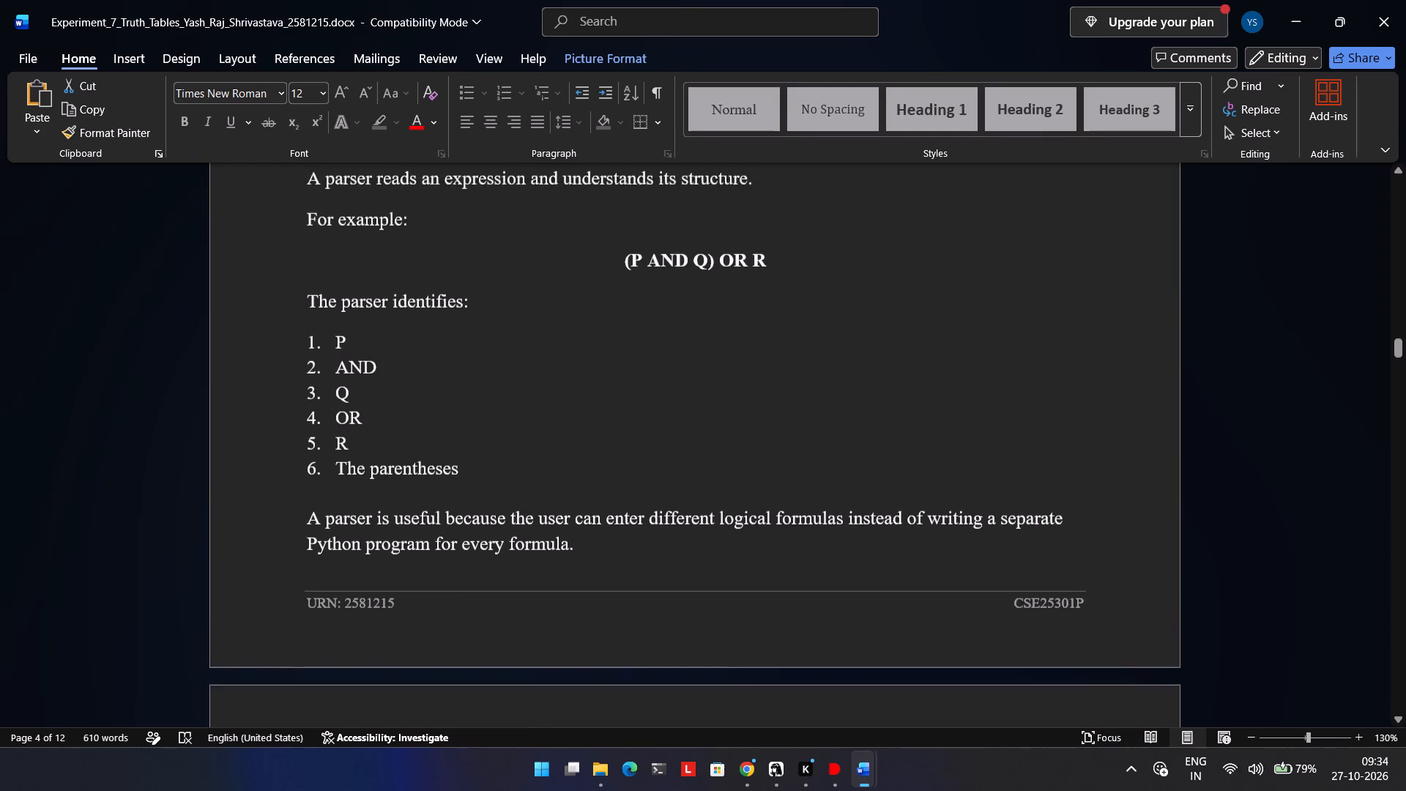
pyautogui.scroll(-4, 811, 666)
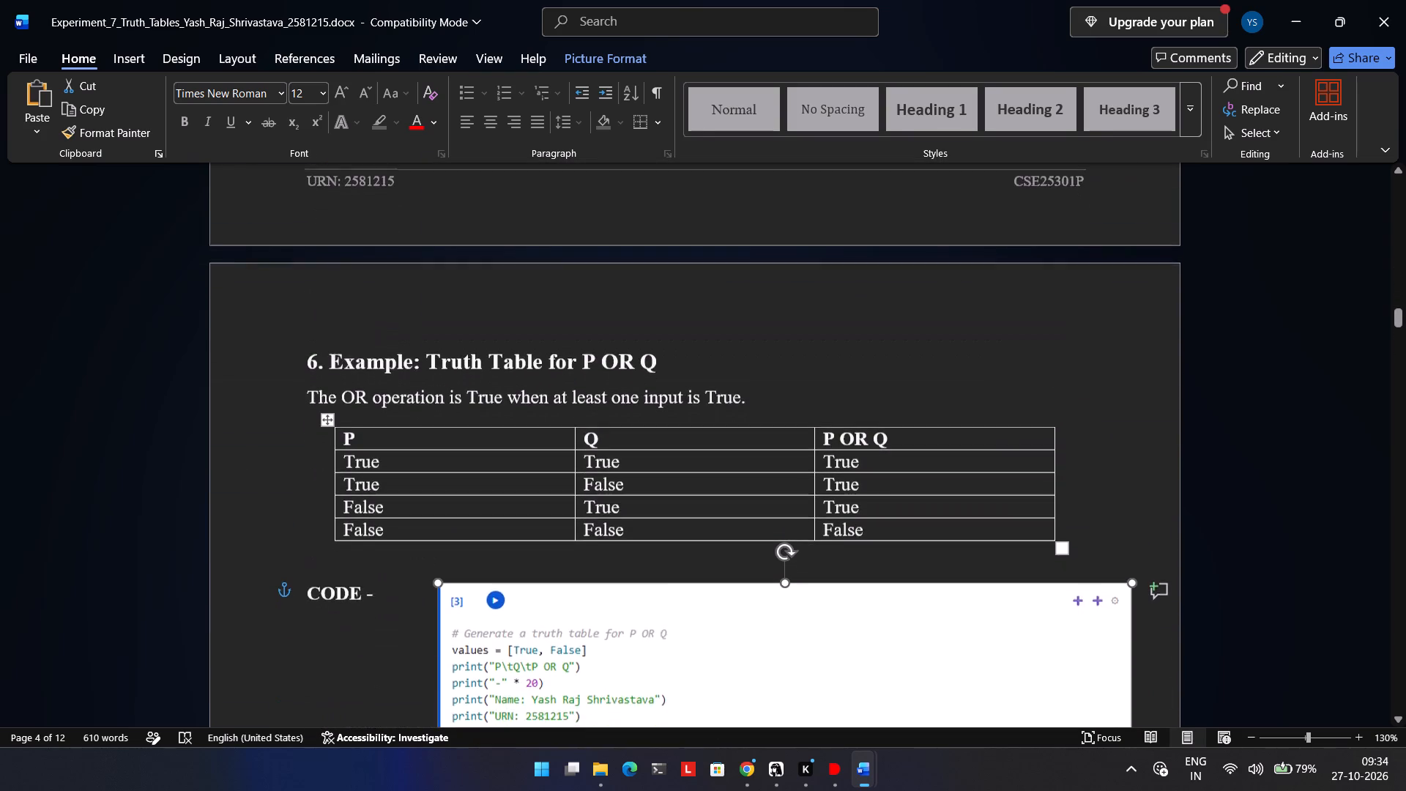
pyautogui.scroll(1, 811, 666)
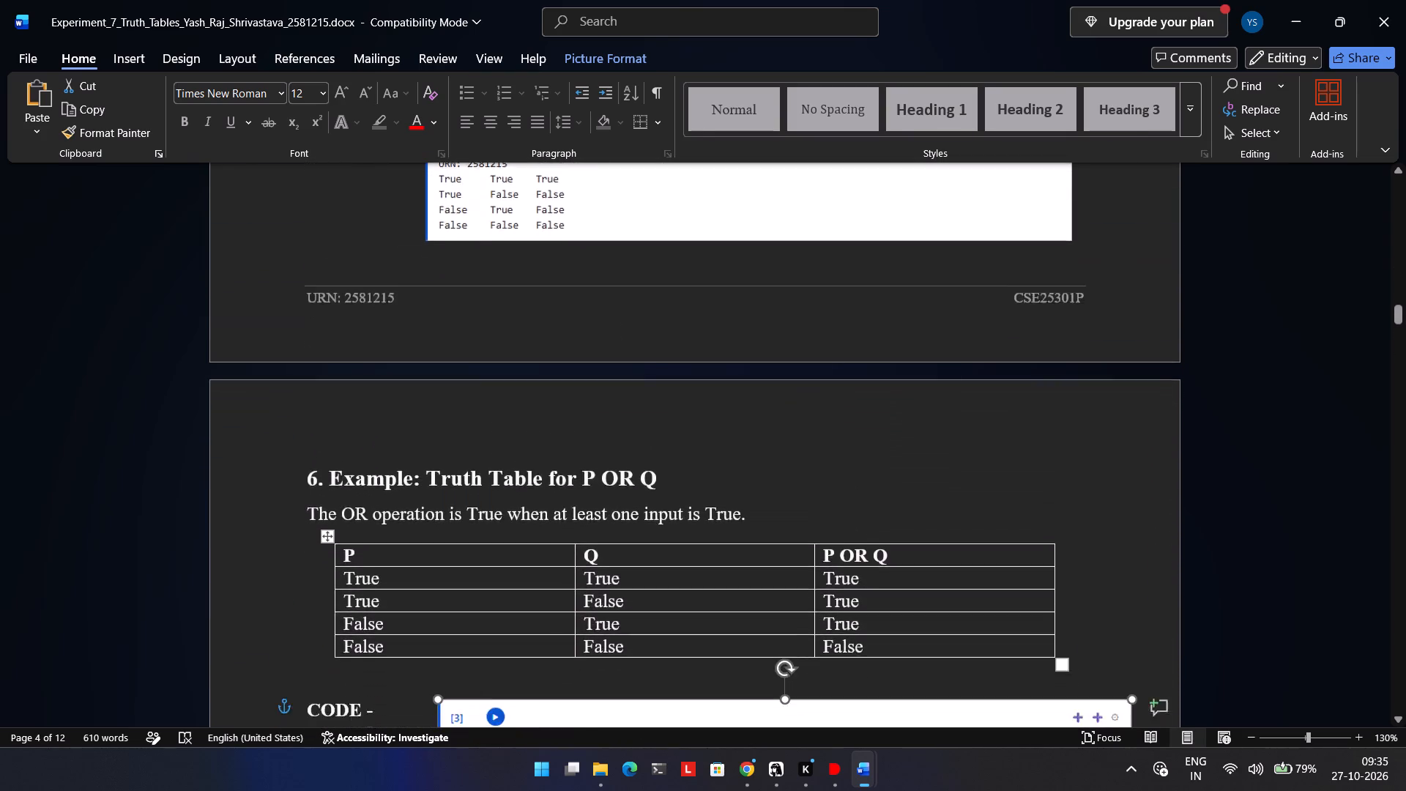
pyautogui.scroll(1, 811, 666)
pyautogui.scroll(-1, 811, 666)
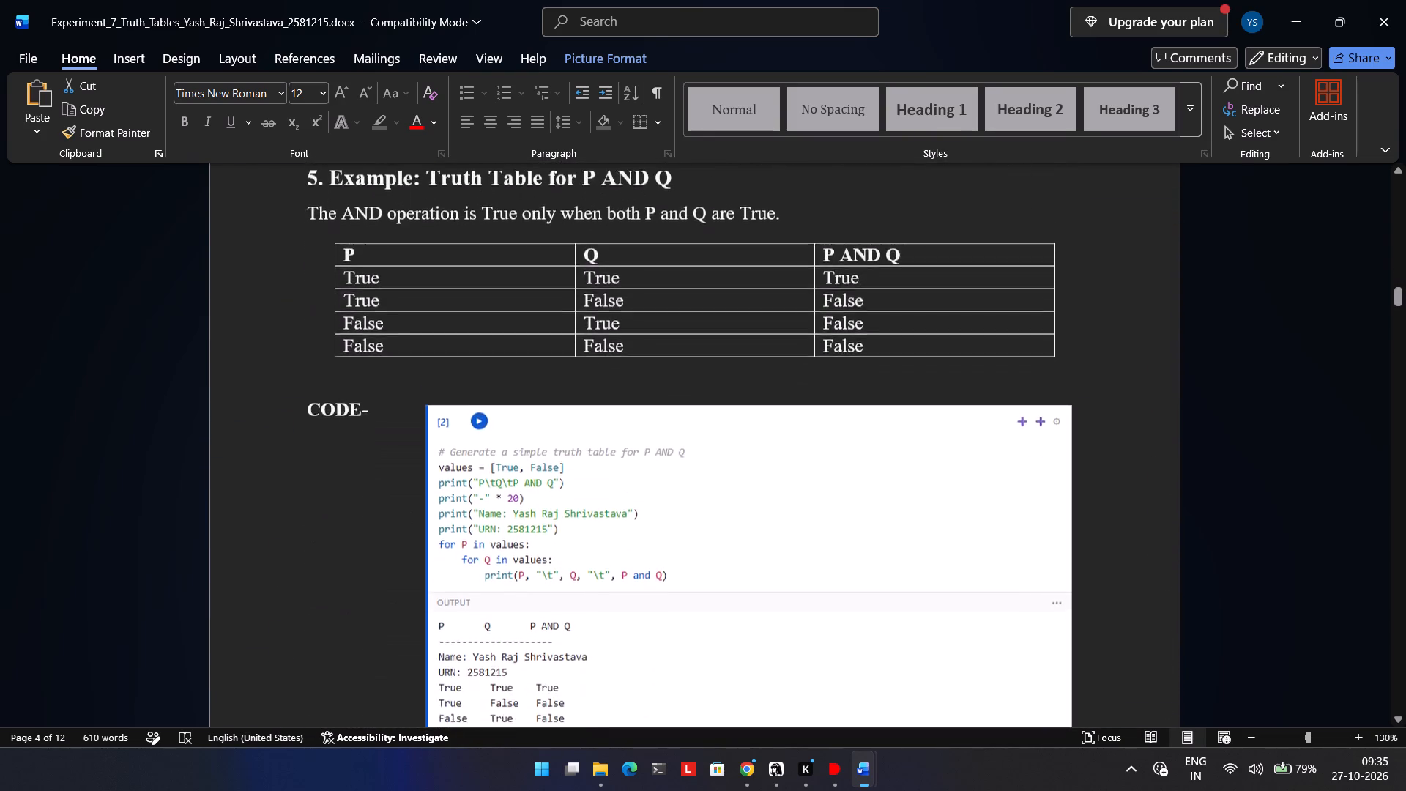
pyautogui.scroll(-3, 811, 666)
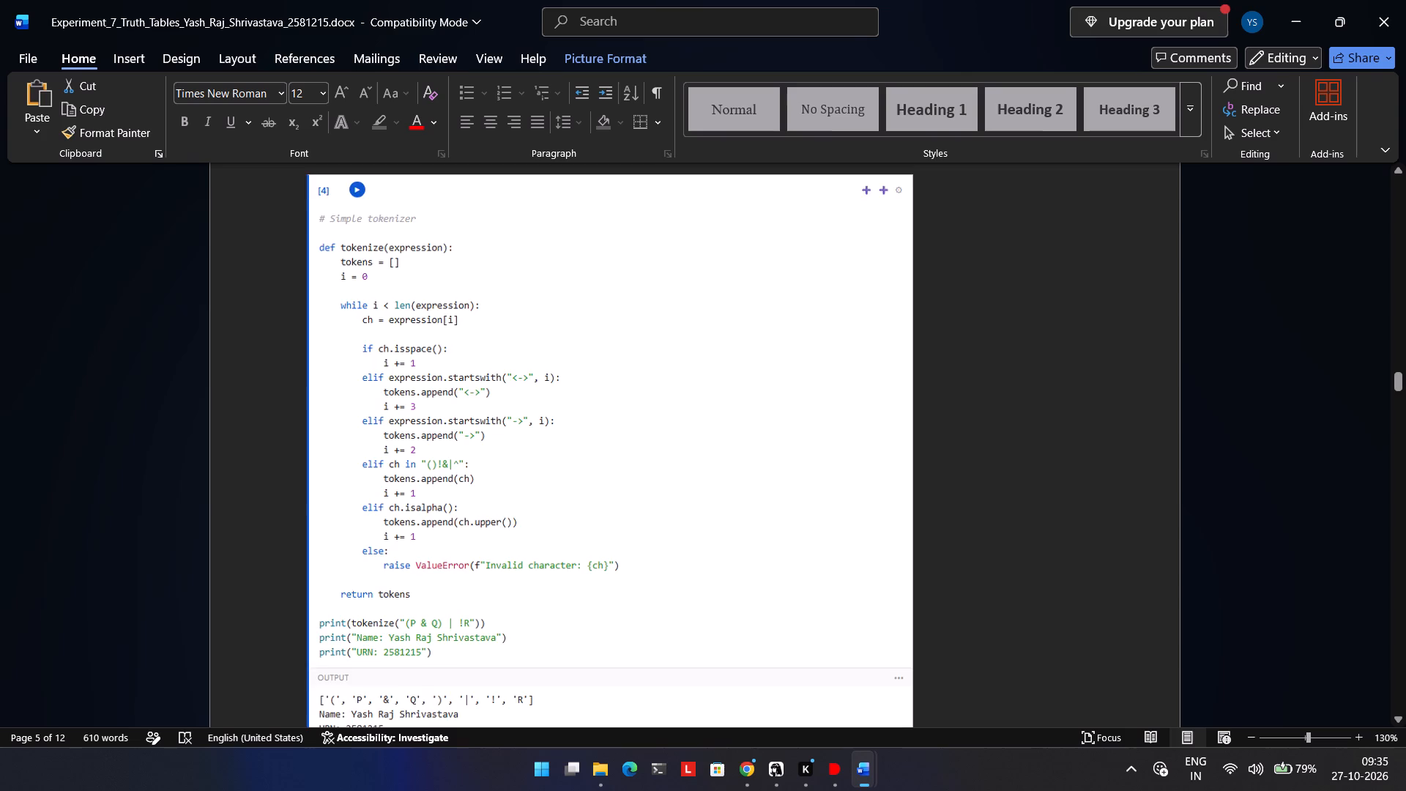
pyautogui.scroll(6, 641, 420)
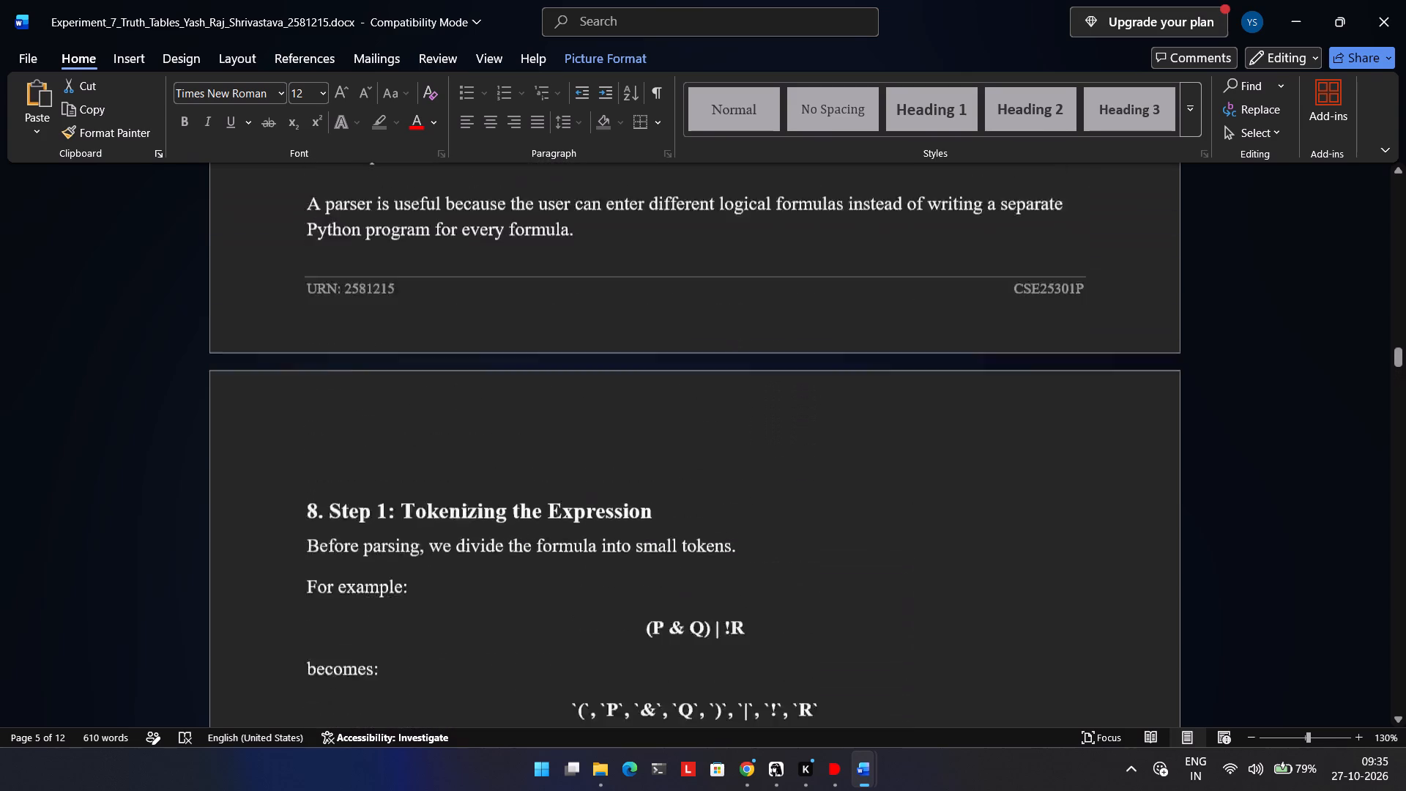
# Check the section 8 tokenizer code screenshot and its page layout, from the section 7 ending down to the page footer.
pyautogui.scroll(3, 641, 420)
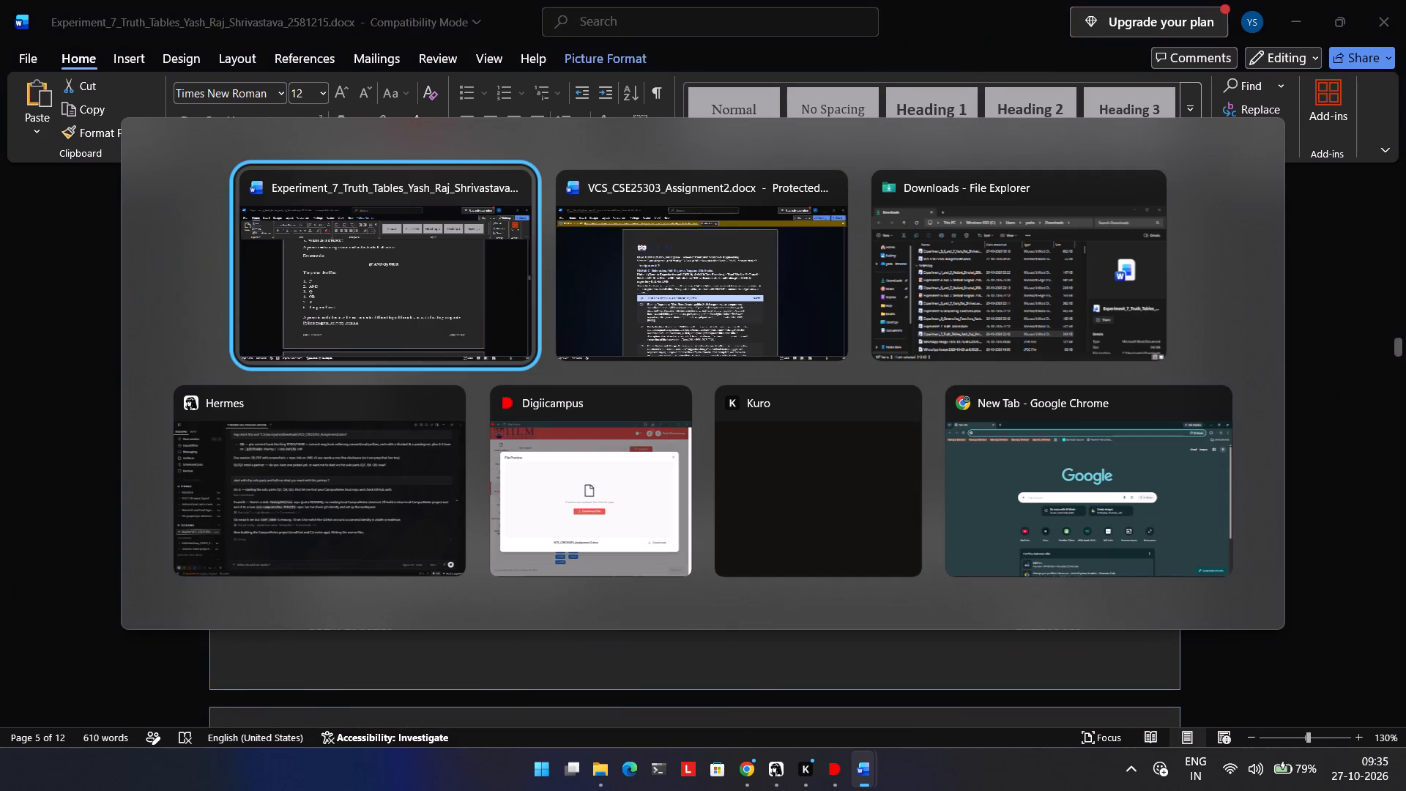
pyautogui.scroll(-1, 641, 420)
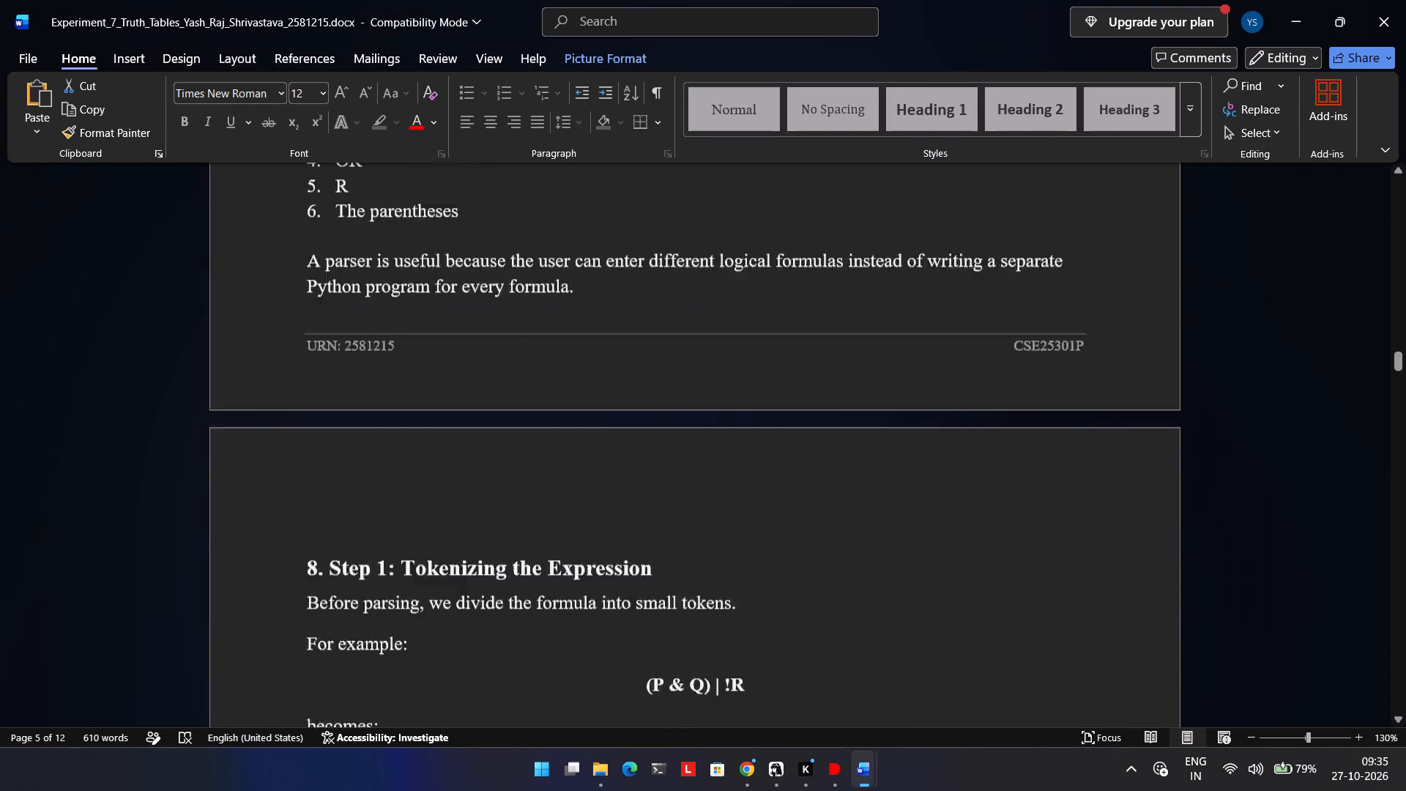
pyautogui.scroll(-3, 641, 420)
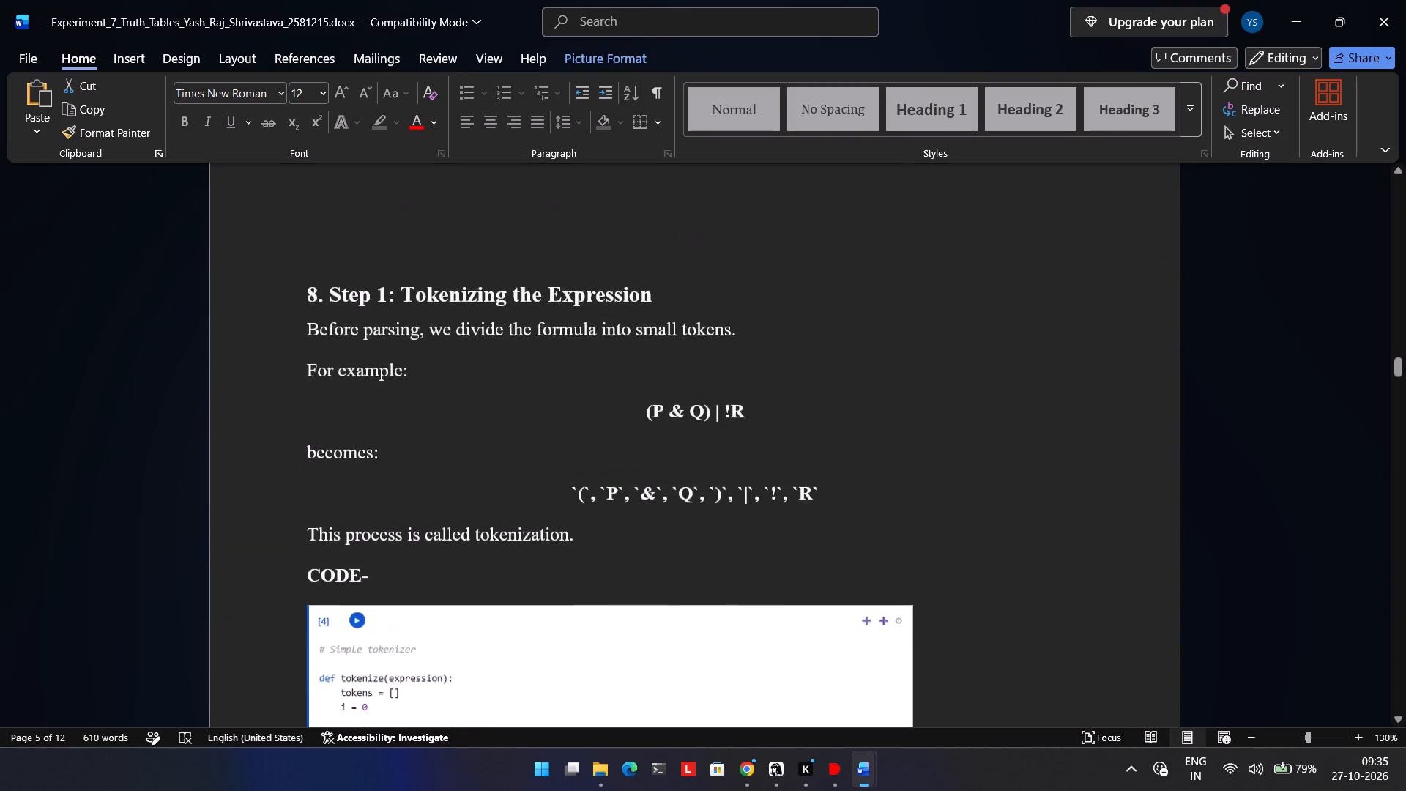
pyautogui.scroll(-4, 641, 420)
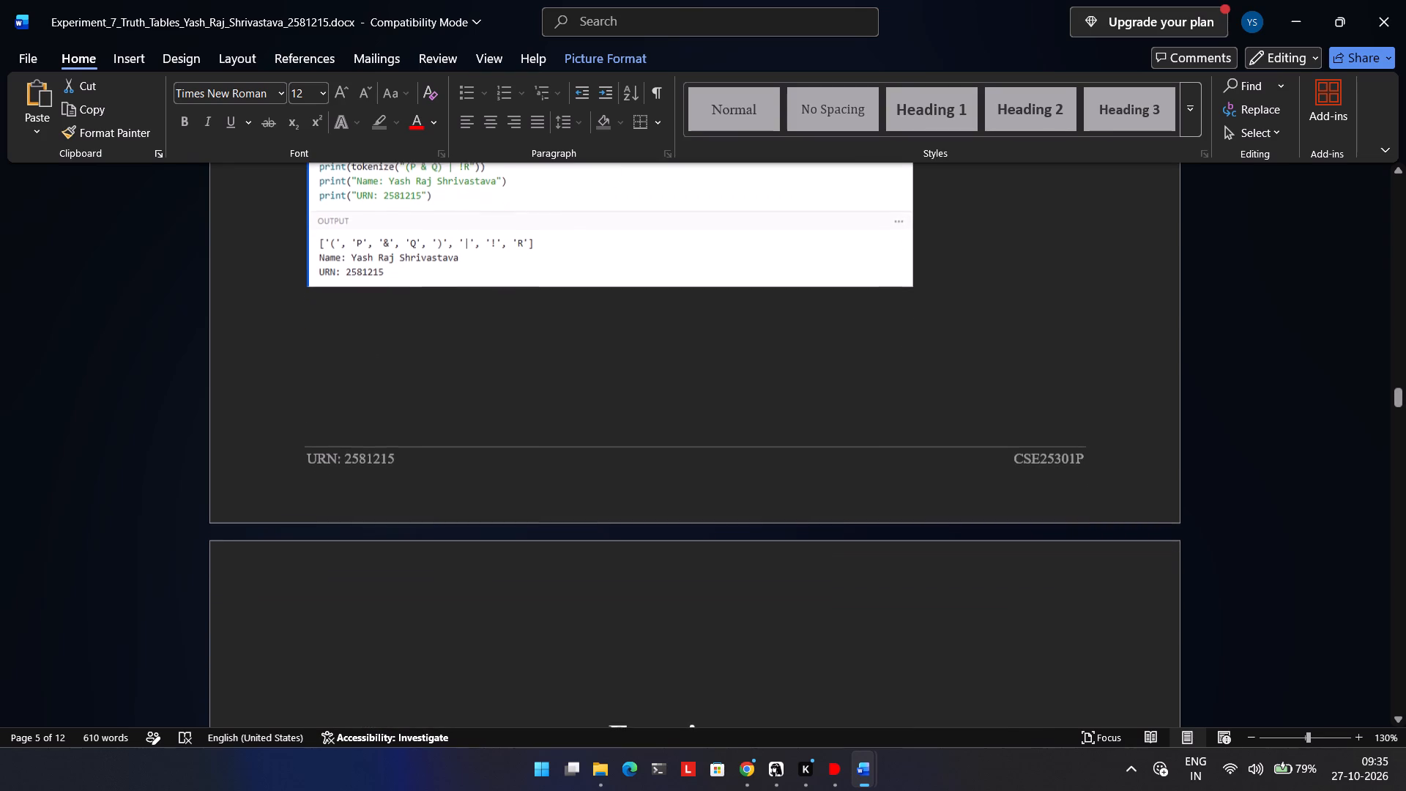
pyautogui.scroll(1, 641, 420)
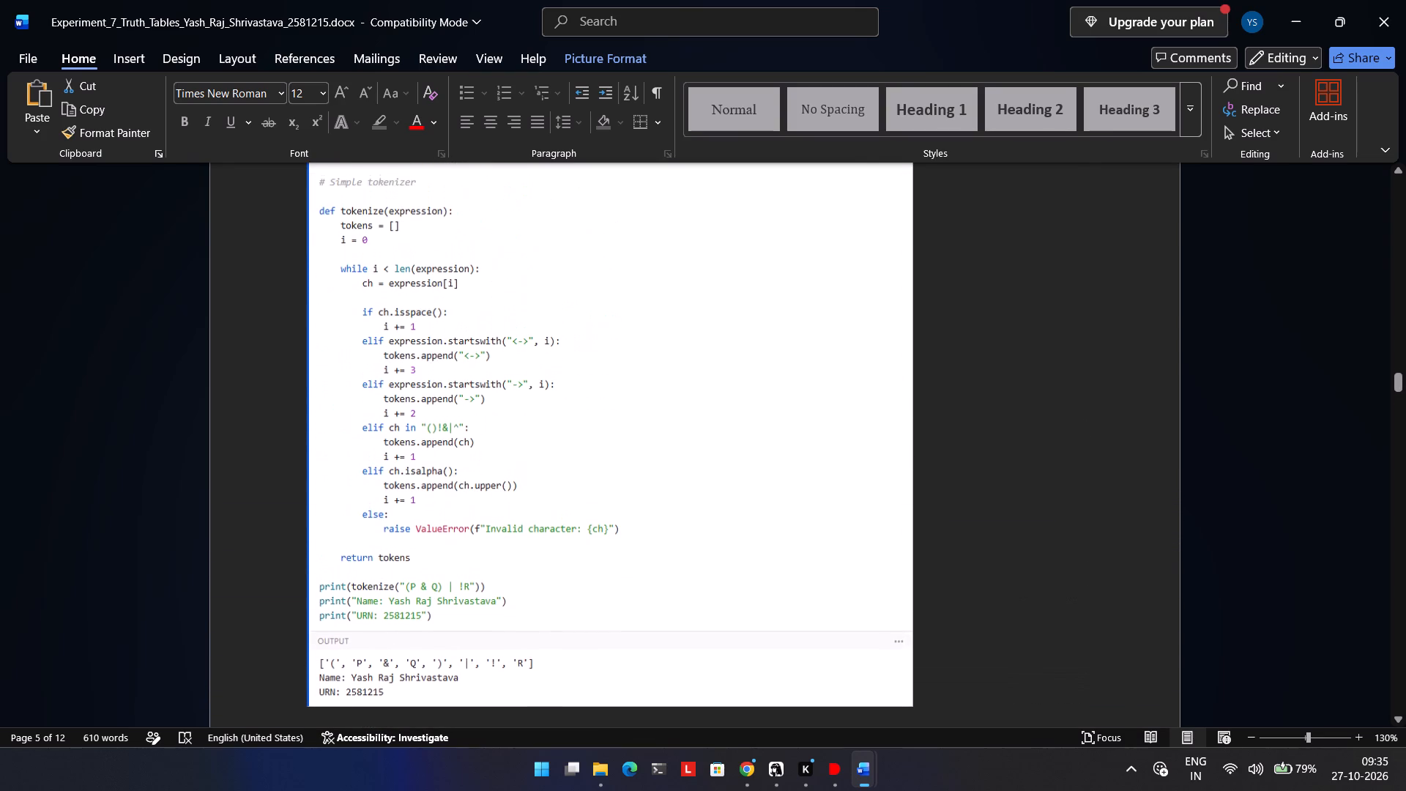
# Enlarge the Exercise 1 P & Q code screenshot to about 2.3 times its size, spanning the frame's width, and stretch it slightly taller.
pyautogui.scroll(-5, 591, 531)
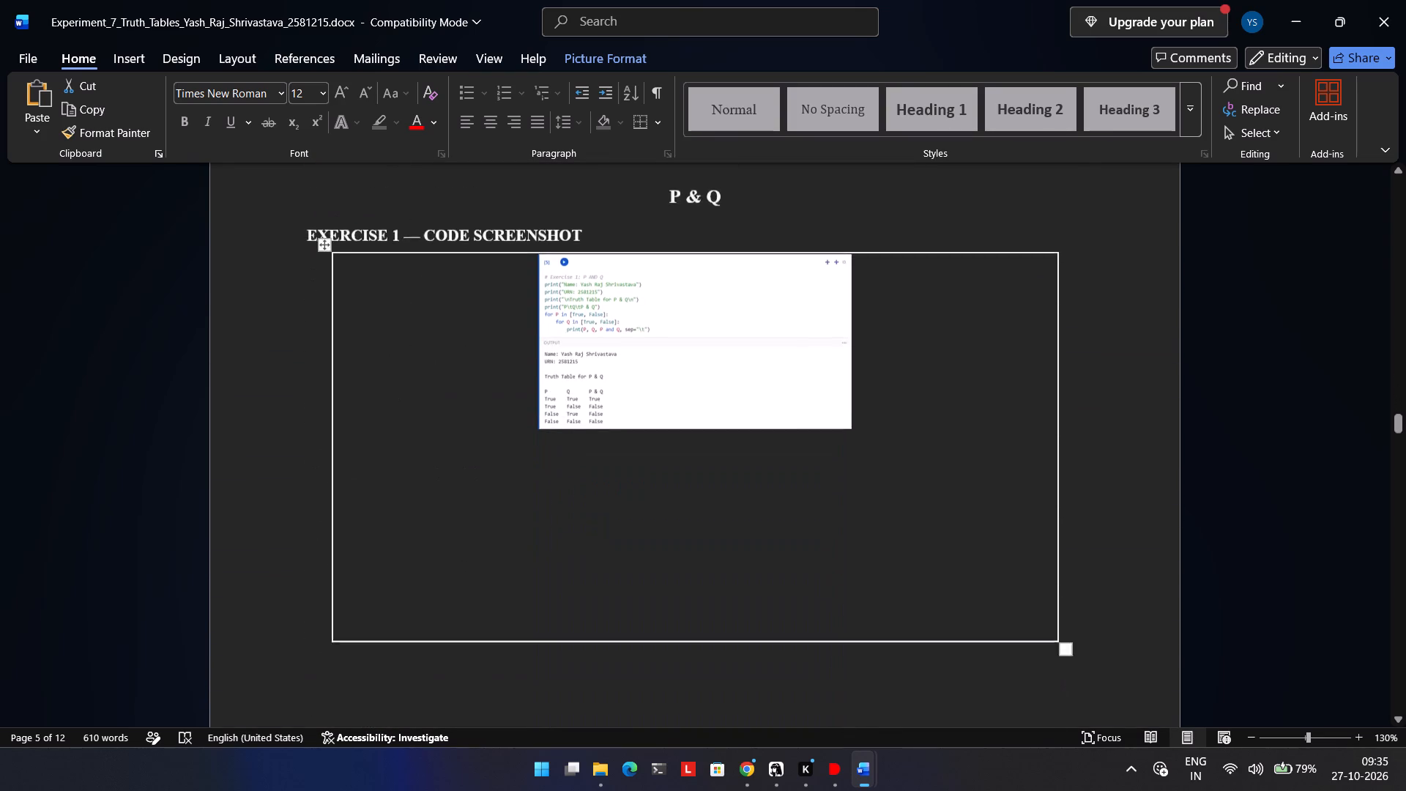
pyautogui.scroll(-1, 591, 531)
pyautogui.scroll(1, 600, 355)
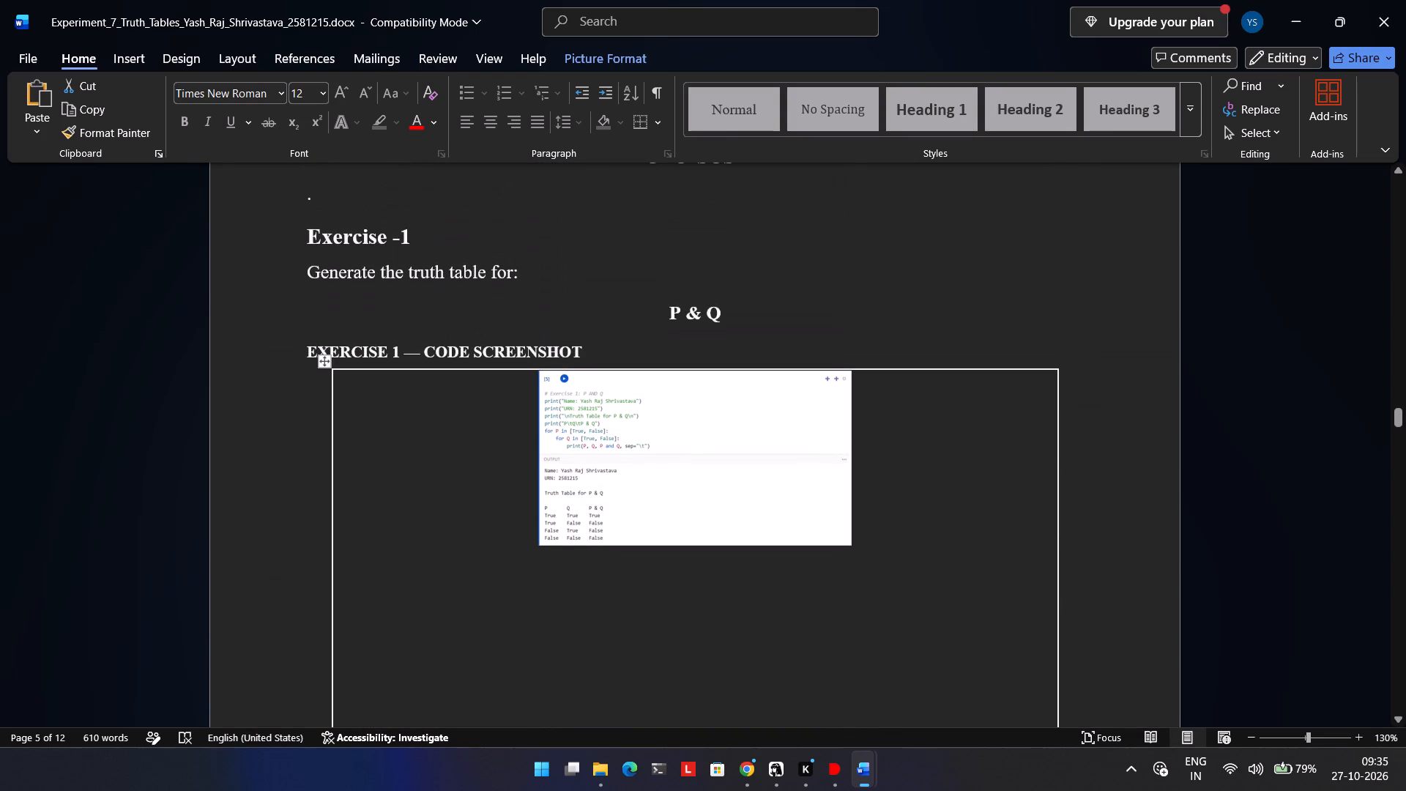
pyautogui.click(627, 439)
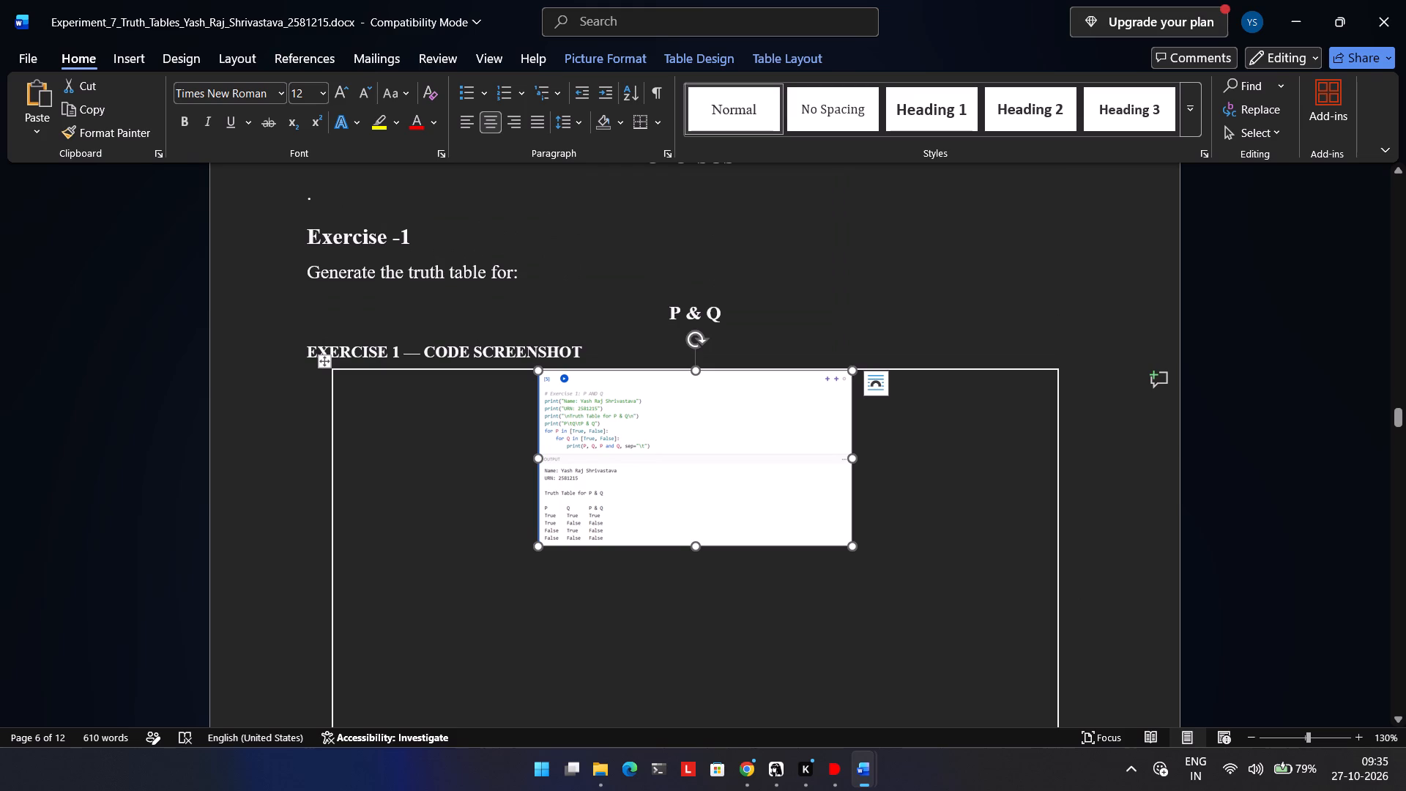
pyautogui.moveTo(855, 546); pyautogui.dragTo(1057, 736)
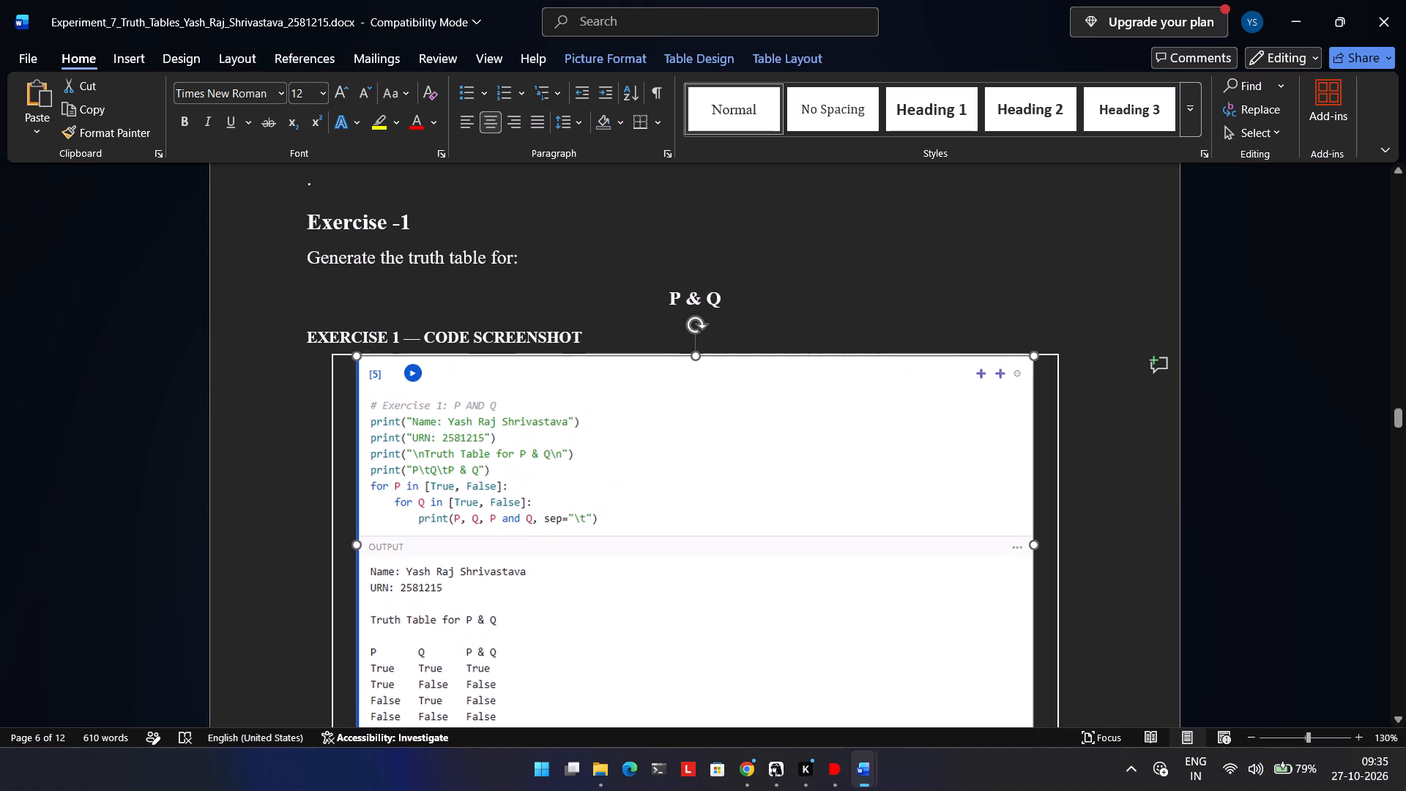
pyautogui.moveTo(1057, 736); pyautogui.dragTo(1067, 790)
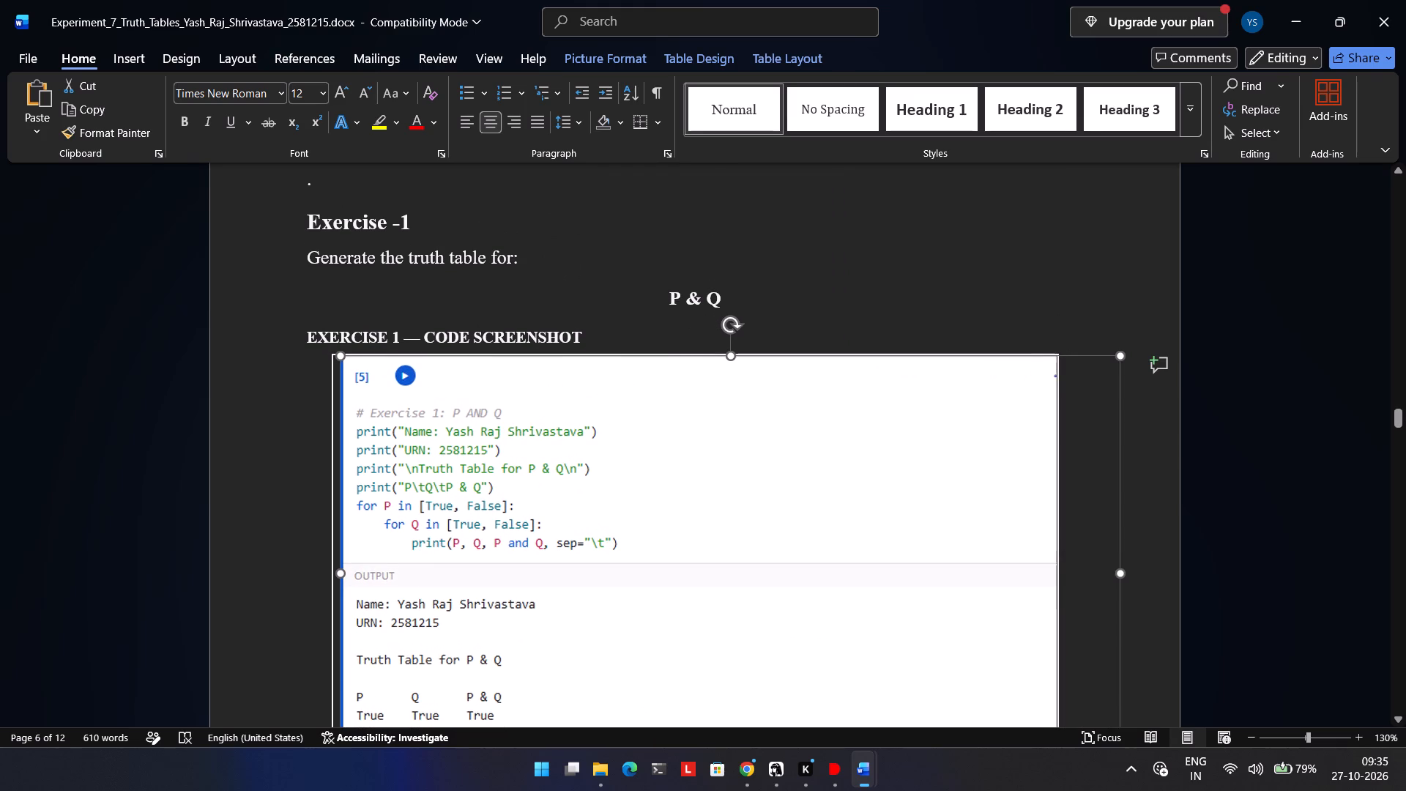
pyautogui.moveTo(1067, 790); pyautogui.dragTo(964, 752)
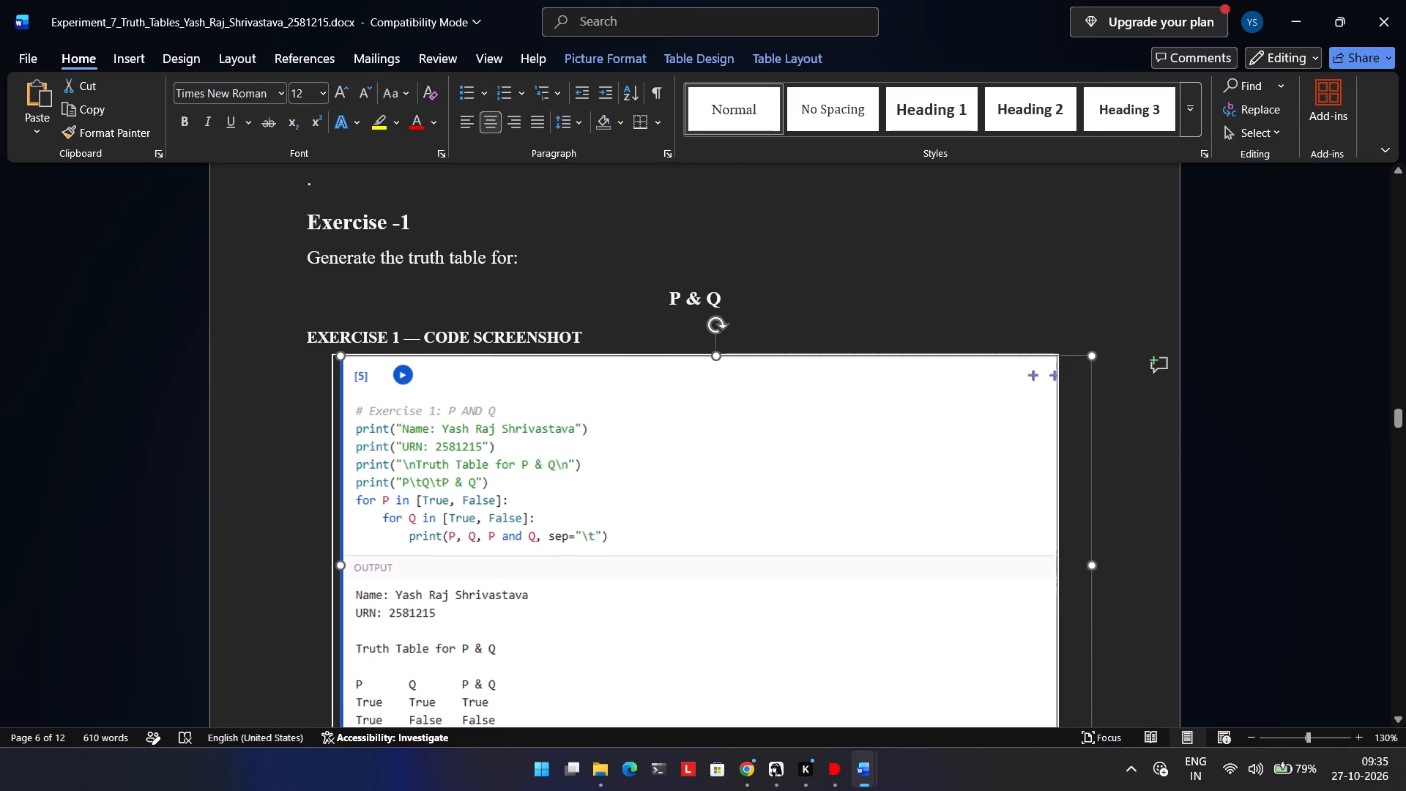
pyautogui.moveTo(964, 752); pyautogui.dragTo(928, 749)
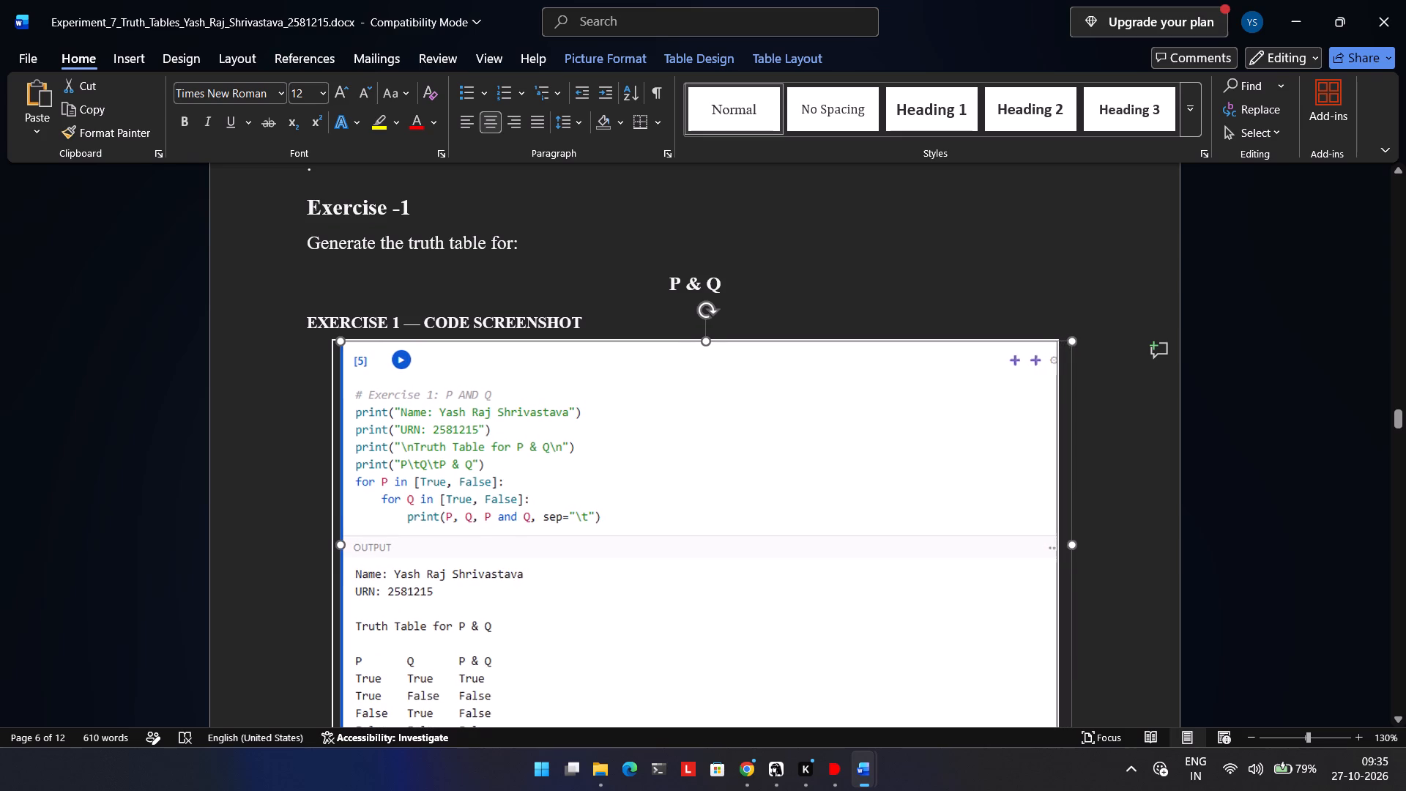
pyautogui.moveTo(928, 749); pyautogui.dragTo(893, 742)
pyautogui.scroll(-1, 769, 272)
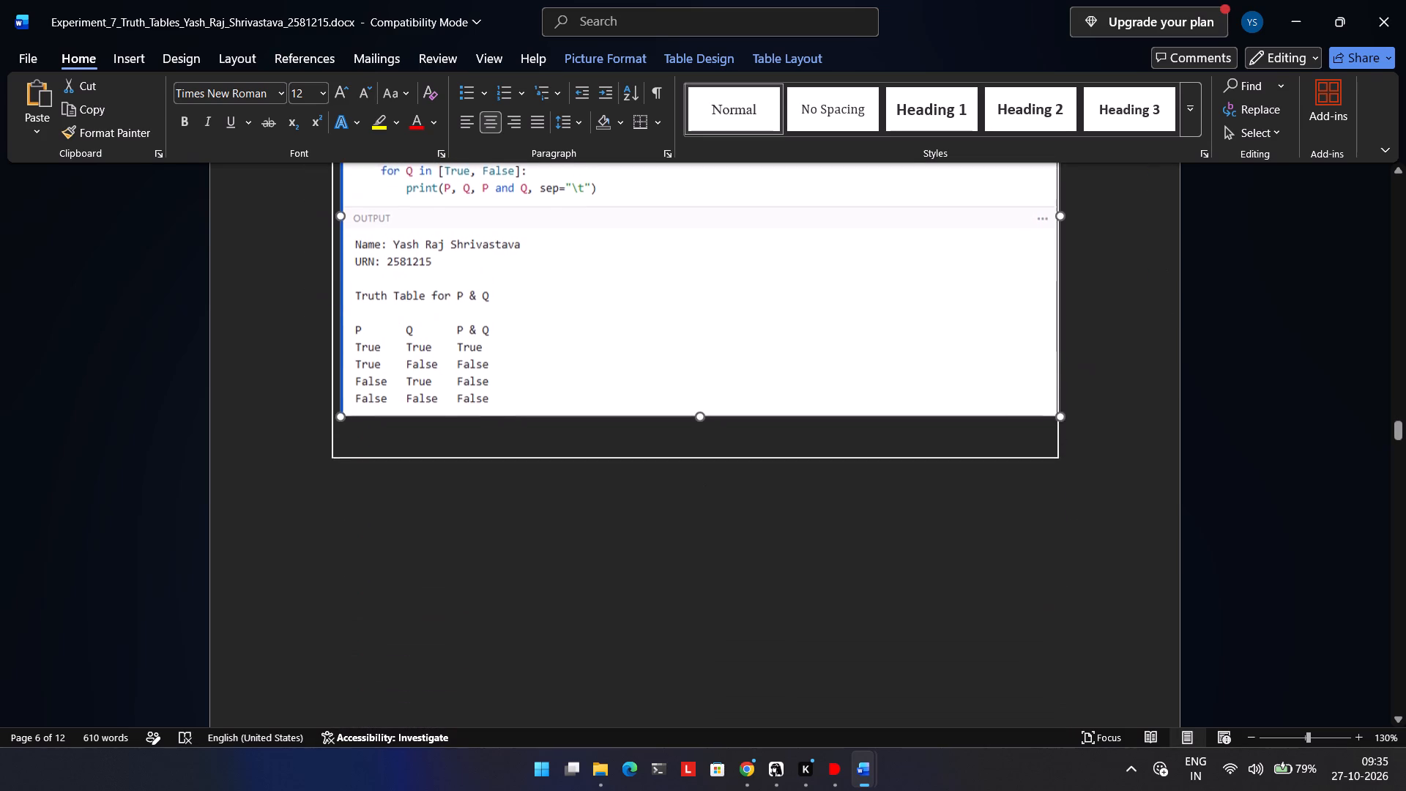
pyautogui.scroll(-1, 769, 272)
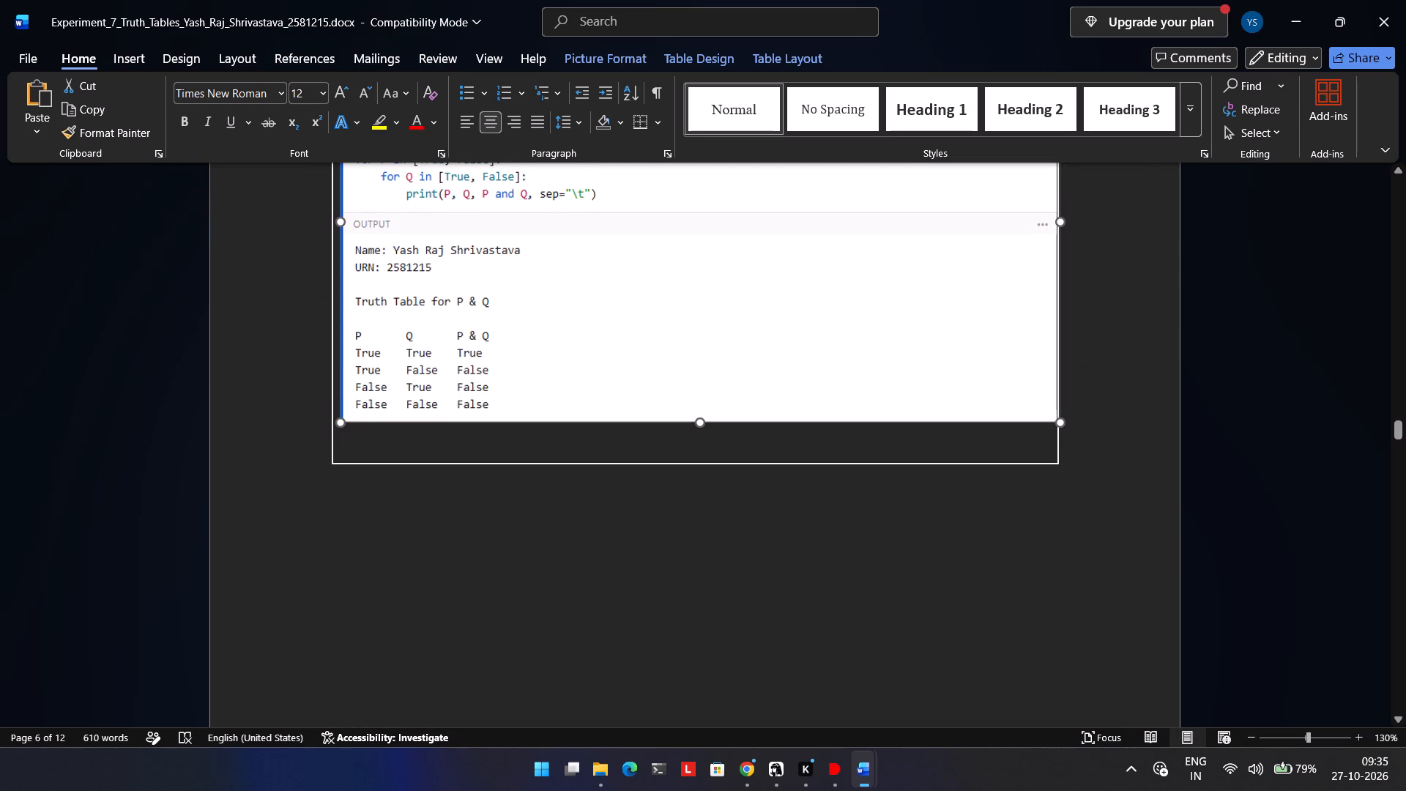
pyautogui.moveTo(699, 420); pyautogui.dragTo(689, 453)
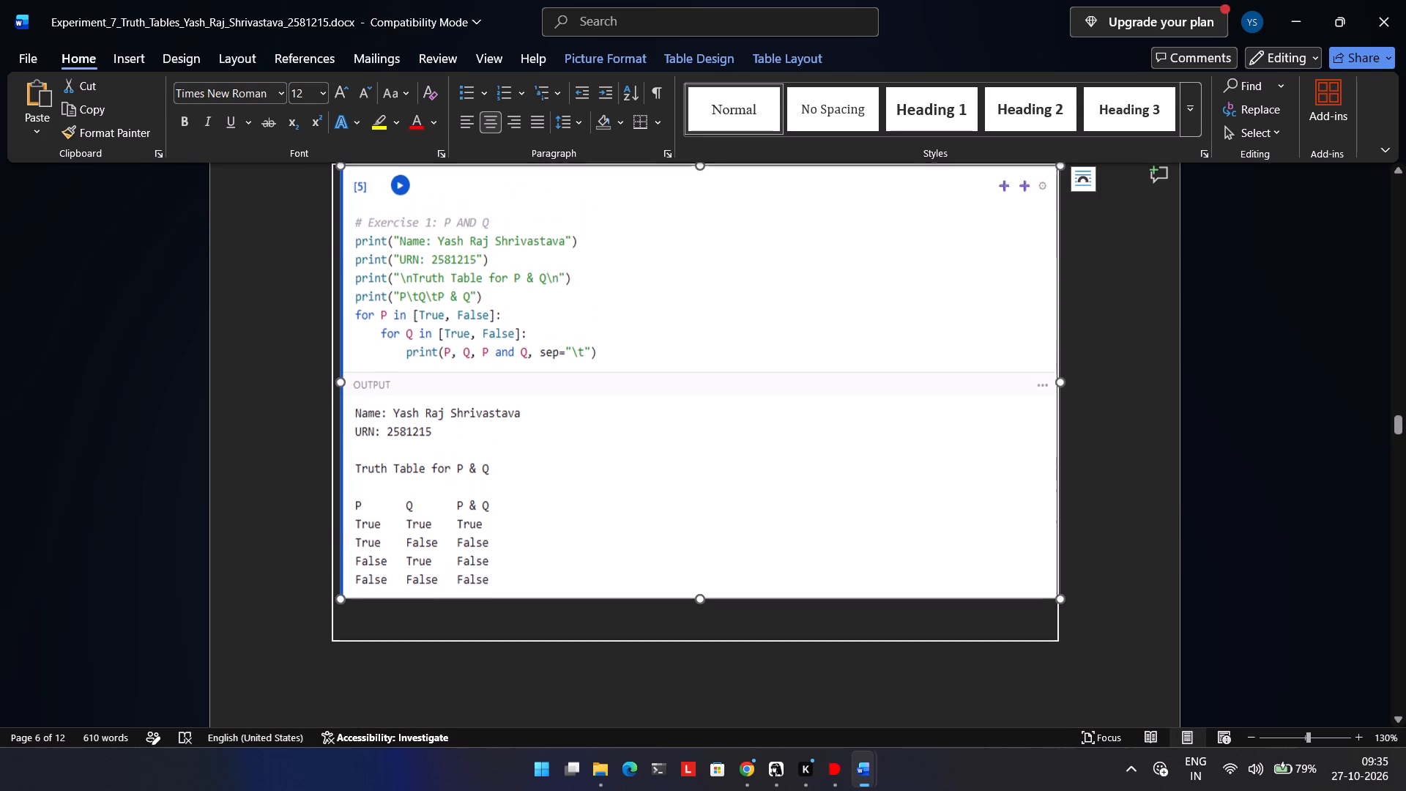
# Delete three blank lines above the Exercise 2 heading at the top of its page.
pyautogui.scroll(-1, 986, 387)
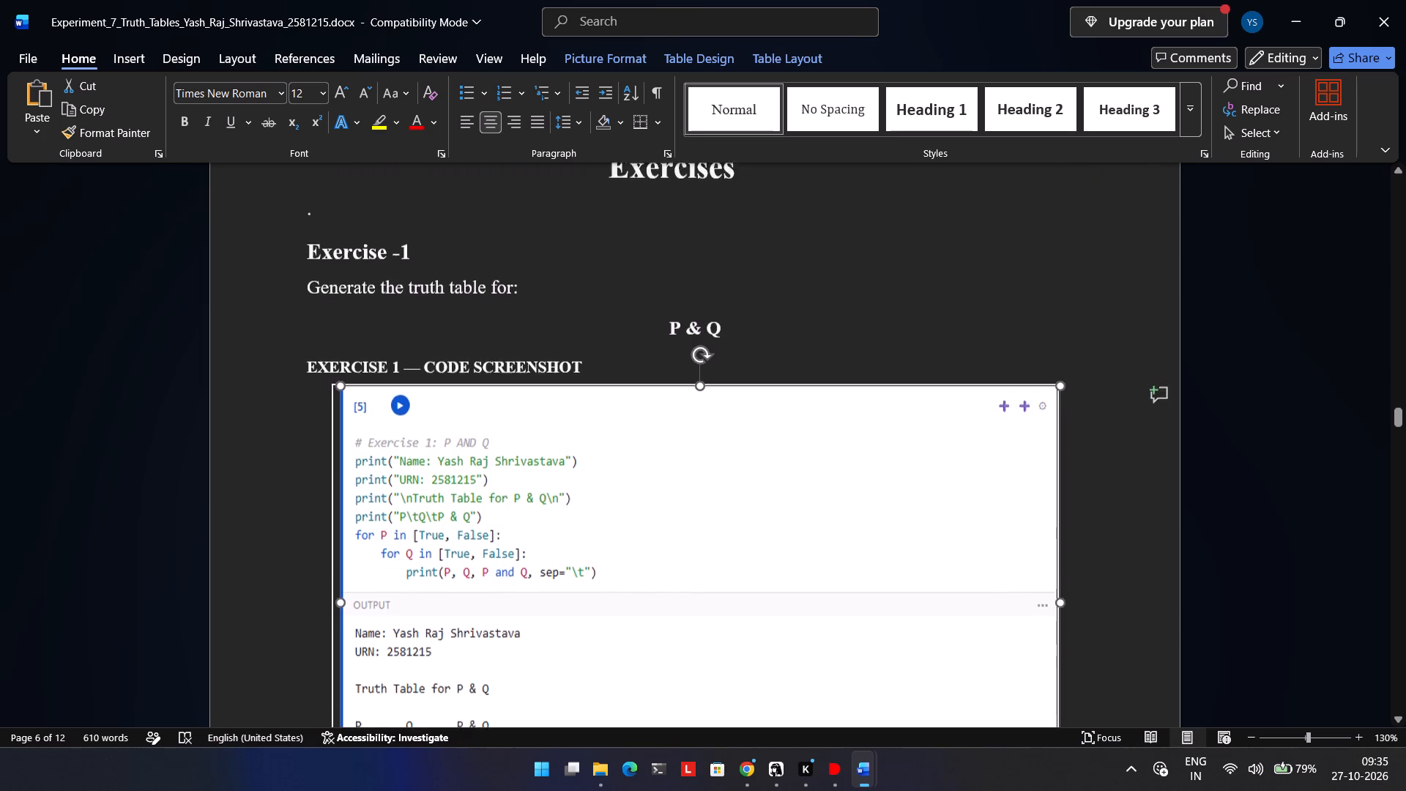
pyautogui.scroll(-1, 986, 387)
pyautogui.scroll(1, 986, 387)
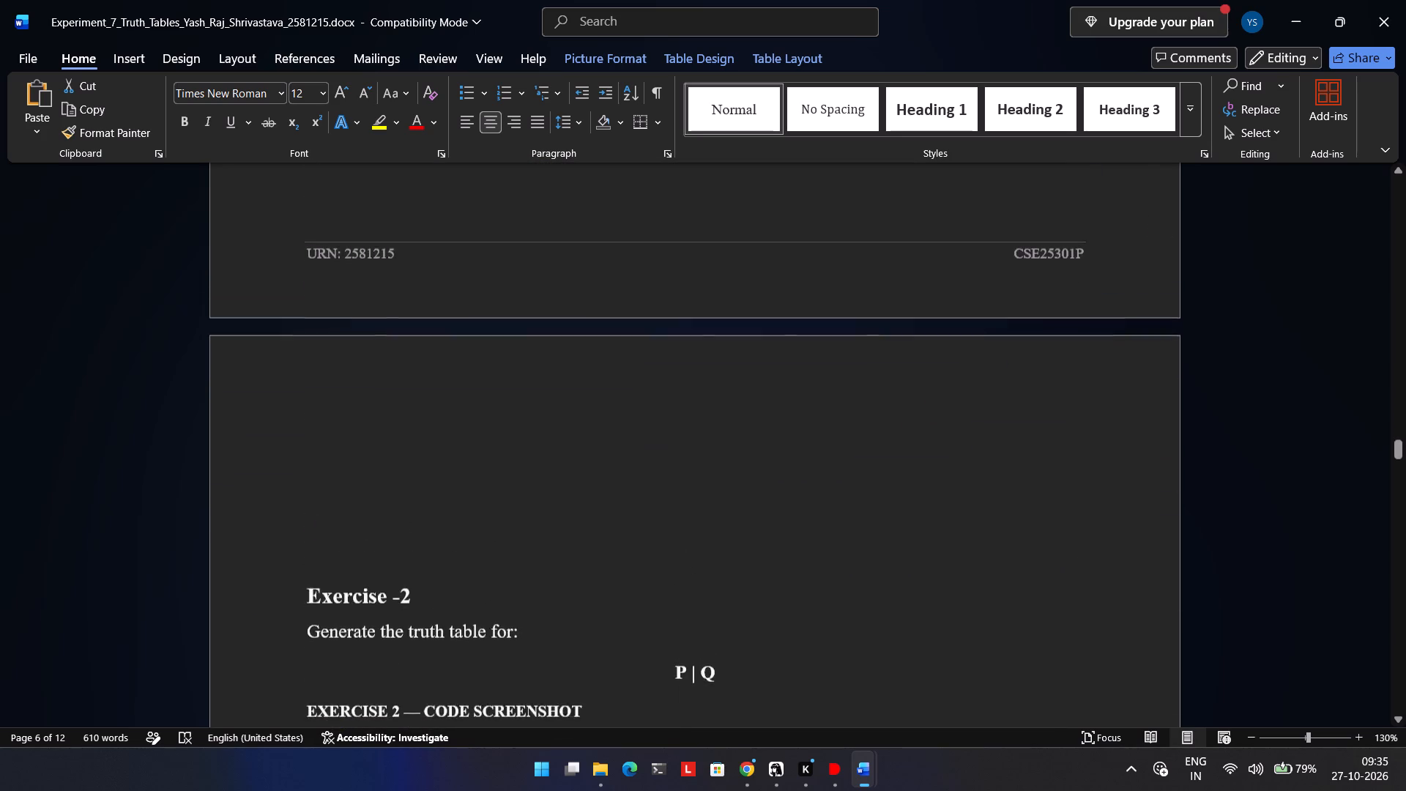
pyautogui.scroll(1, 986, 387)
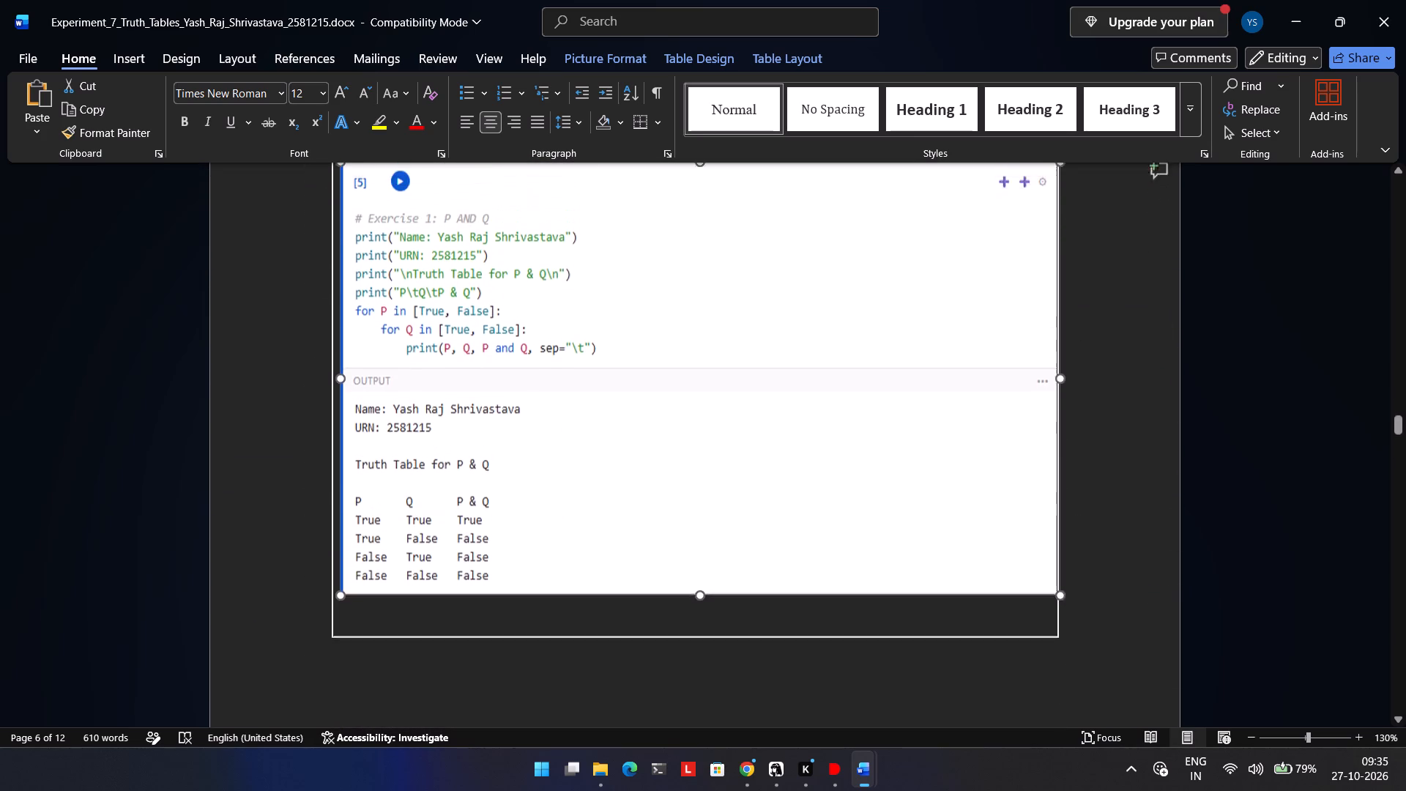
pyautogui.scroll(1, 986, 387)
pyautogui.keyDown('ctrl'); pyautogui.scroll(-4, 986, 387); pyautogui.keyUp('ctrl')
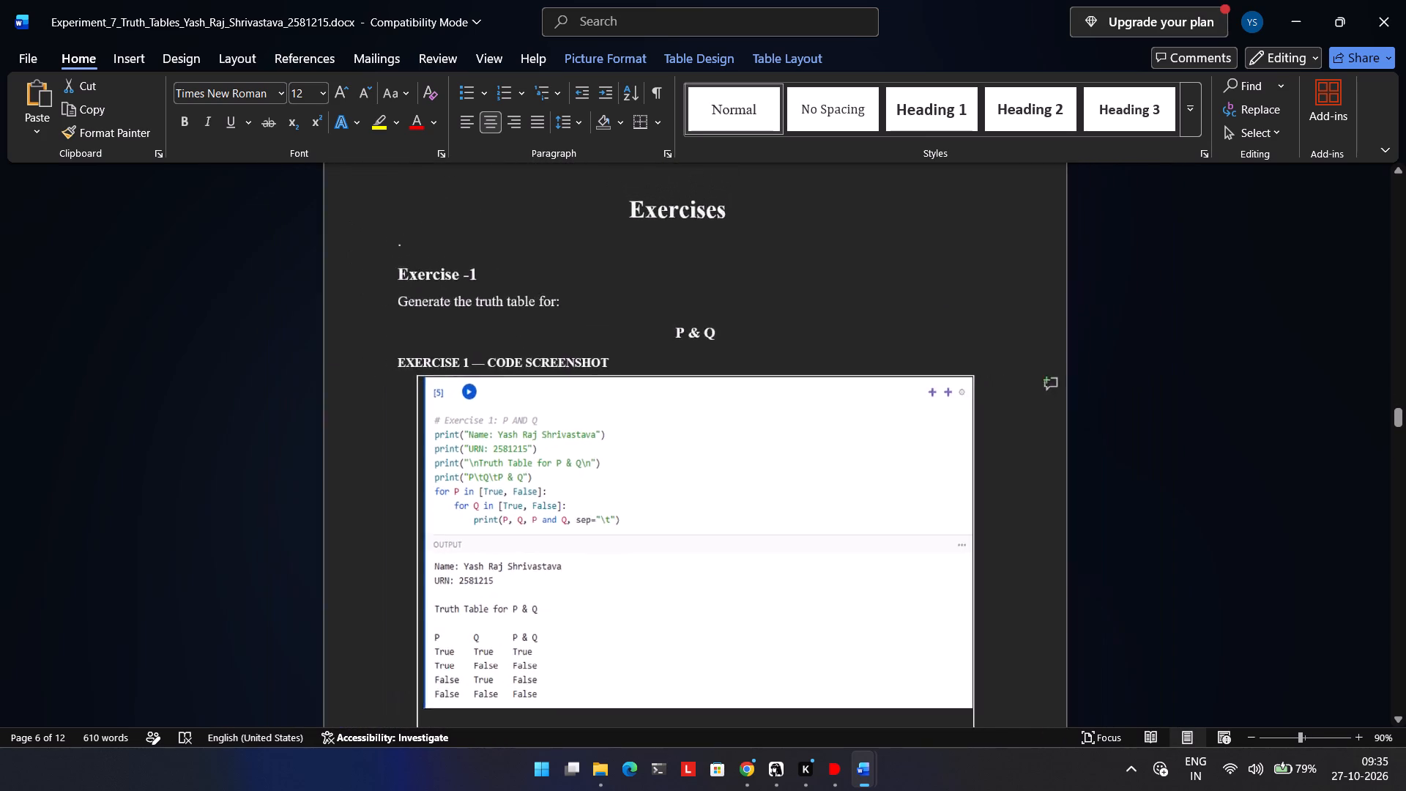
pyautogui.keyDown('ctrl'); pyautogui.scroll(-2, 986, 387); pyautogui.keyUp('ctrl')
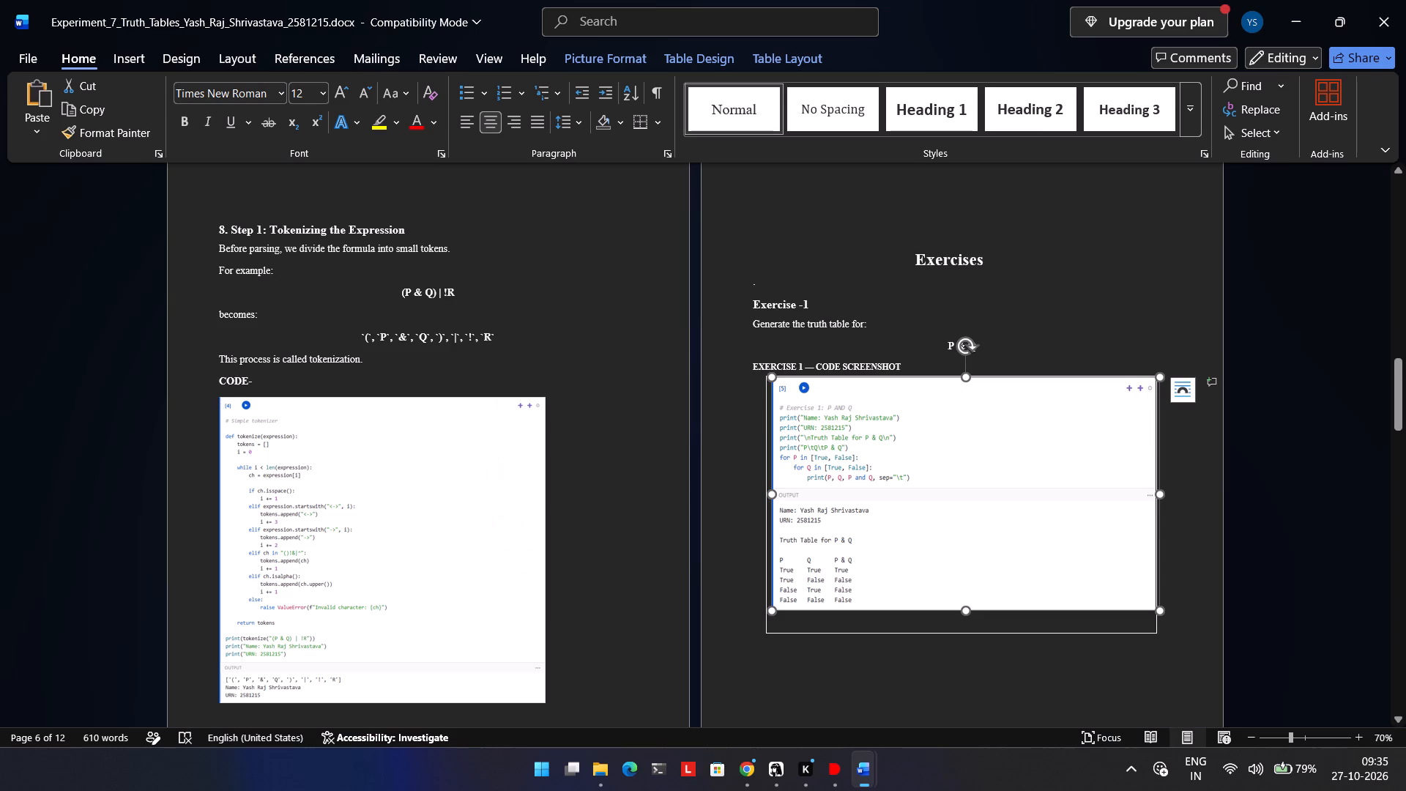
pyautogui.scroll(-6, 847, 251)
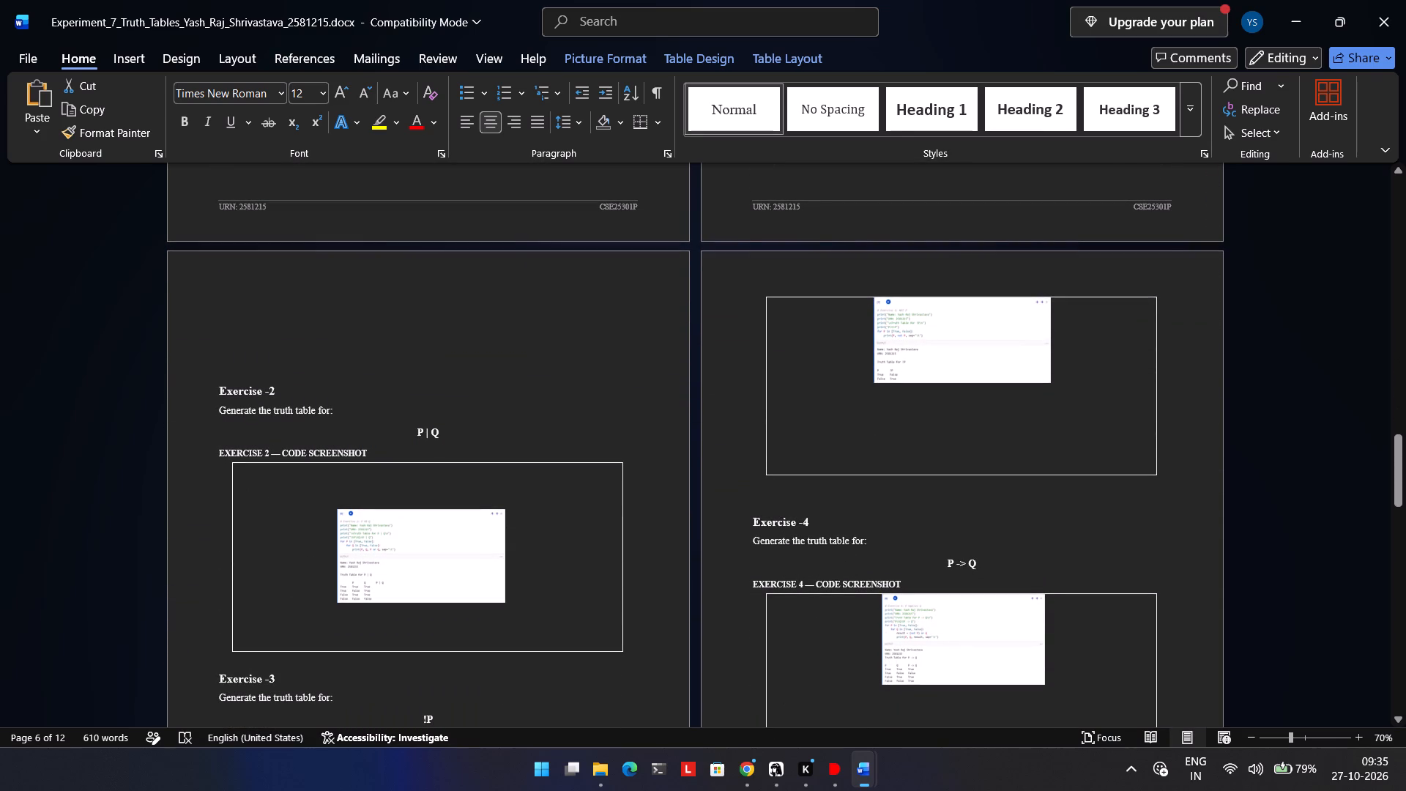
pyautogui.scroll(-1, 847, 251)
pyautogui.click(222, 364)
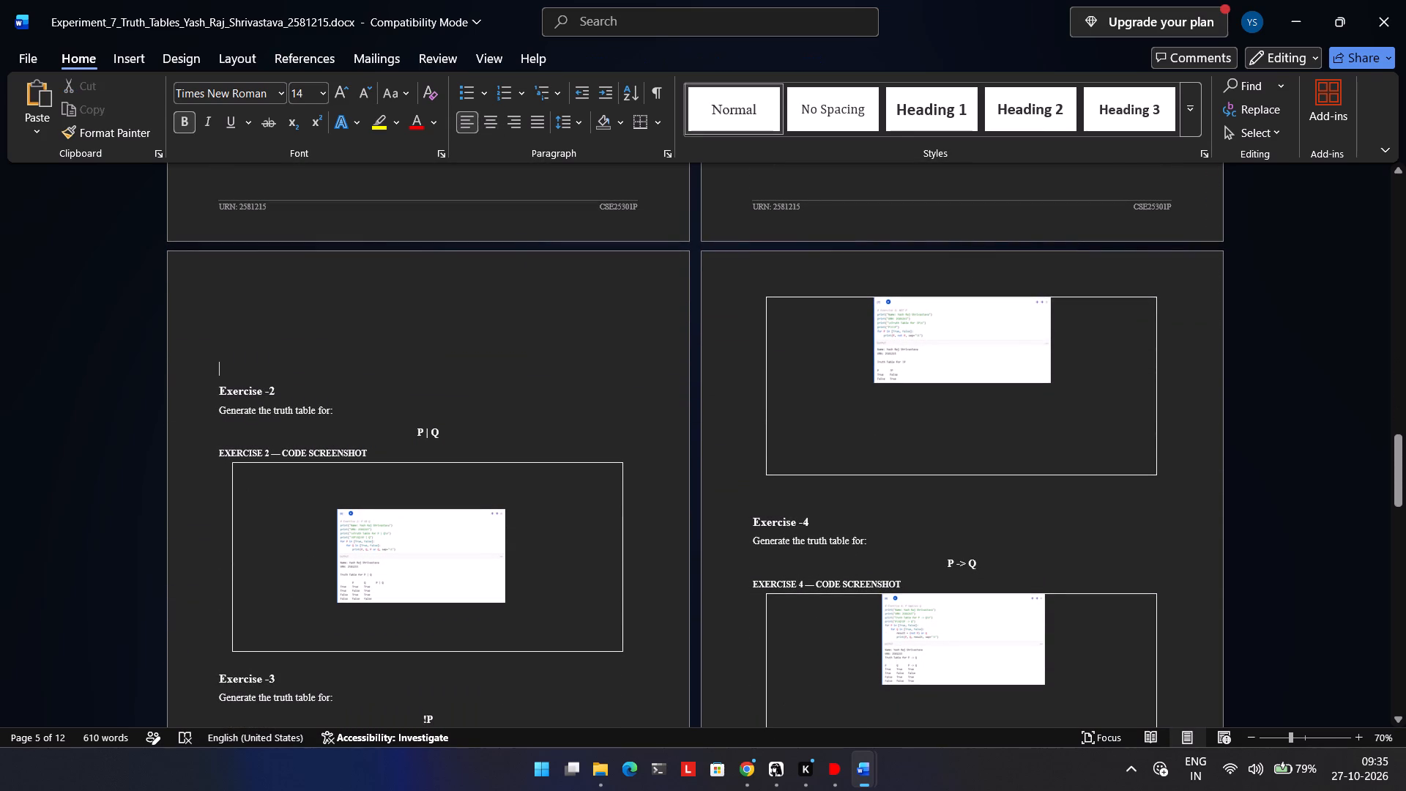
pyautogui.press('BackSpace')
pyautogui.press('BackSpace')
pyautogui.press('BackSpace')
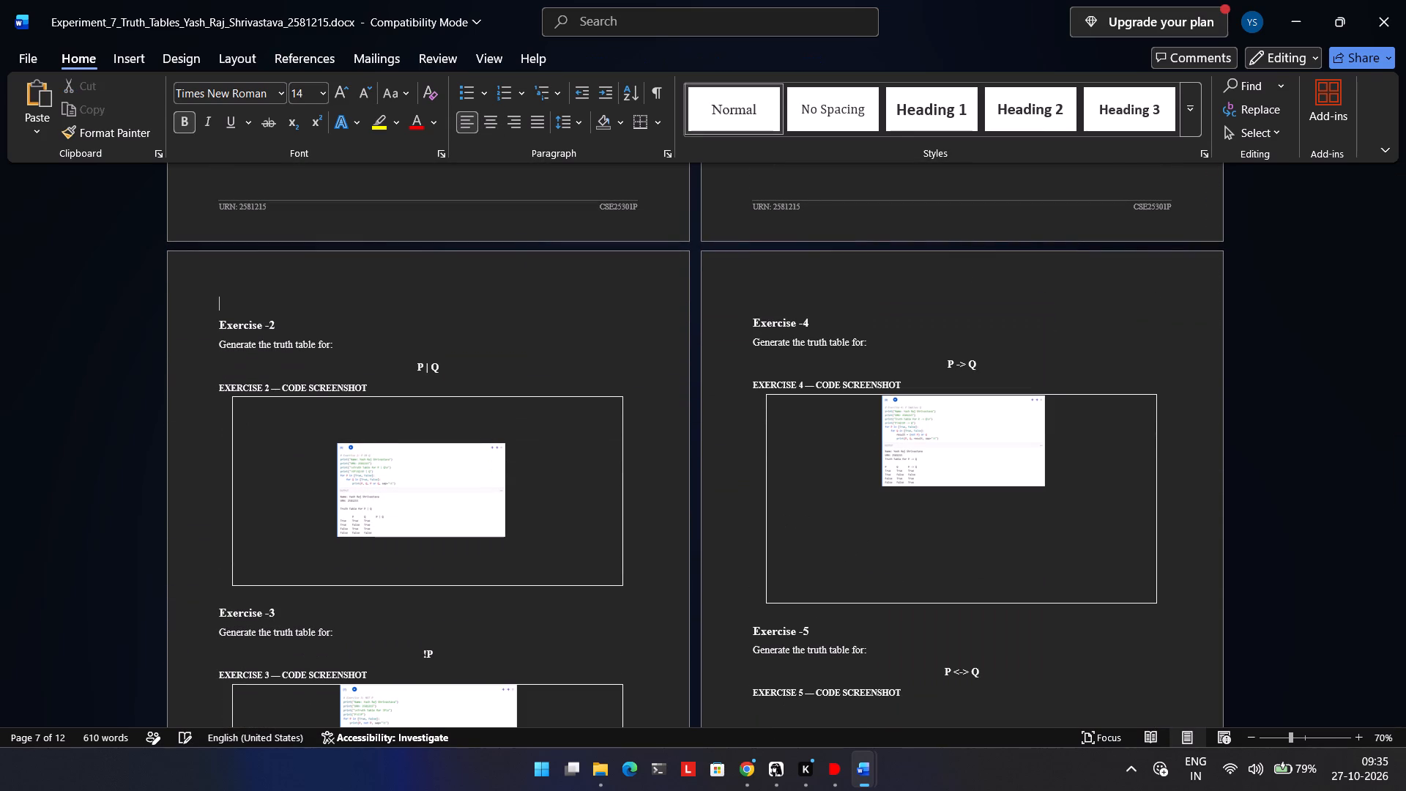
# Enlarge the Exercise 2 P | Q code screenshot proportionally to about 2 times its size.
pyautogui.scroll(3, 222, 364)
pyautogui.scroll(-1, 222, 364)
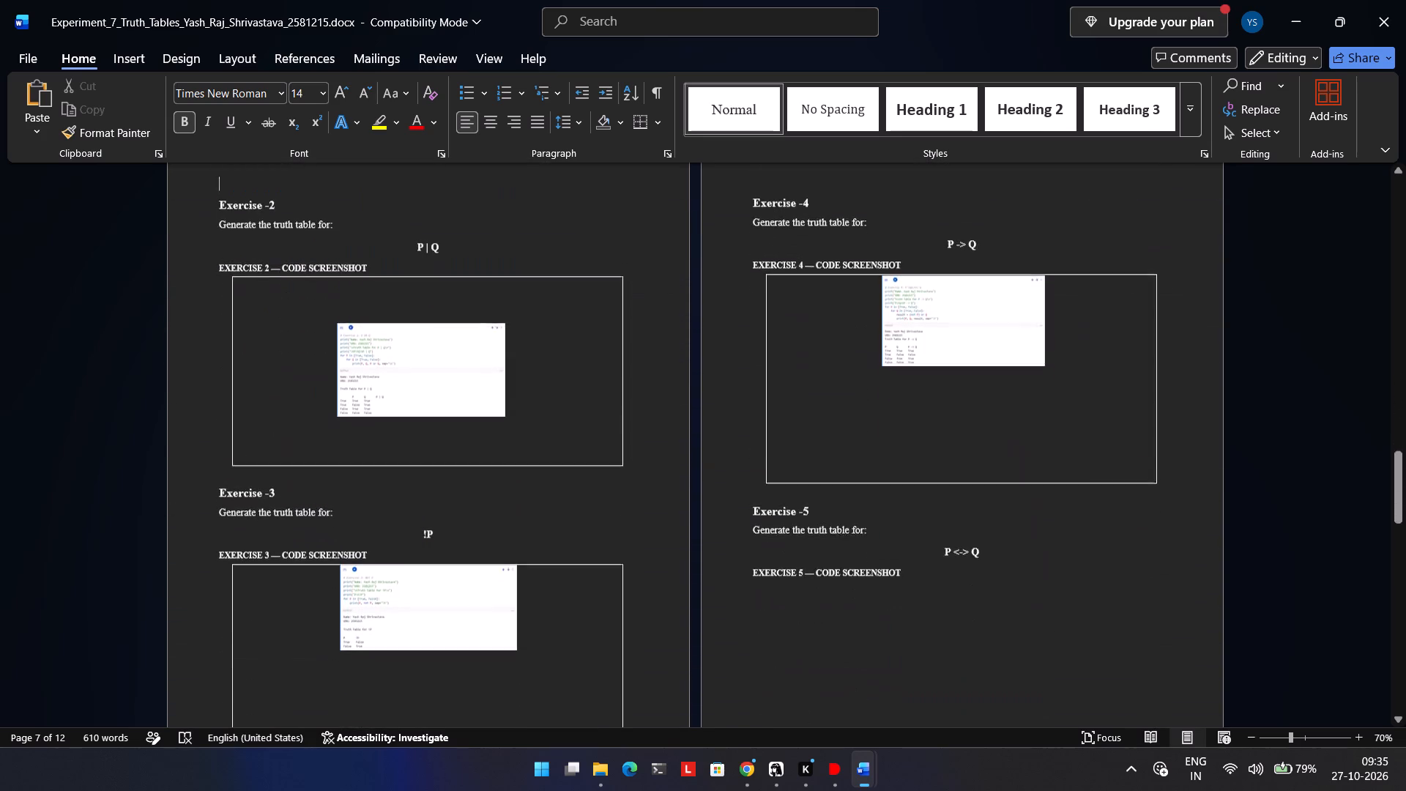
pyautogui.scroll(-1, 222, 364)
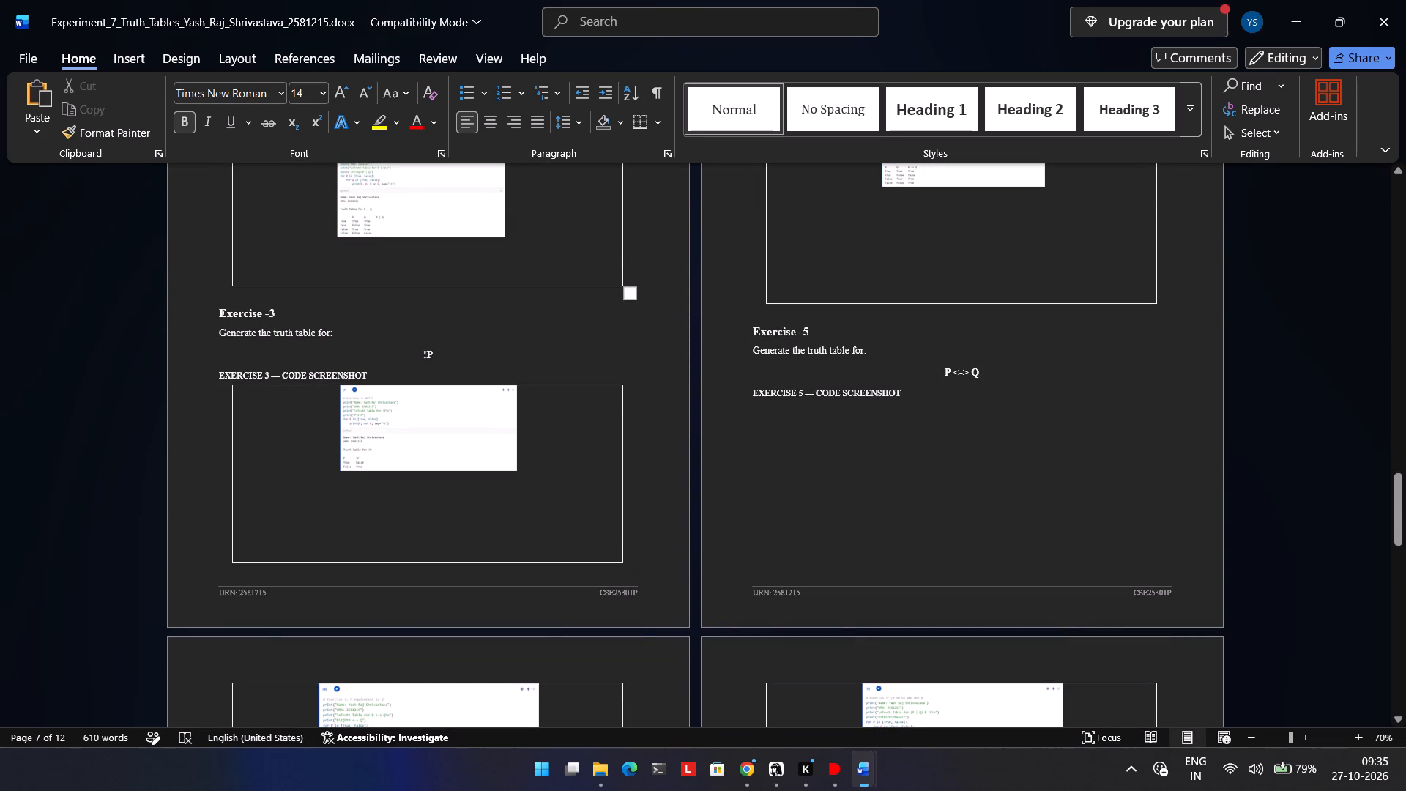
pyautogui.scroll(2, 276, 189)
pyautogui.click(411, 351)
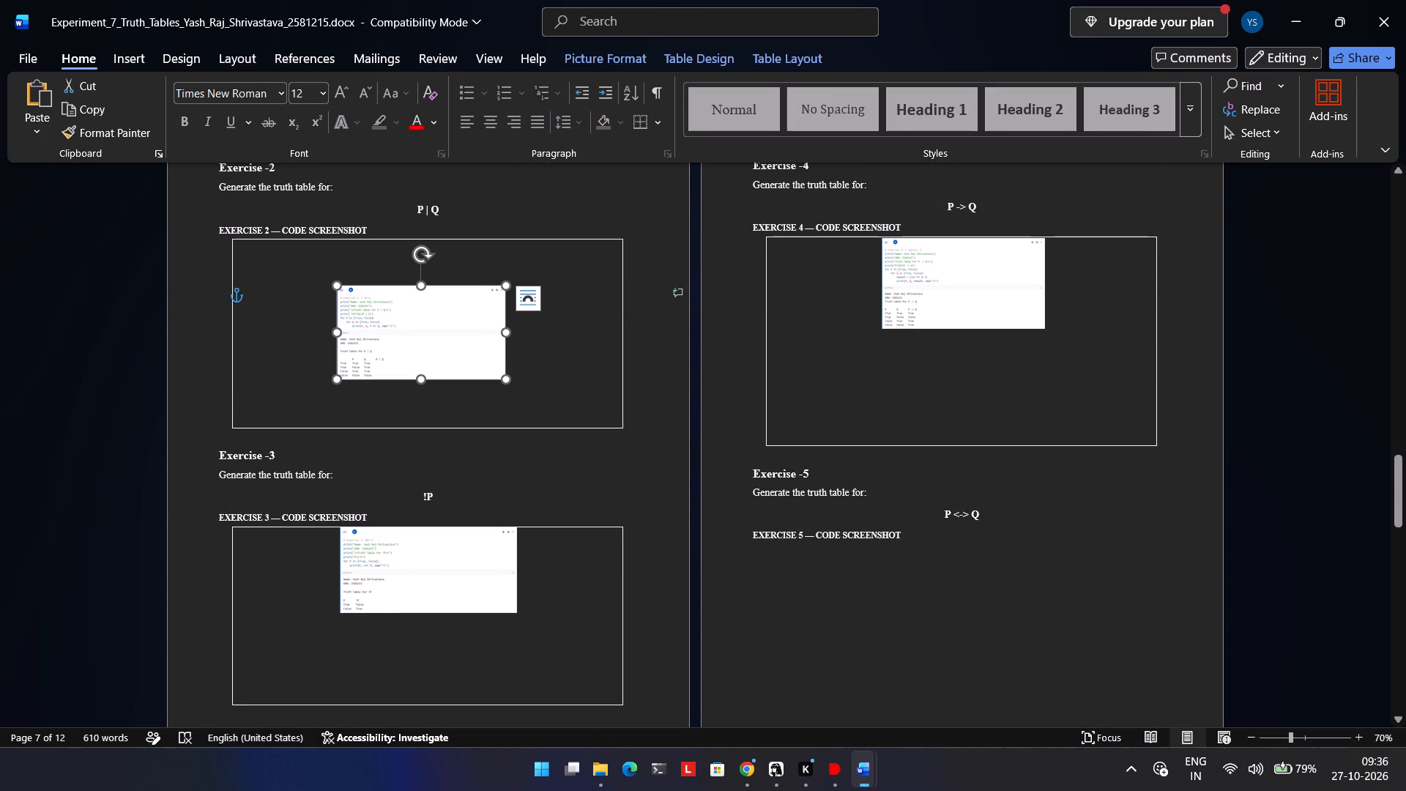
pyautogui.moveTo(507, 382); pyautogui.dragTo(555, 410)
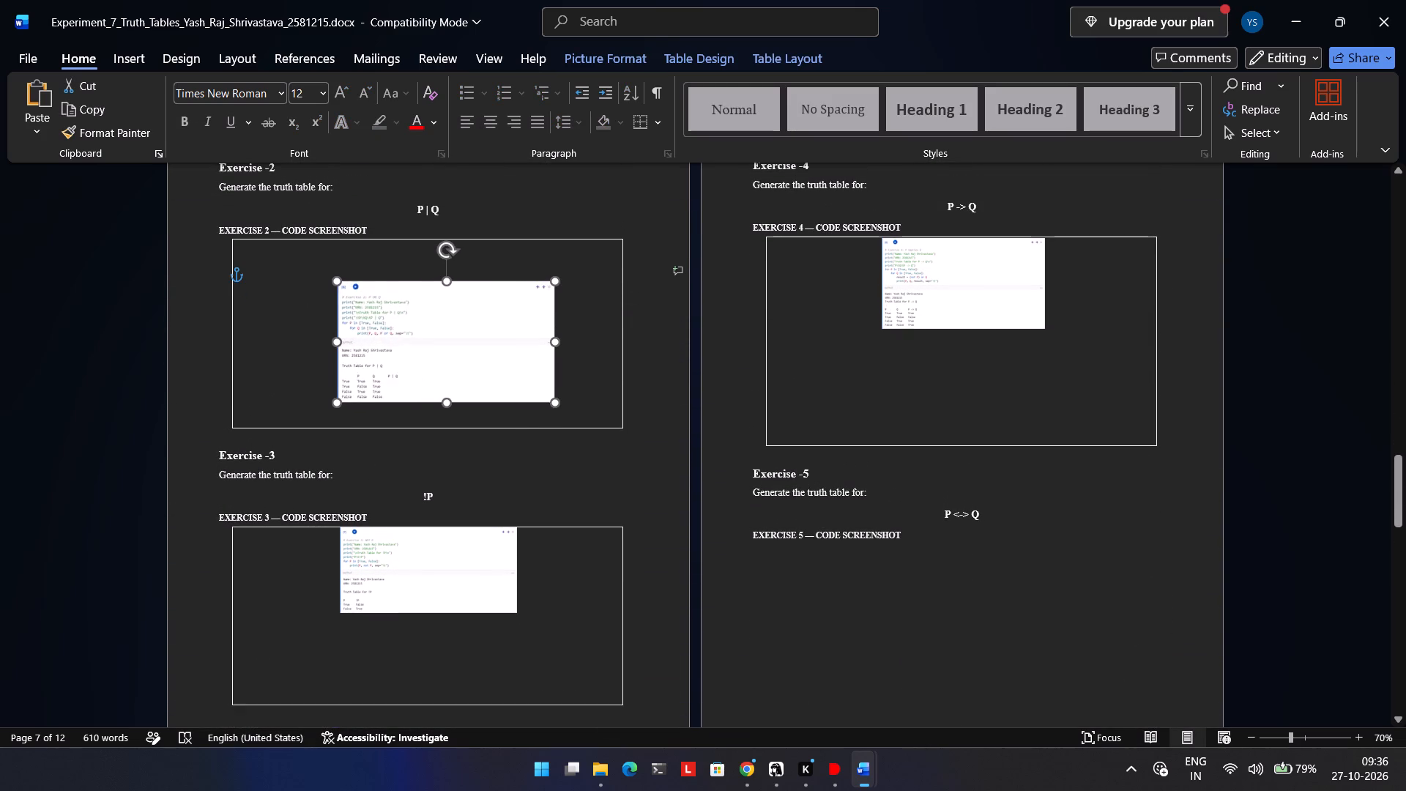
pyautogui.moveTo(555, 410); pyautogui.dragTo(668, 428)
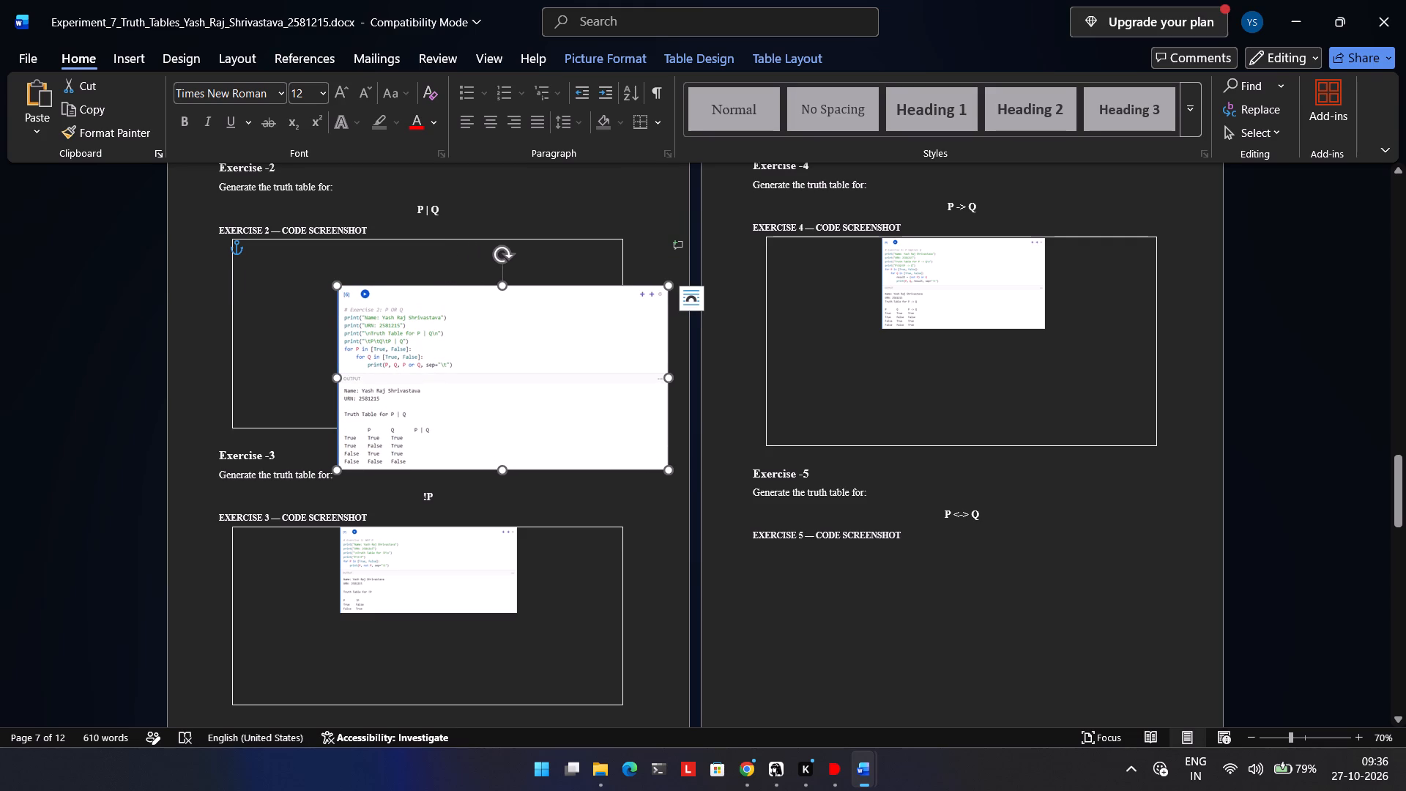
# Move the enlarged Exercise 2 code screenshot inside its frame, roughly centred between the side borders.
pyautogui.moveTo(494, 330); pyautogui.dragTo(393, 283)
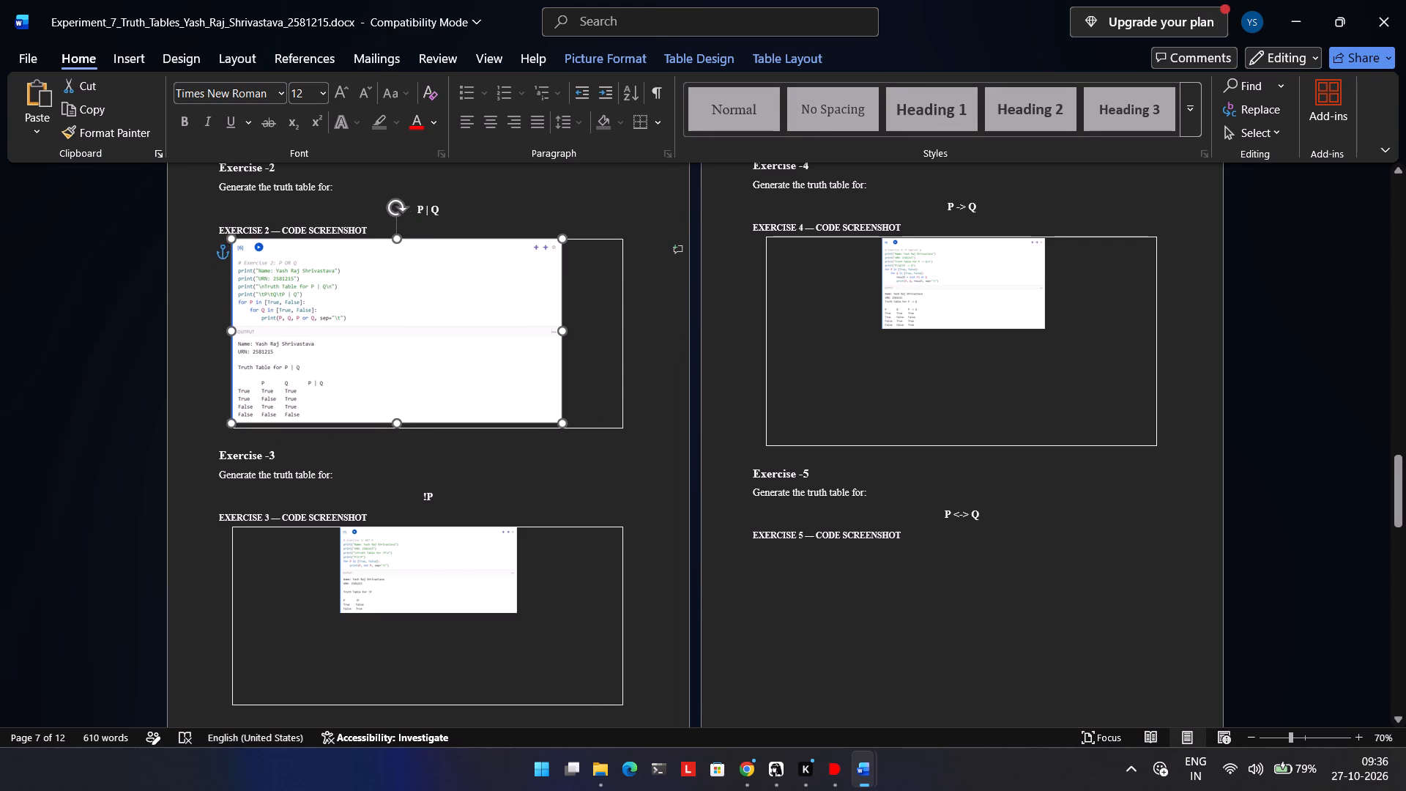
pyautogui.moveTo(393, 283); pyautogui.dragTo(417, 287)
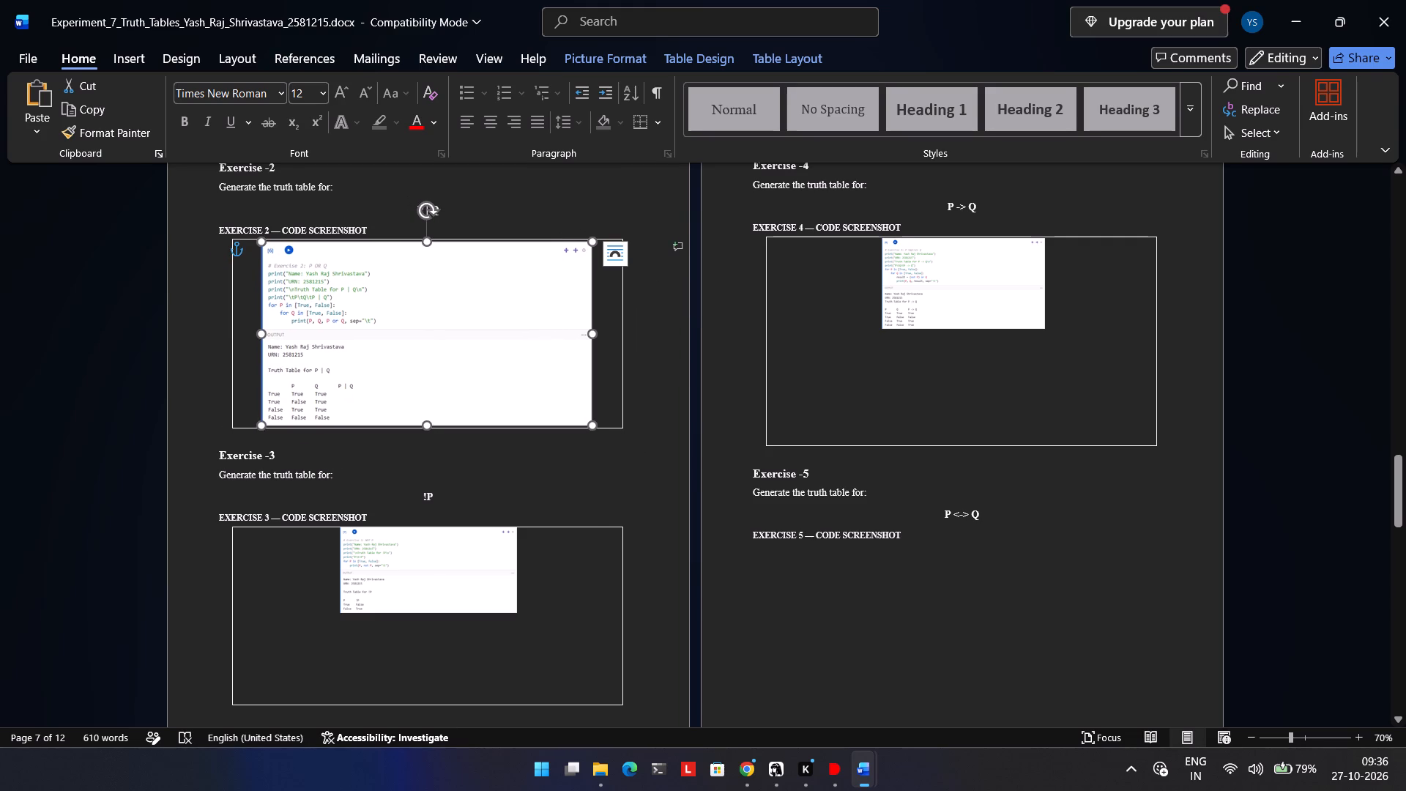
# Enlarge the Exercise 3 !P code screenshot proportionally to about 2 times its size, keeping its frame above the page footer.
pyautogui.scroll(-2, 540, 516)
pyautogui.click(388, 363)
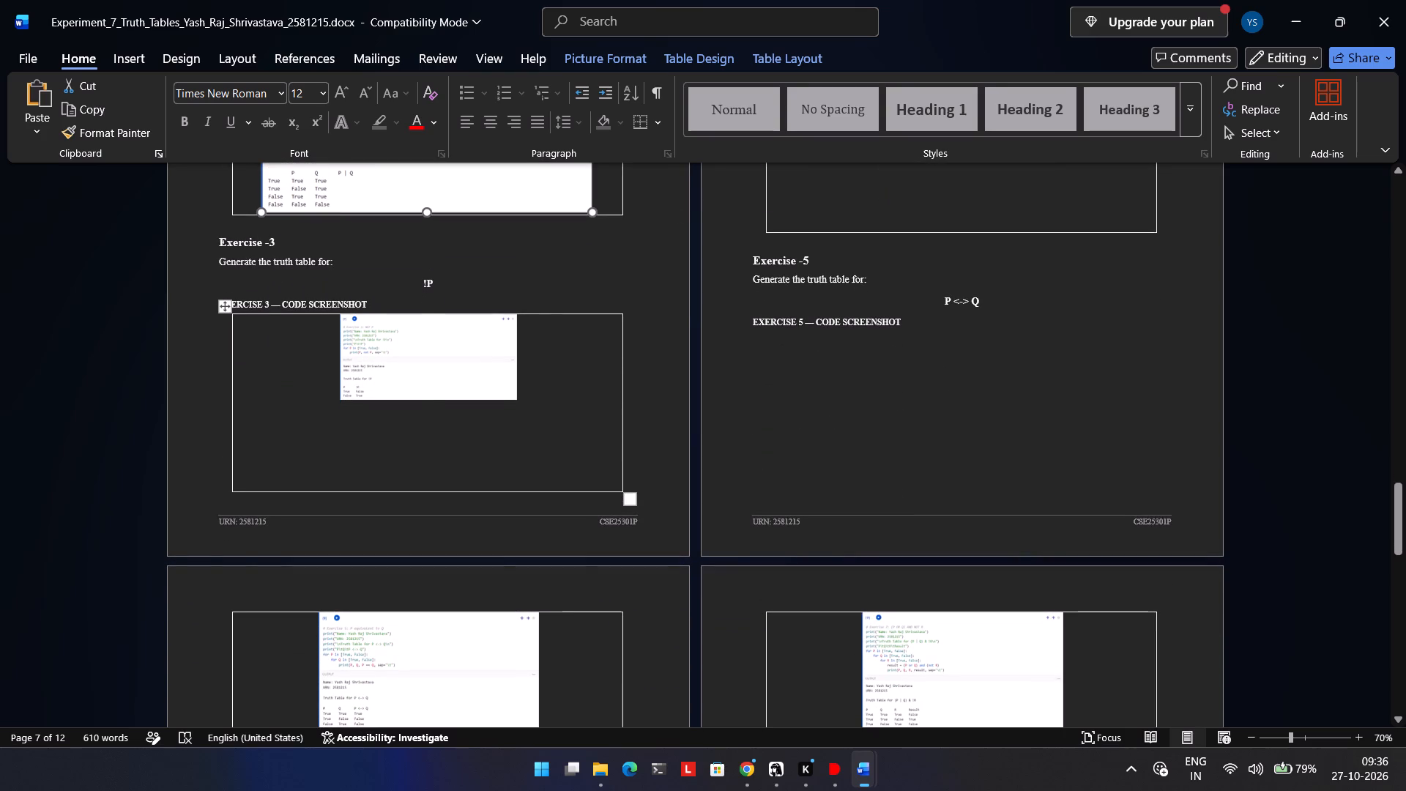
pyautogui.moveTo(521, 398); pyautogui.dragTo(530, 446)
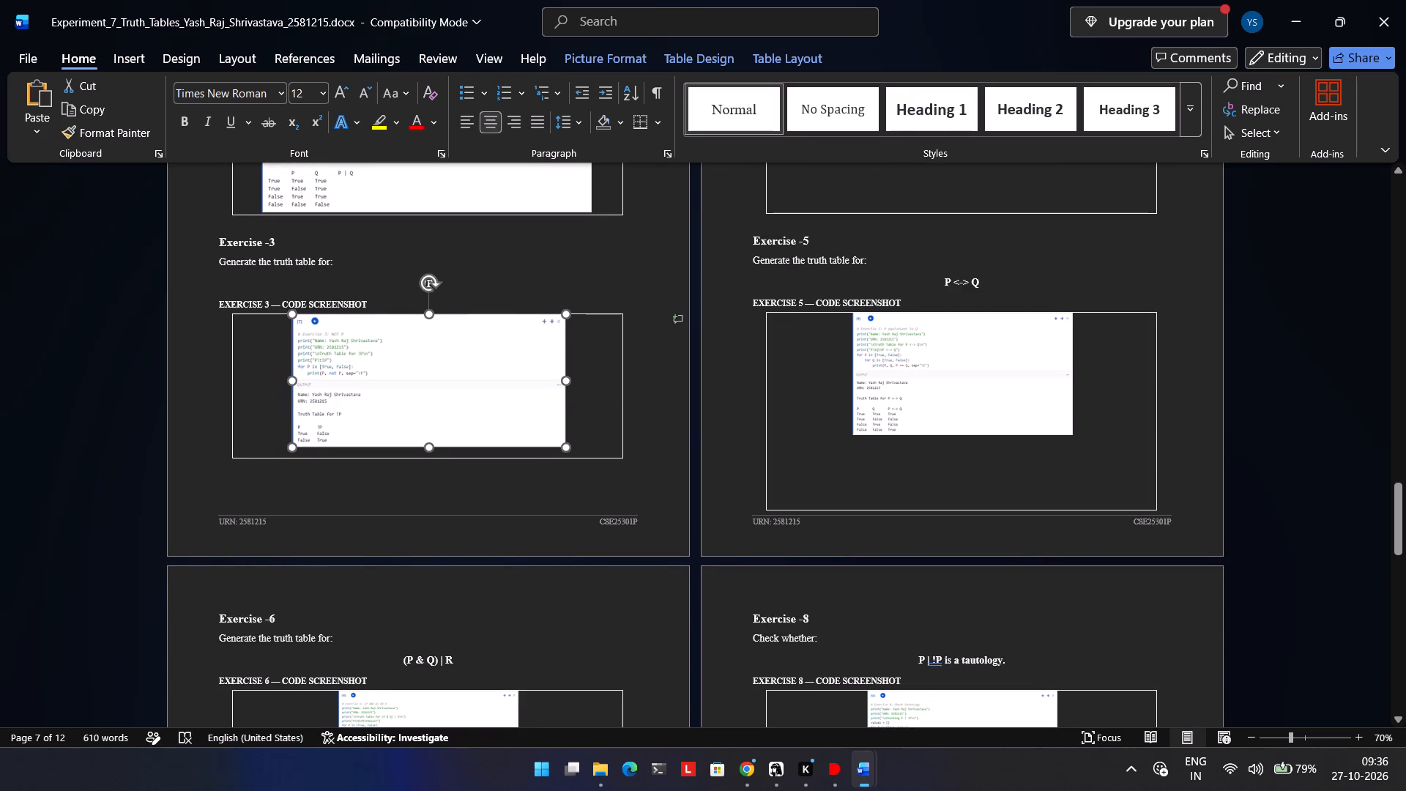
pyautogui.moveTo(530, 446); pyautogui.dragTo(619, 461)
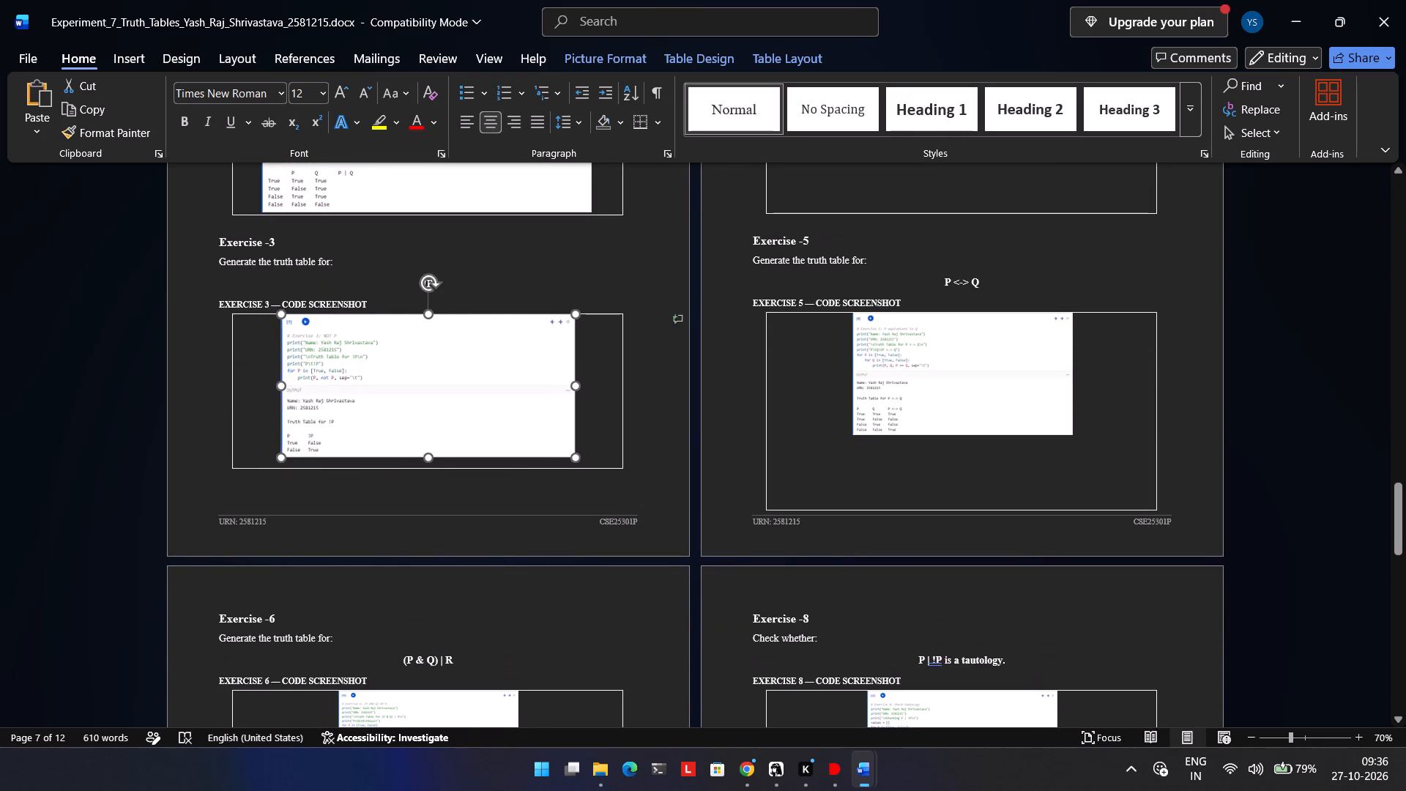
pyautogui.moveTo(619, 461); pyautogui.dragTo(646, 485)
pyautogui.scroll(-1, 559, 299)
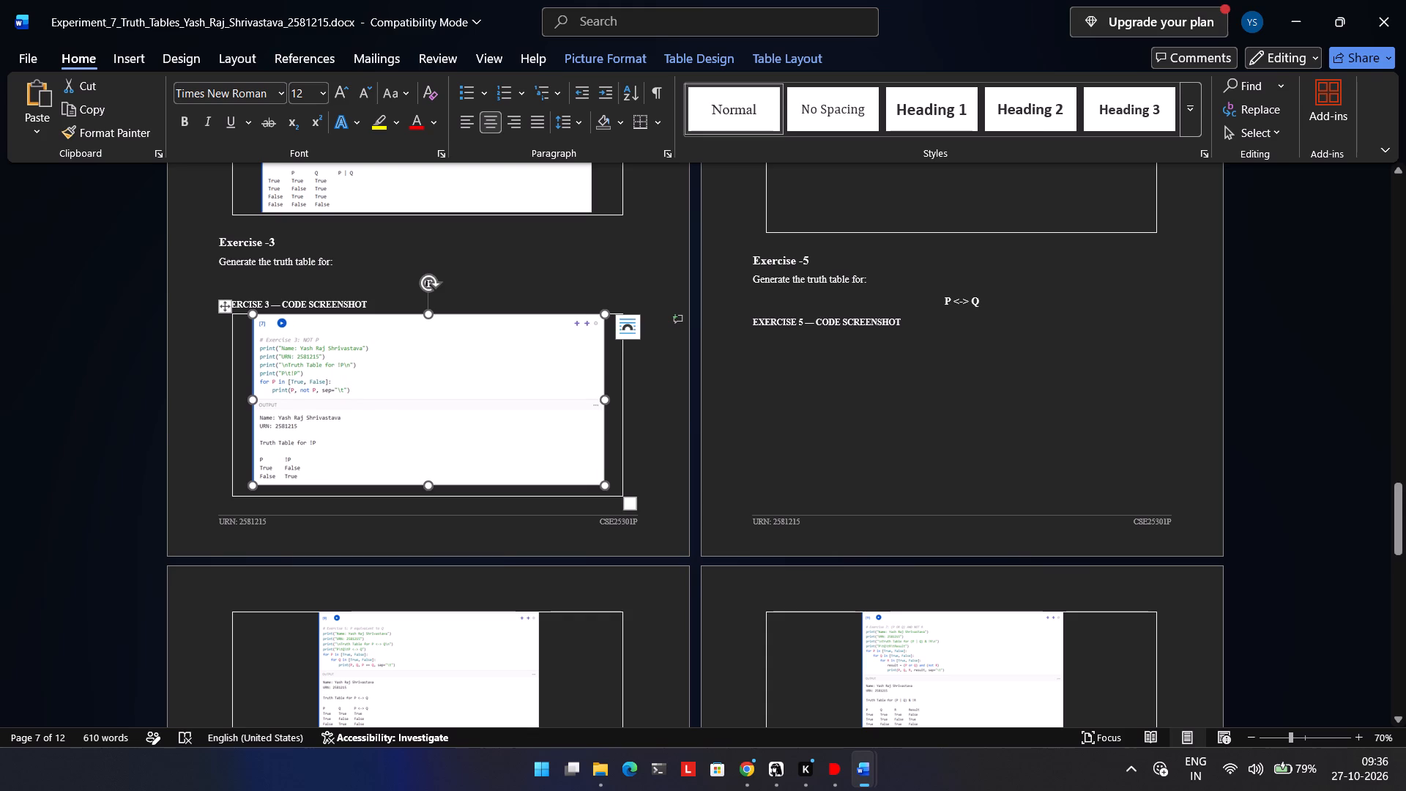
# Enlarge the Exercise 4 P -> Q code screenshot proportionally to about 2.2 times its size, keeping it within its frame.
pyautogui.scroll(-1, 559, 299)
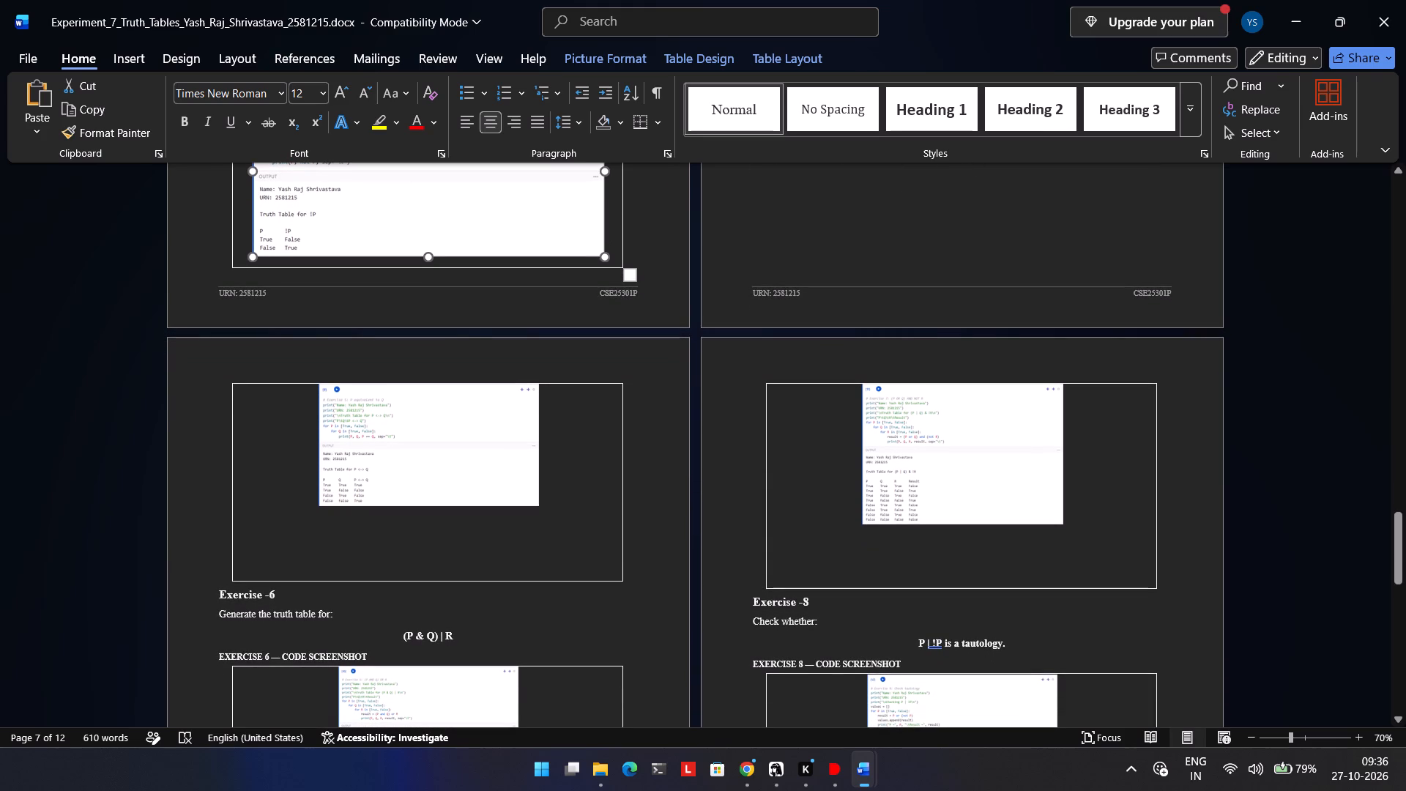
pyautogui.scroll(4, 461, 443)
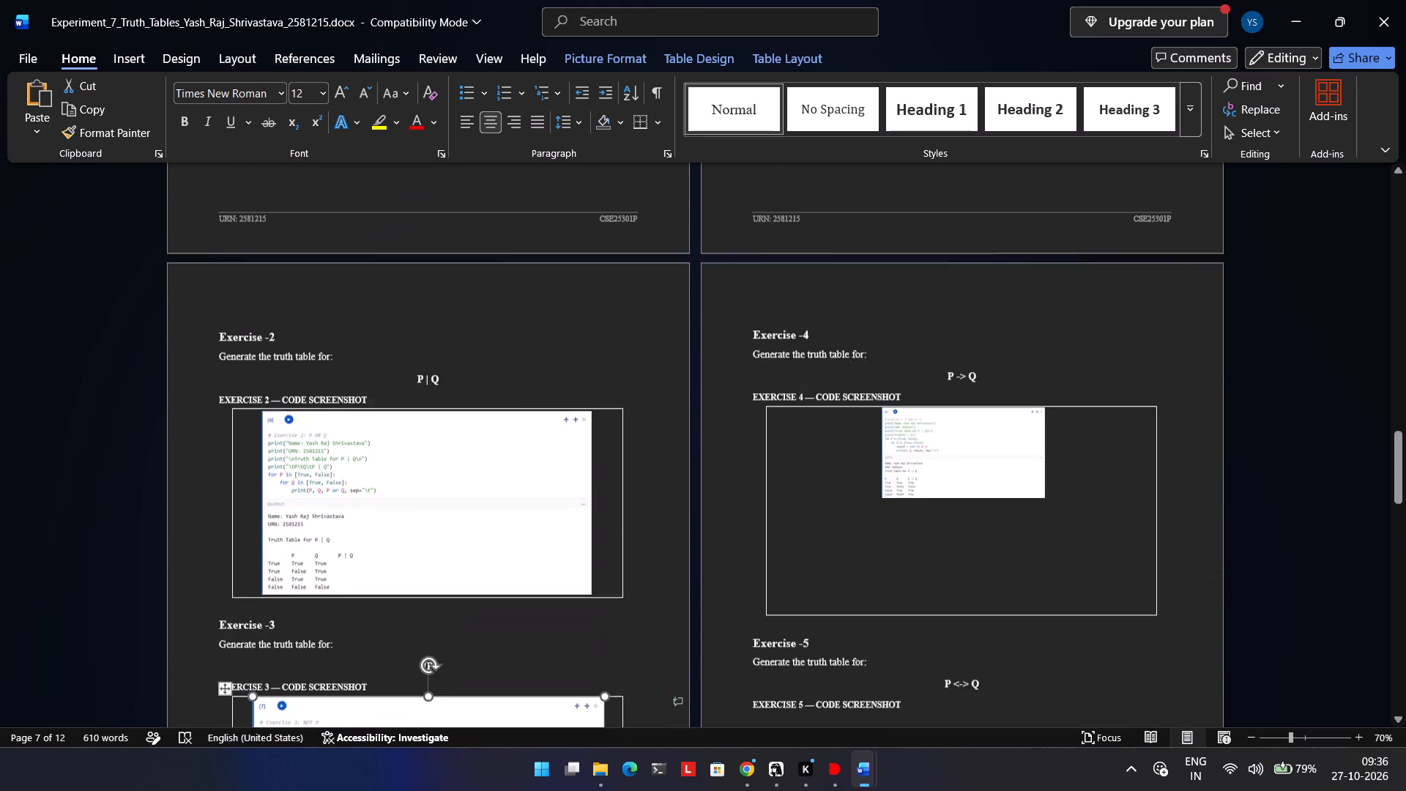
pyautogui.scroll(2, 461, 443)
pyautogui.click(972, 365)
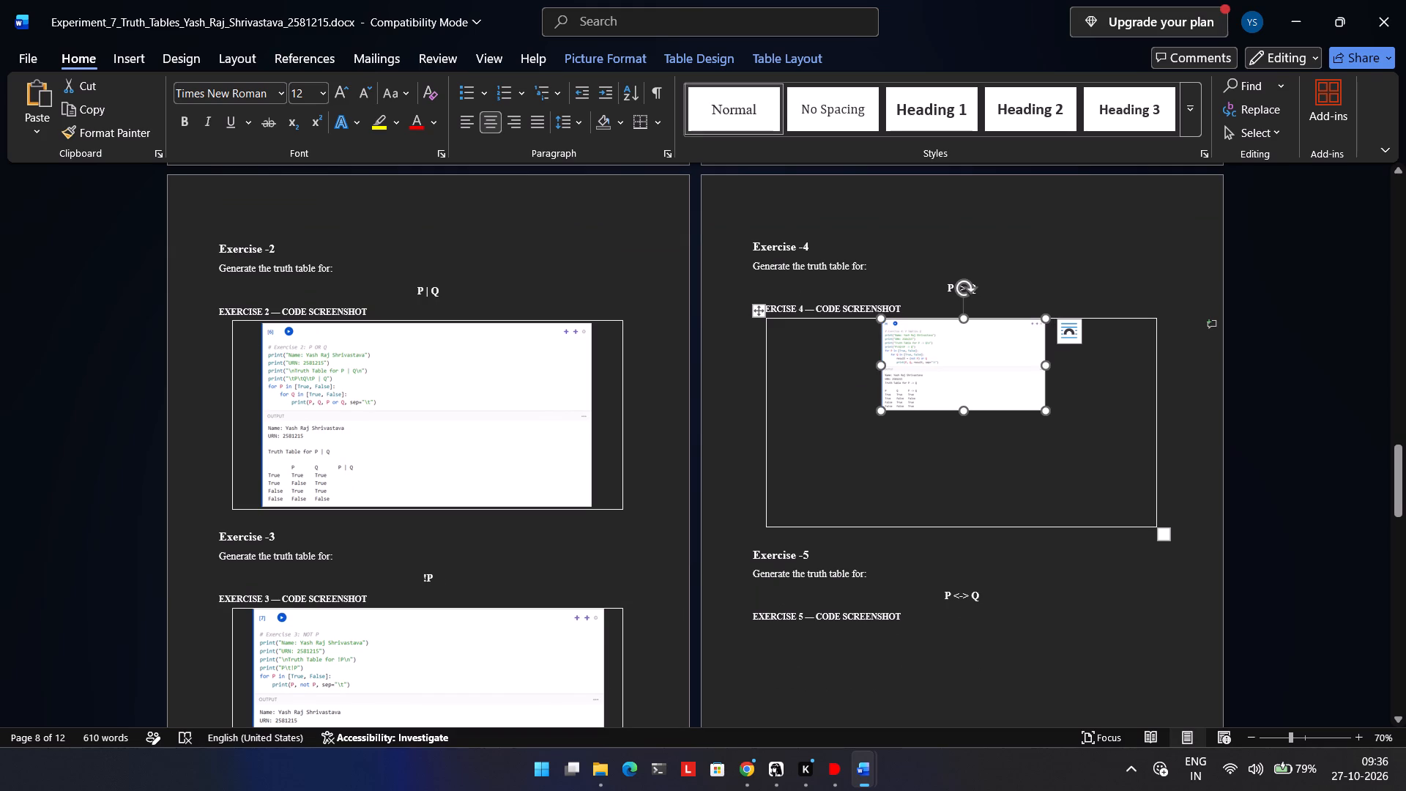
pyautogui.moveTo(1044, 409); pyautogui.dragTo(1192, 519)
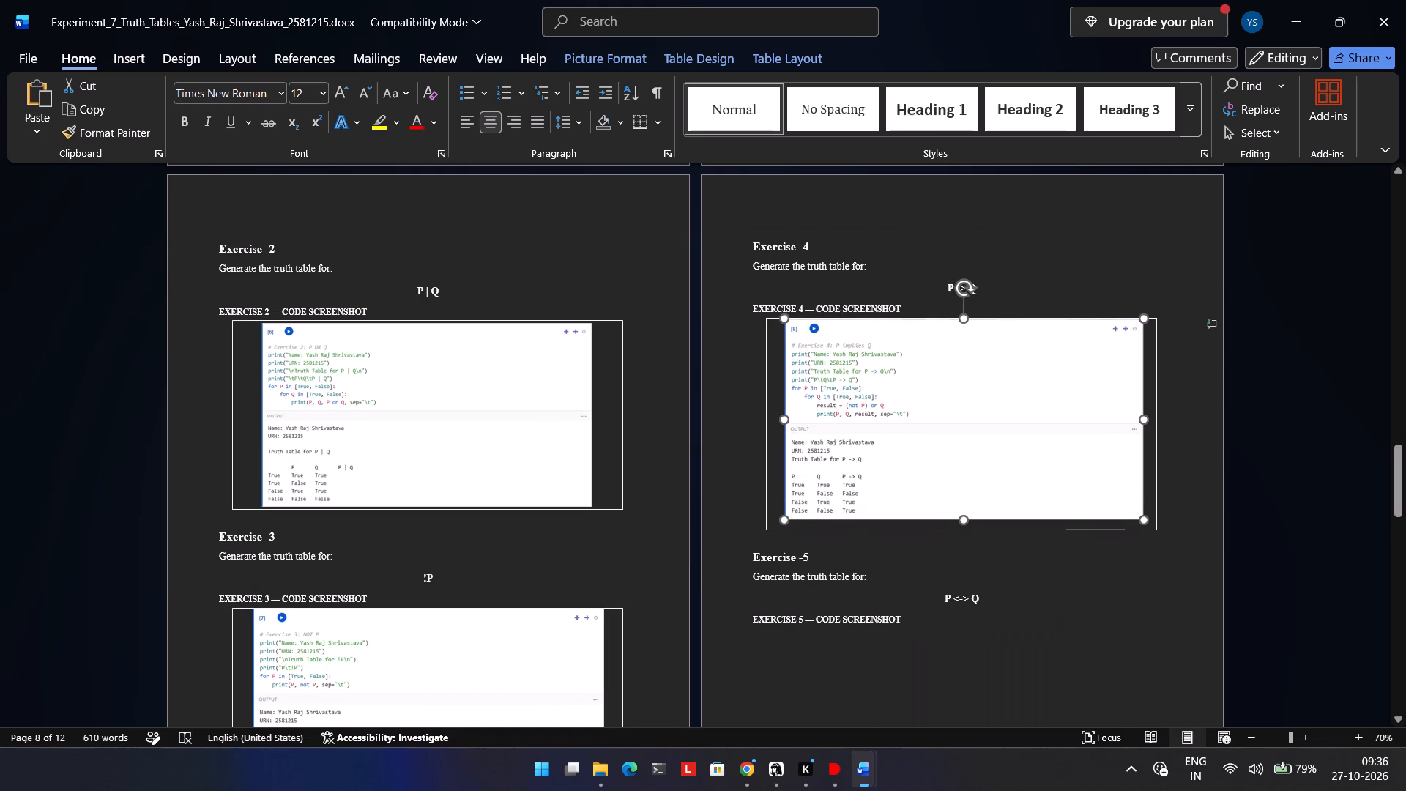
pyautogui.moveTo(1192, 519); pyautogui.dragTo(1180, 524)
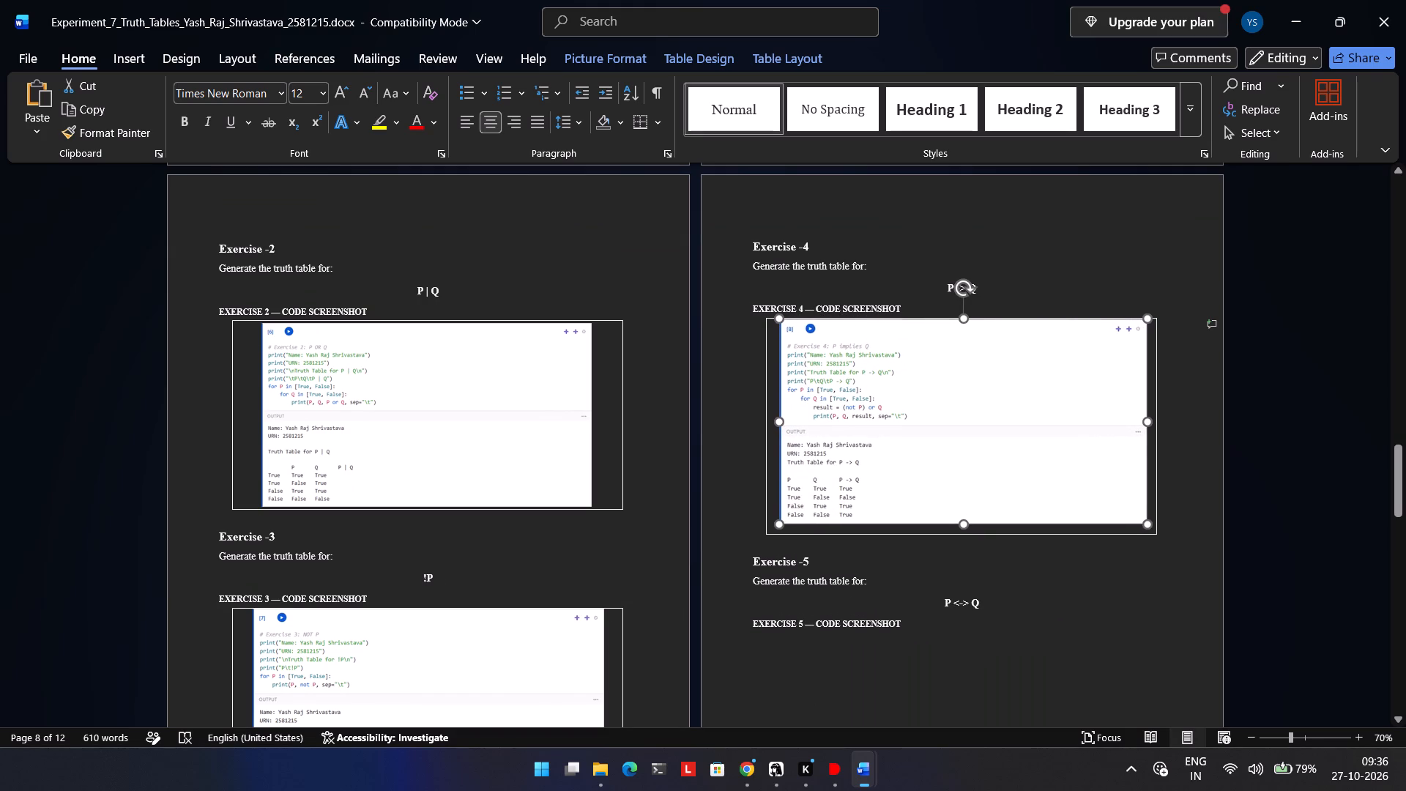
pyautogui.moveTo(1180, 524); pyautogui.dragTo(1175, 517)
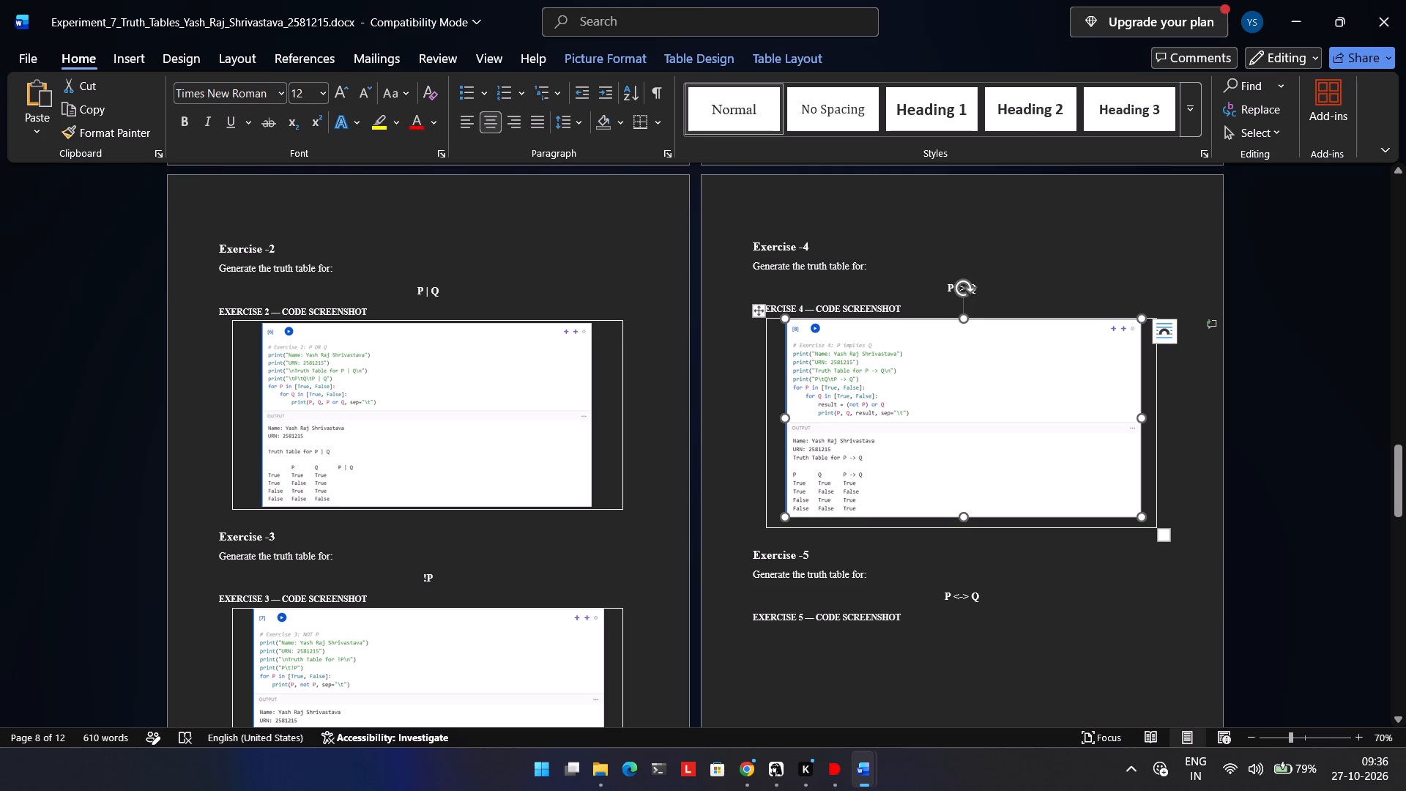
# Enlarge the Exercise 10 three-variable code screenshot proportionally to about 1.6 times its size, short enough to sit under its heading.
pyautogui.scroll(-5, 975, 590)
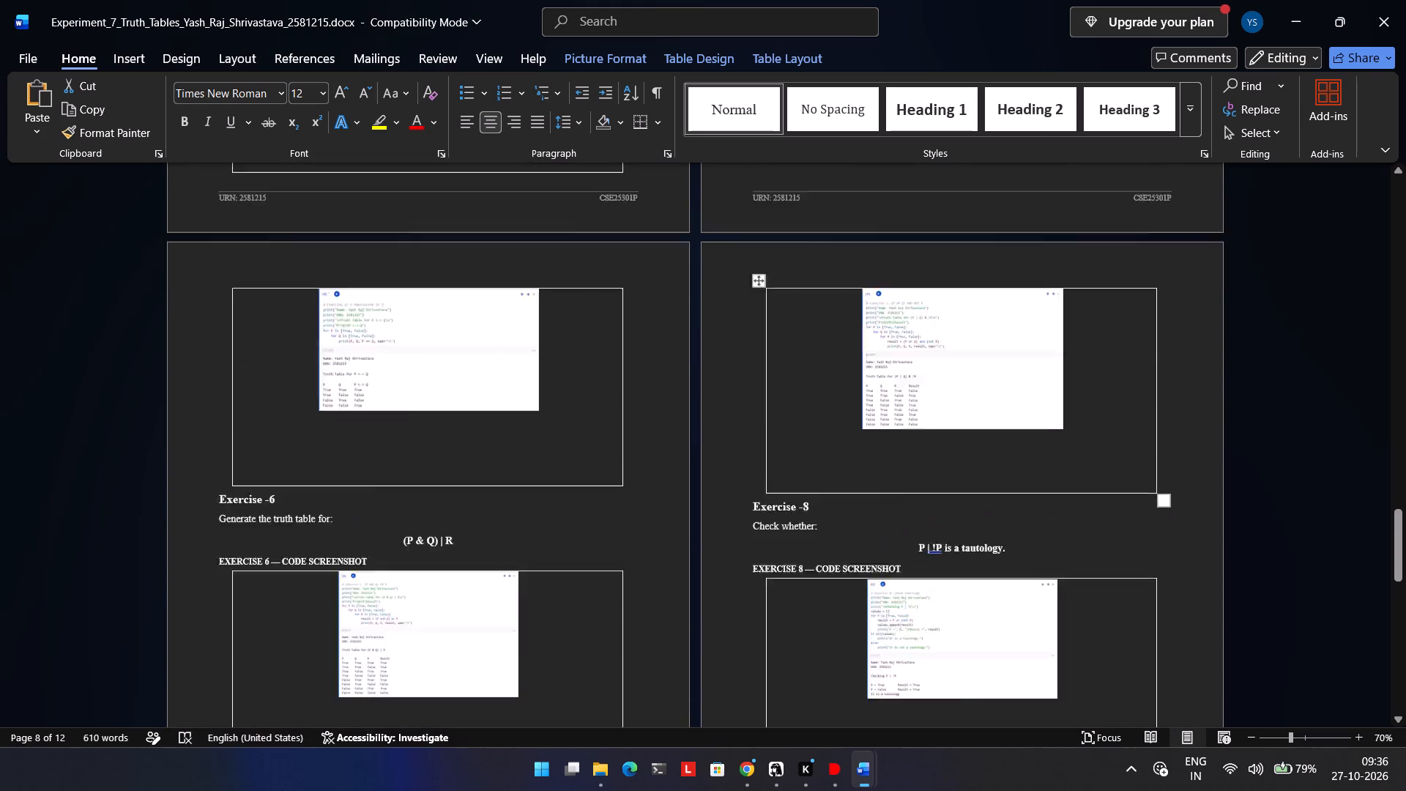
pyautogui.scroll(1, 891, 385)
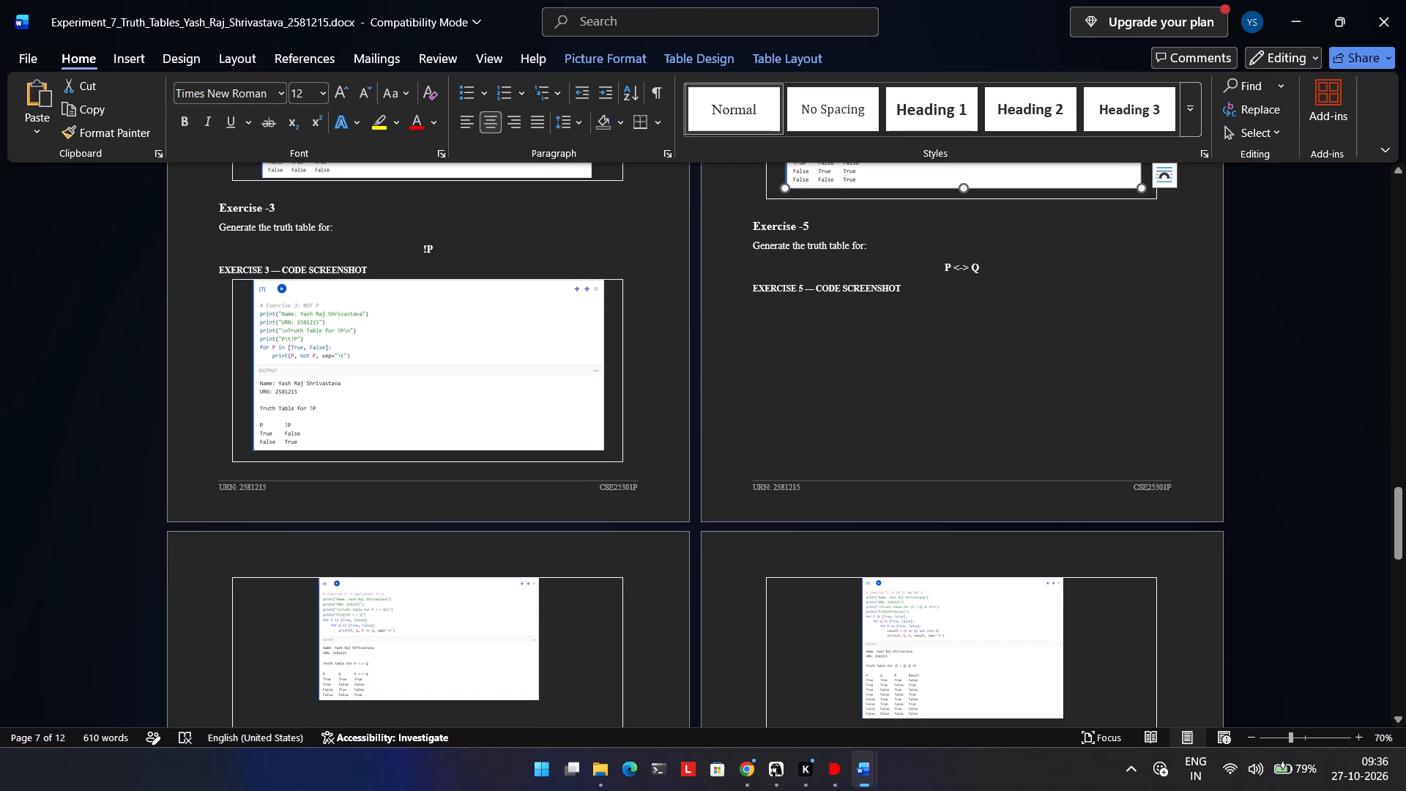
pyautogui.scroll(-1, 929, 294)
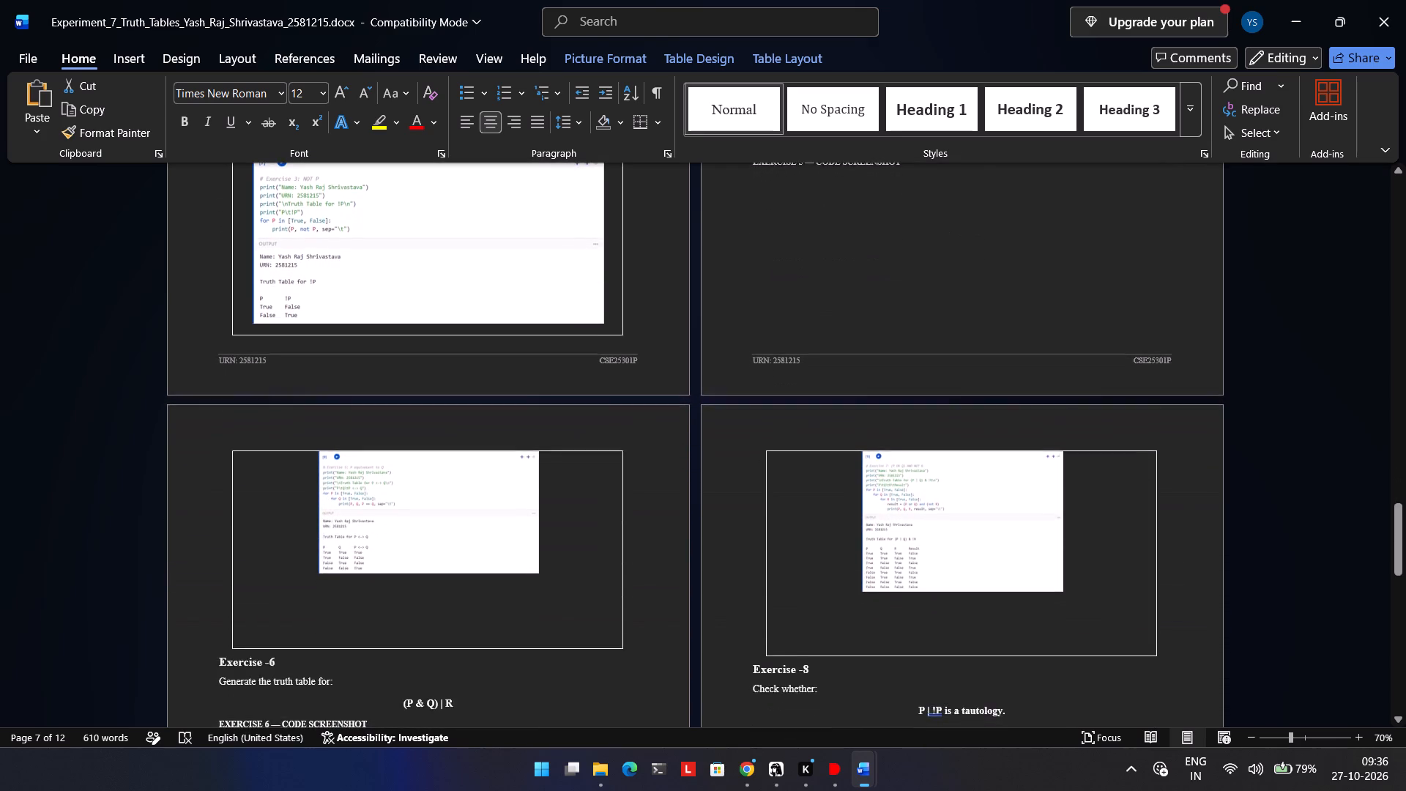
pyautogui.scroll(-4, 929, 294)
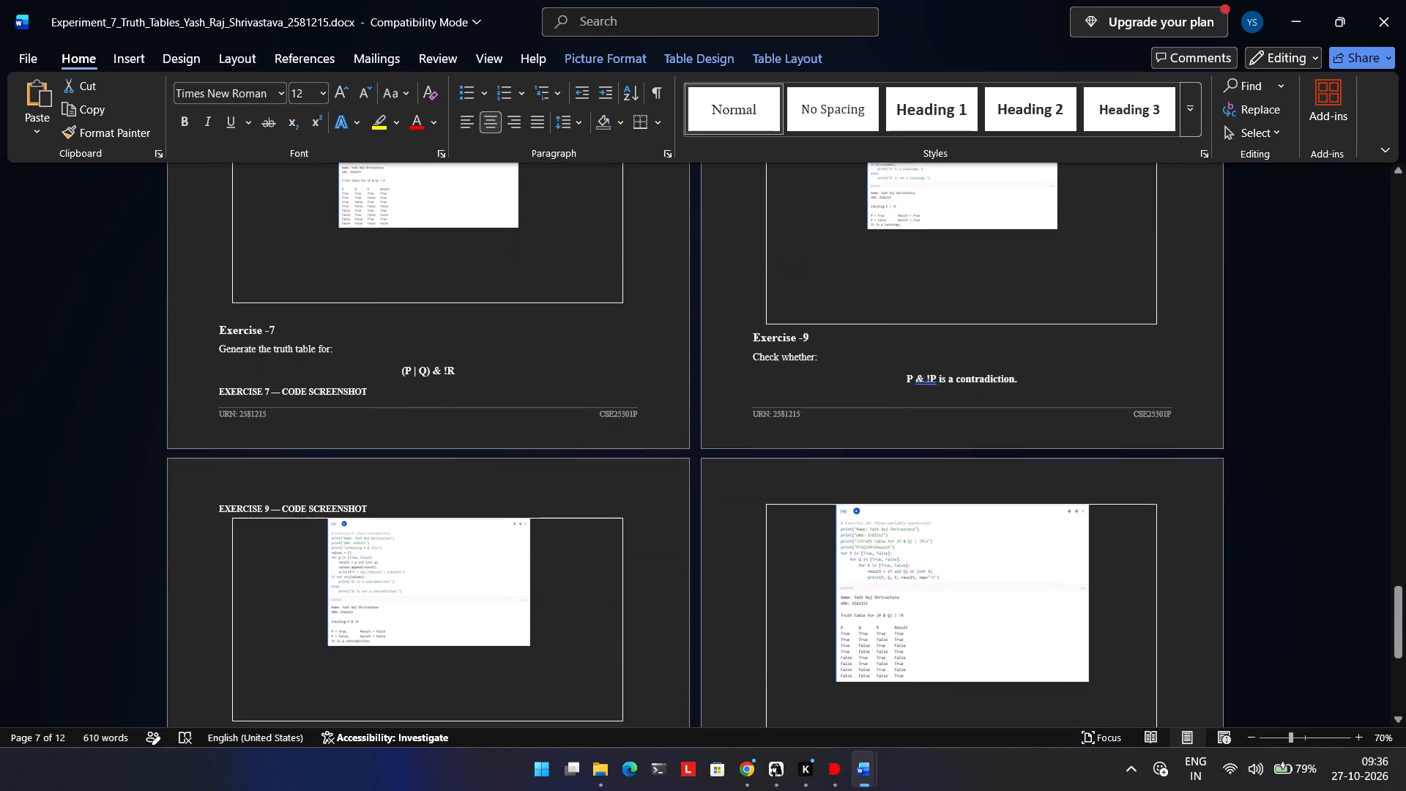
pyautogui.scroll(-3, 929, 294)
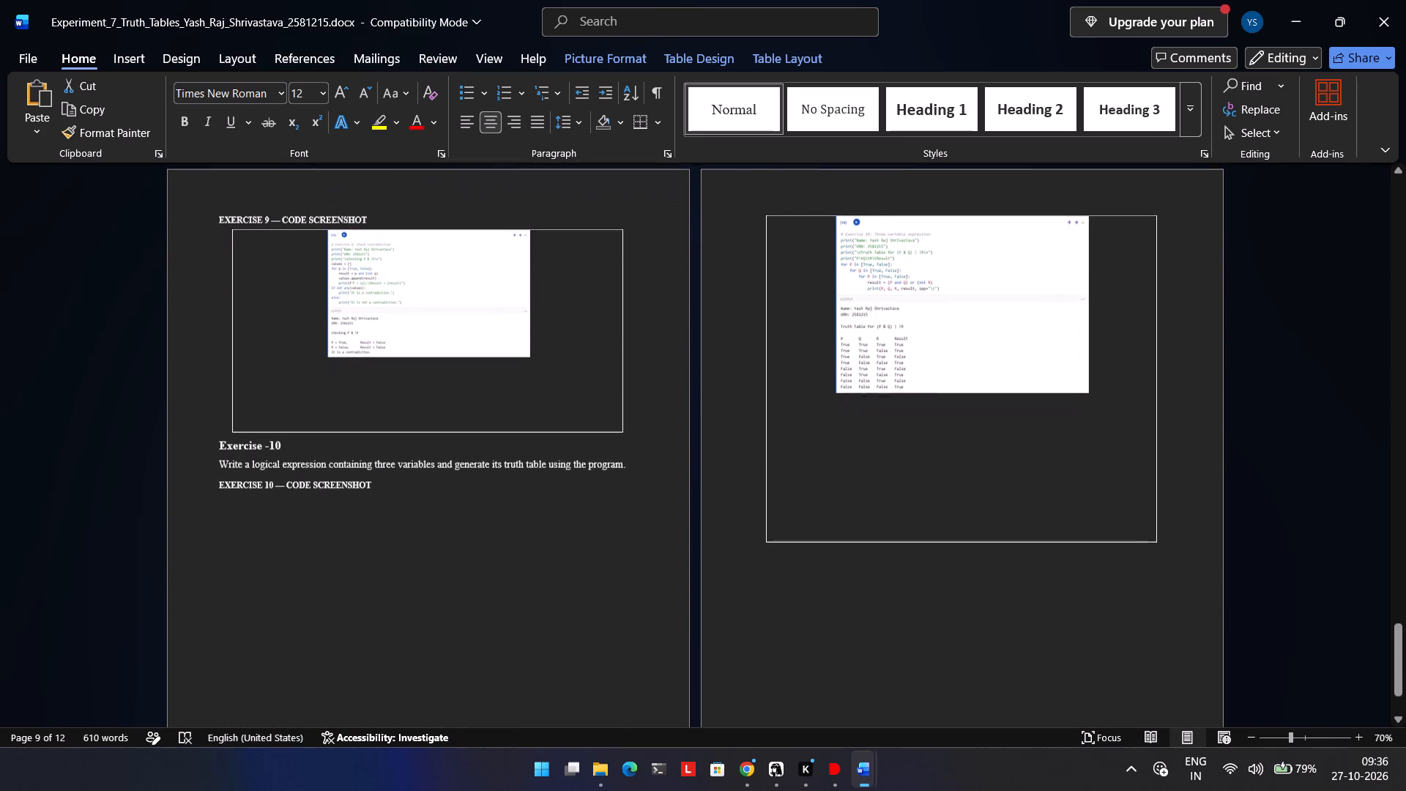
pyautogui.scroll(-1, 929, 294)
pyautogui.click(921, 352)
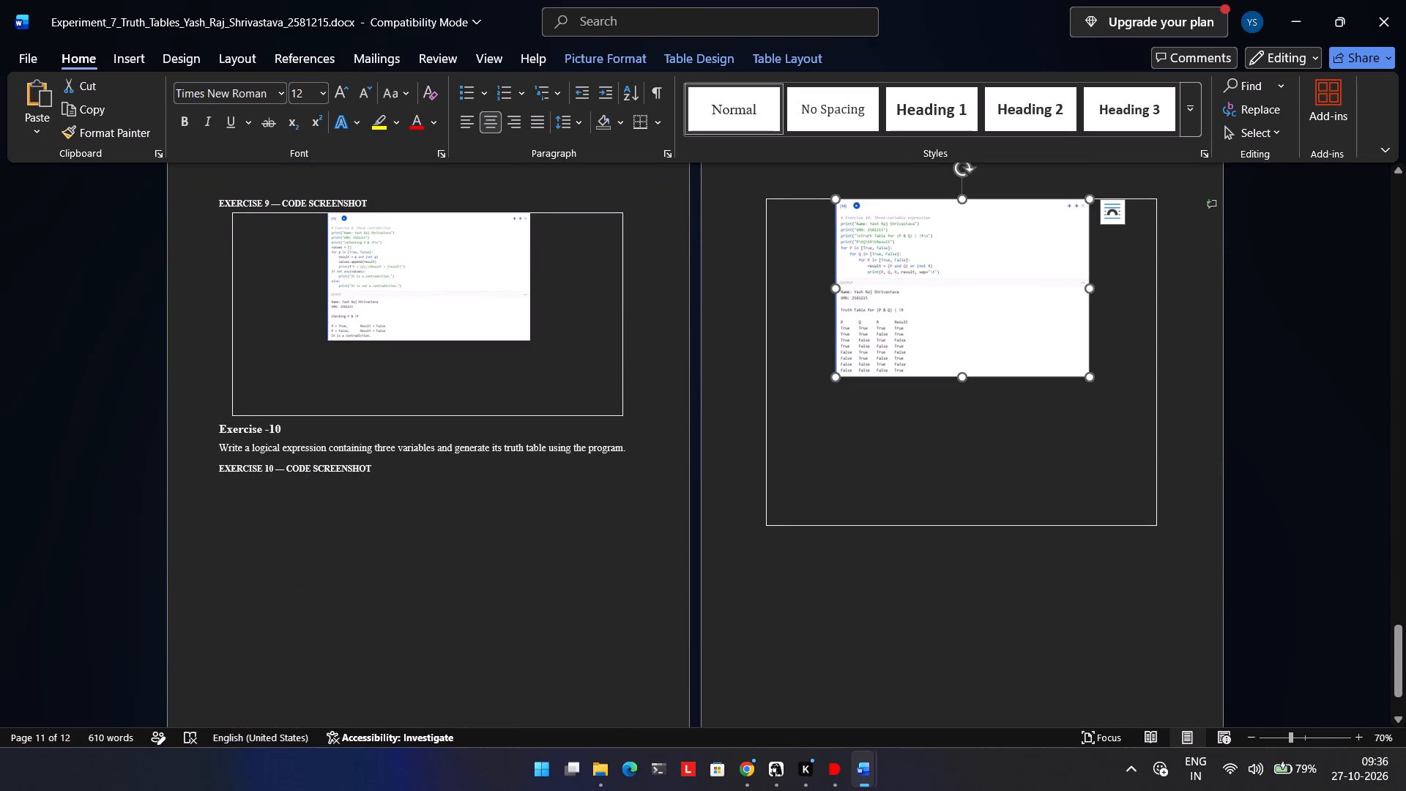
pyautogui.moveTo(1090, 382); pyautogui.dragTo(1178, 469)
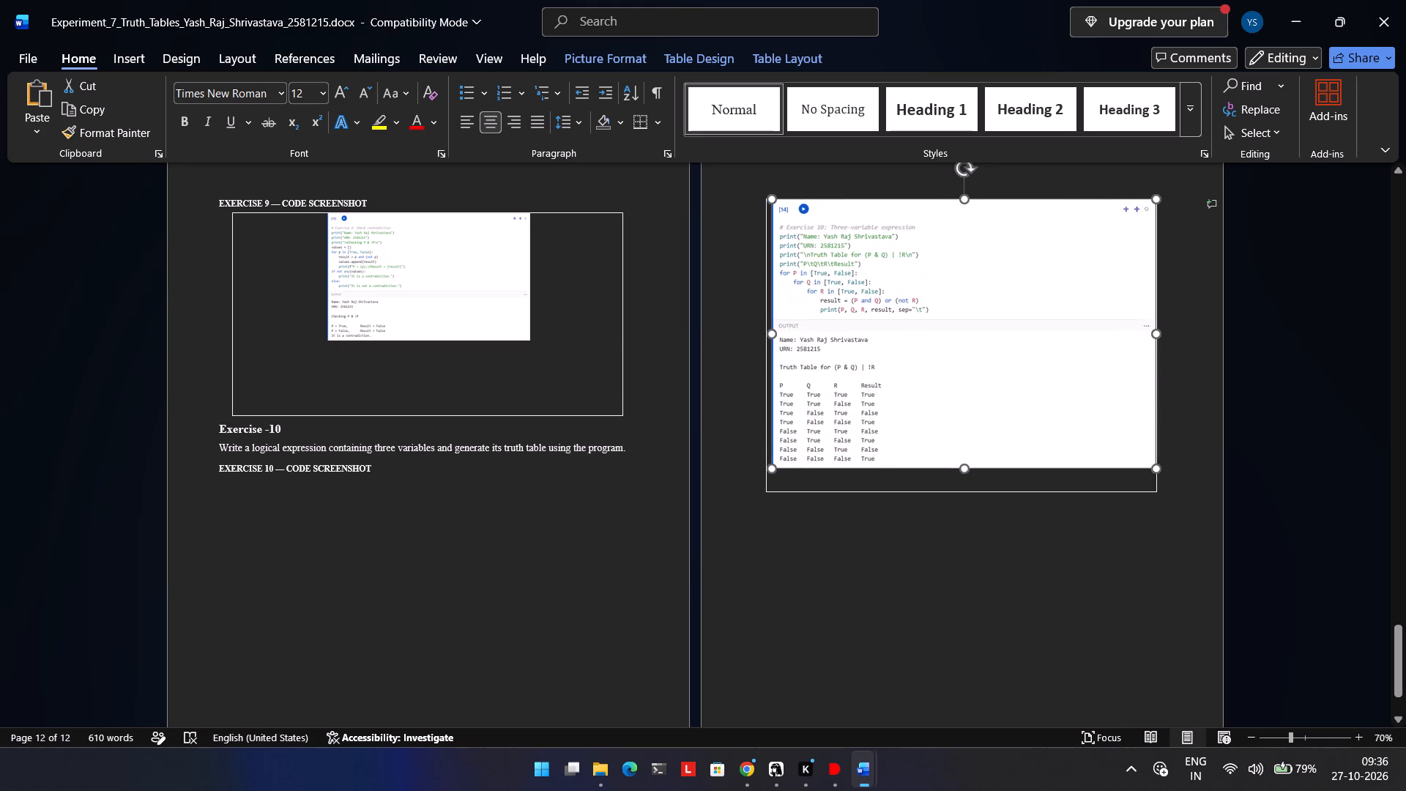
pyautogui.moveTo(1178, 469); pyautogui.dragTo(1097, 562)
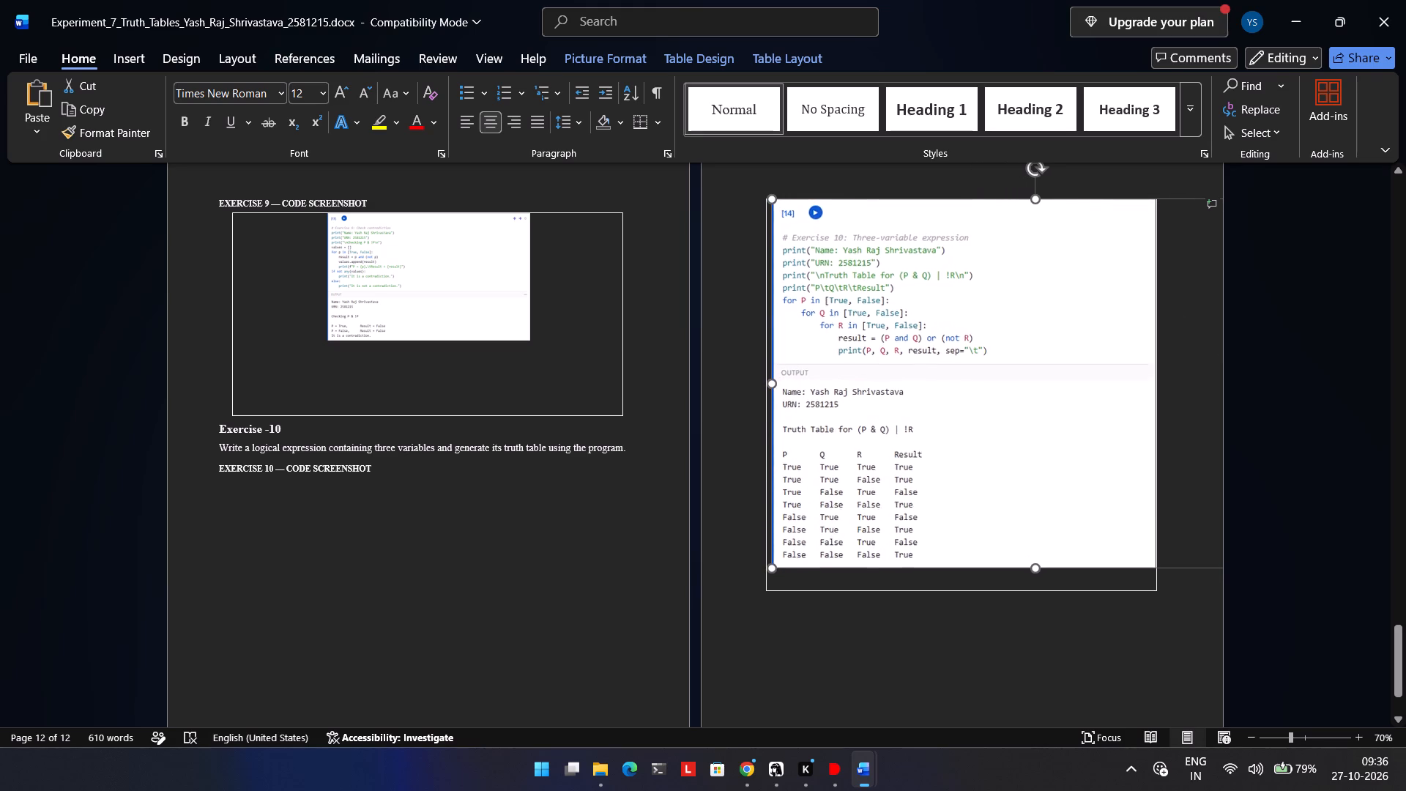
pyautogui.moveTo(1097, 562); pyautogui.dragTo(879, 447)
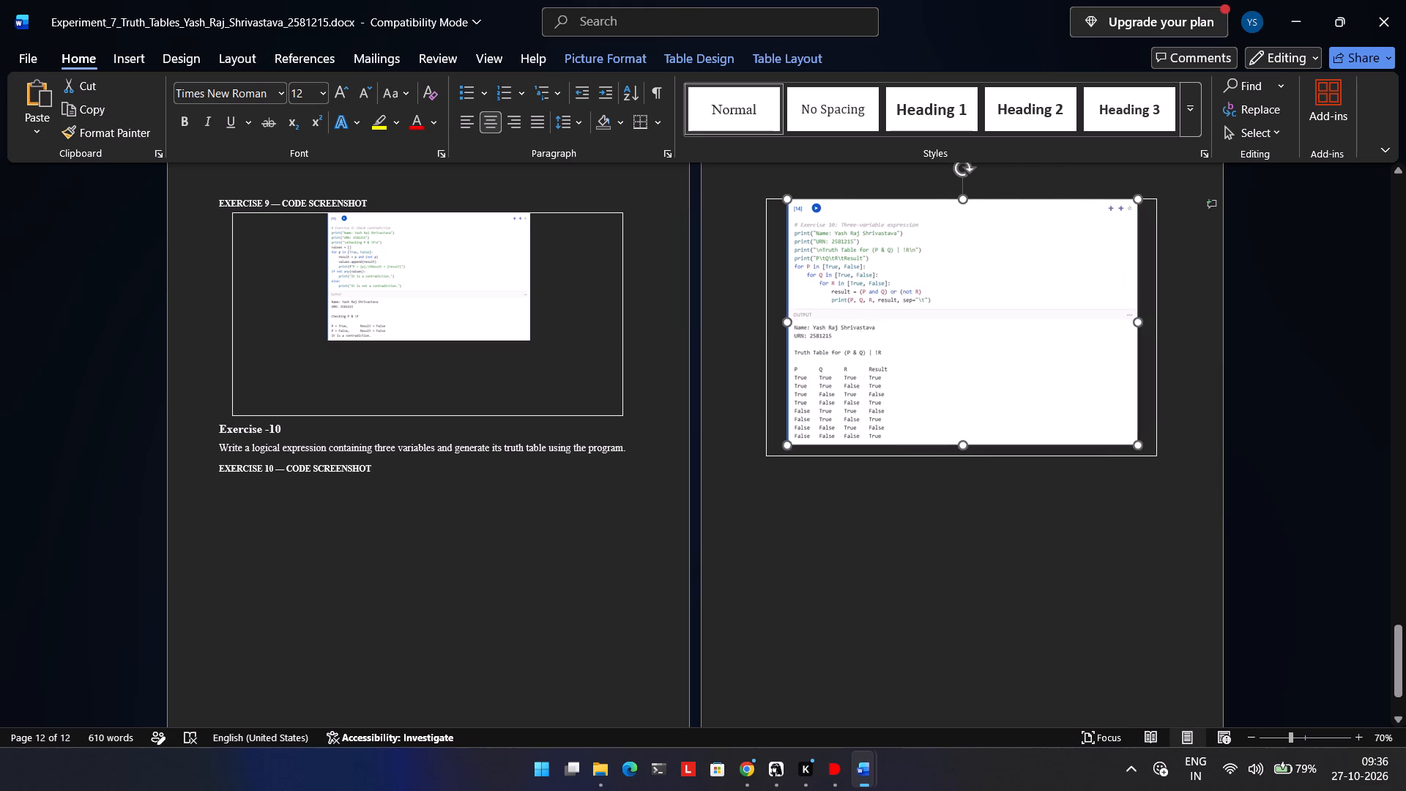
pyautogui.moveTo(879, 447); pyautogui.dragTo(891, 476)
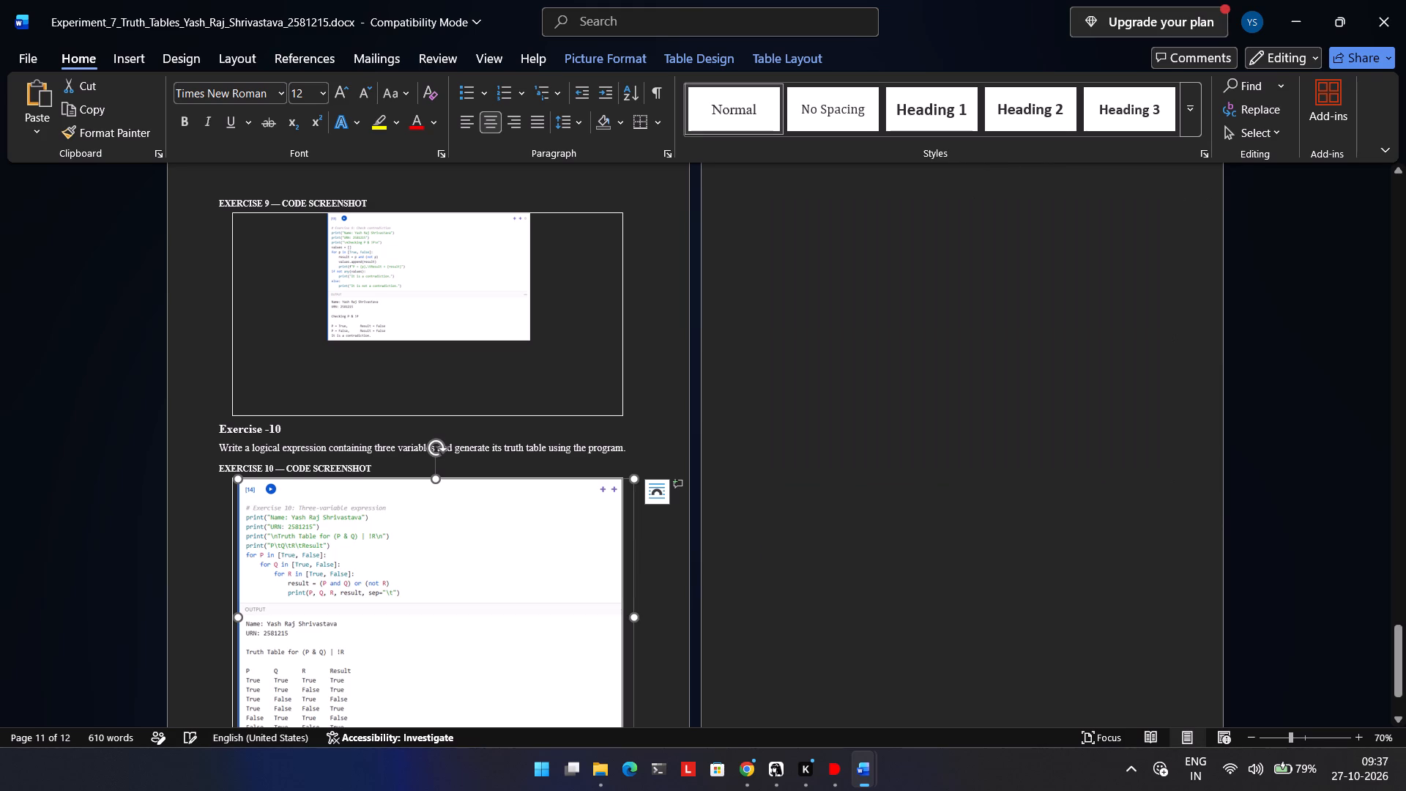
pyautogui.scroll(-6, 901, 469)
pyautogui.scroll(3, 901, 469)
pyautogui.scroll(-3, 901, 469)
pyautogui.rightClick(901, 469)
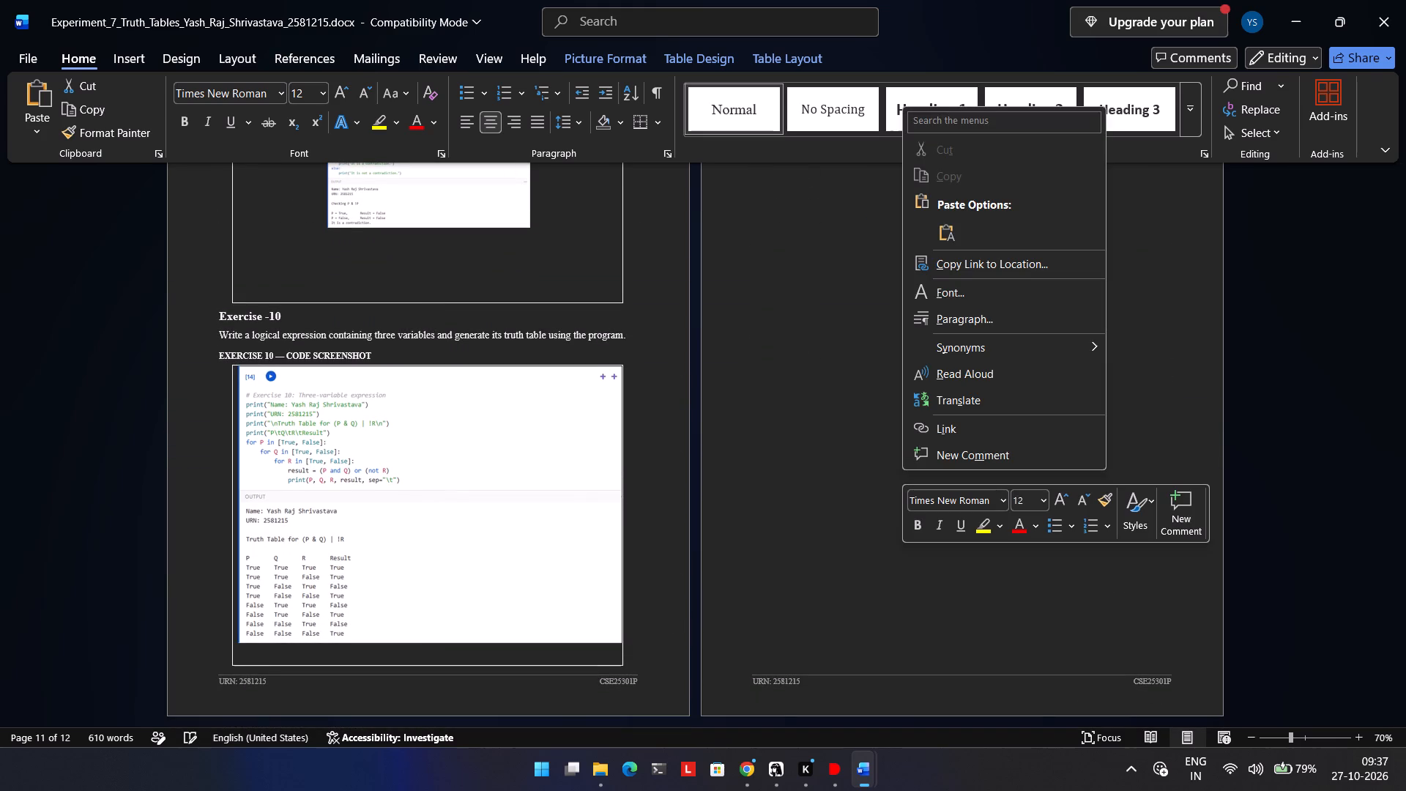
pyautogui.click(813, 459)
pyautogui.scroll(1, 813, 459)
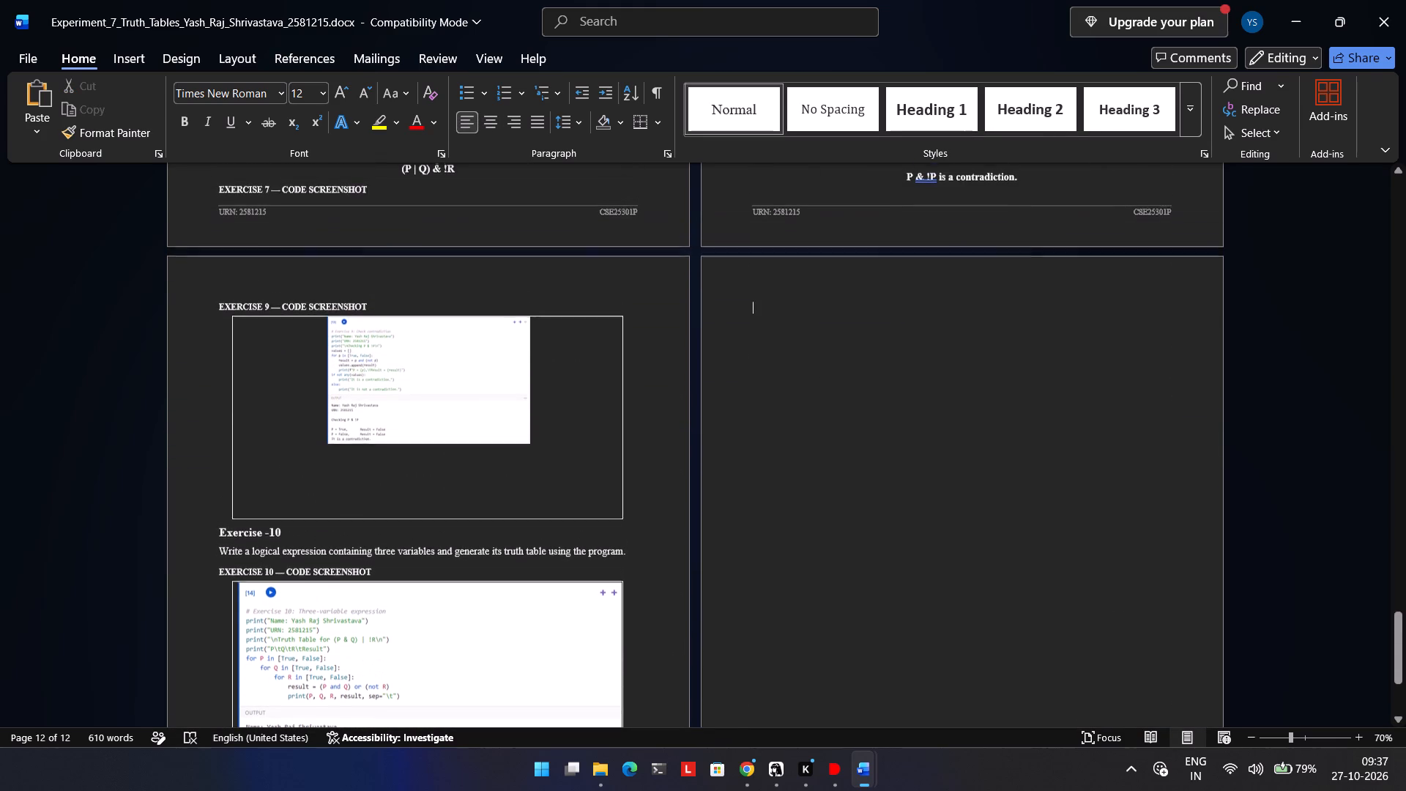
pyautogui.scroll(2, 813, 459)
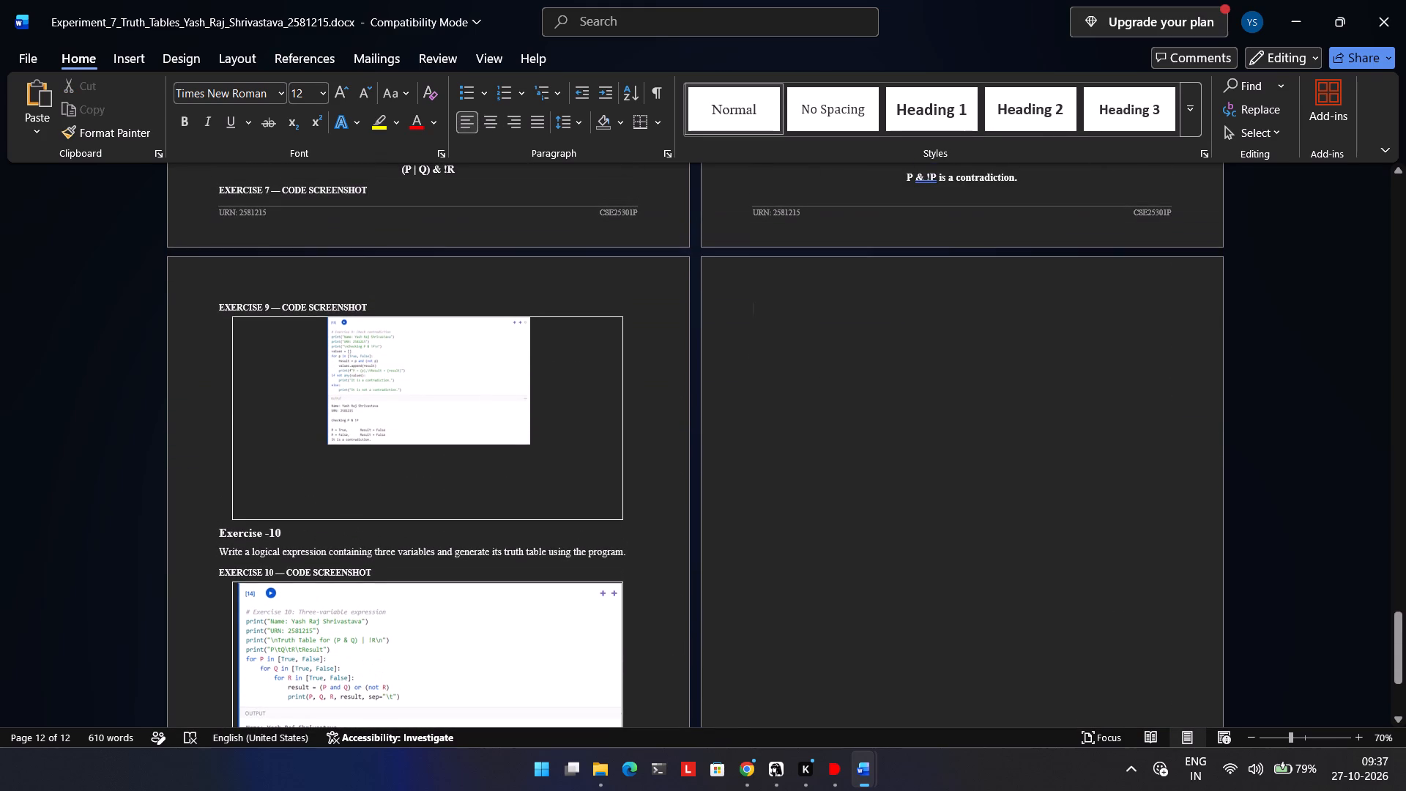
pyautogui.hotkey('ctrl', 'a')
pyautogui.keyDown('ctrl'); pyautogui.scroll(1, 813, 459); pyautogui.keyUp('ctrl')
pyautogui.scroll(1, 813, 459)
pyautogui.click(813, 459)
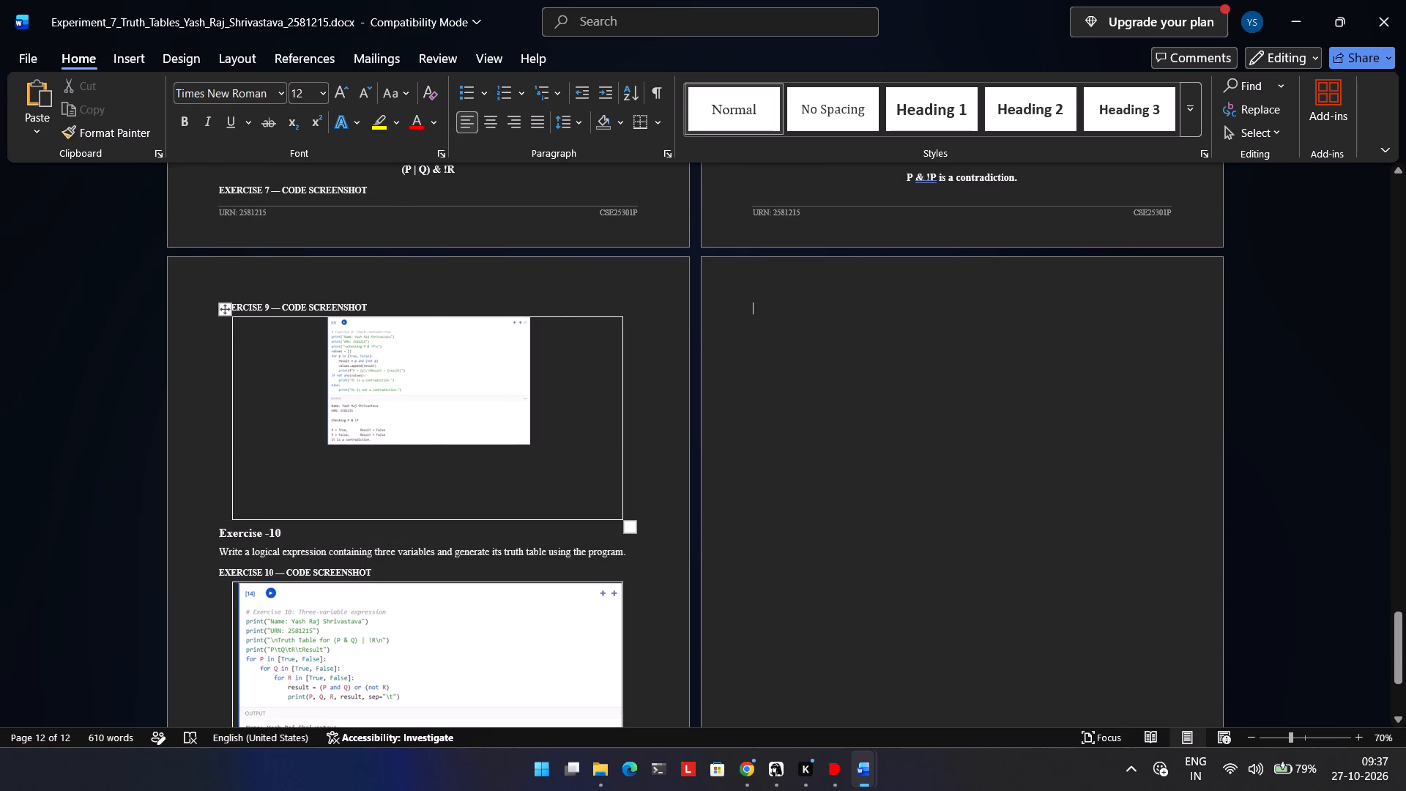
# Enlarge the Exercise 9 contradiction code screenshot proportionally to about 1.8 times its size, nearly filling the width of its frame.
pyautogui.click(425, 423)
pyautogui.moveTo(527, 443); pyautogui.dragTo(611, 486)
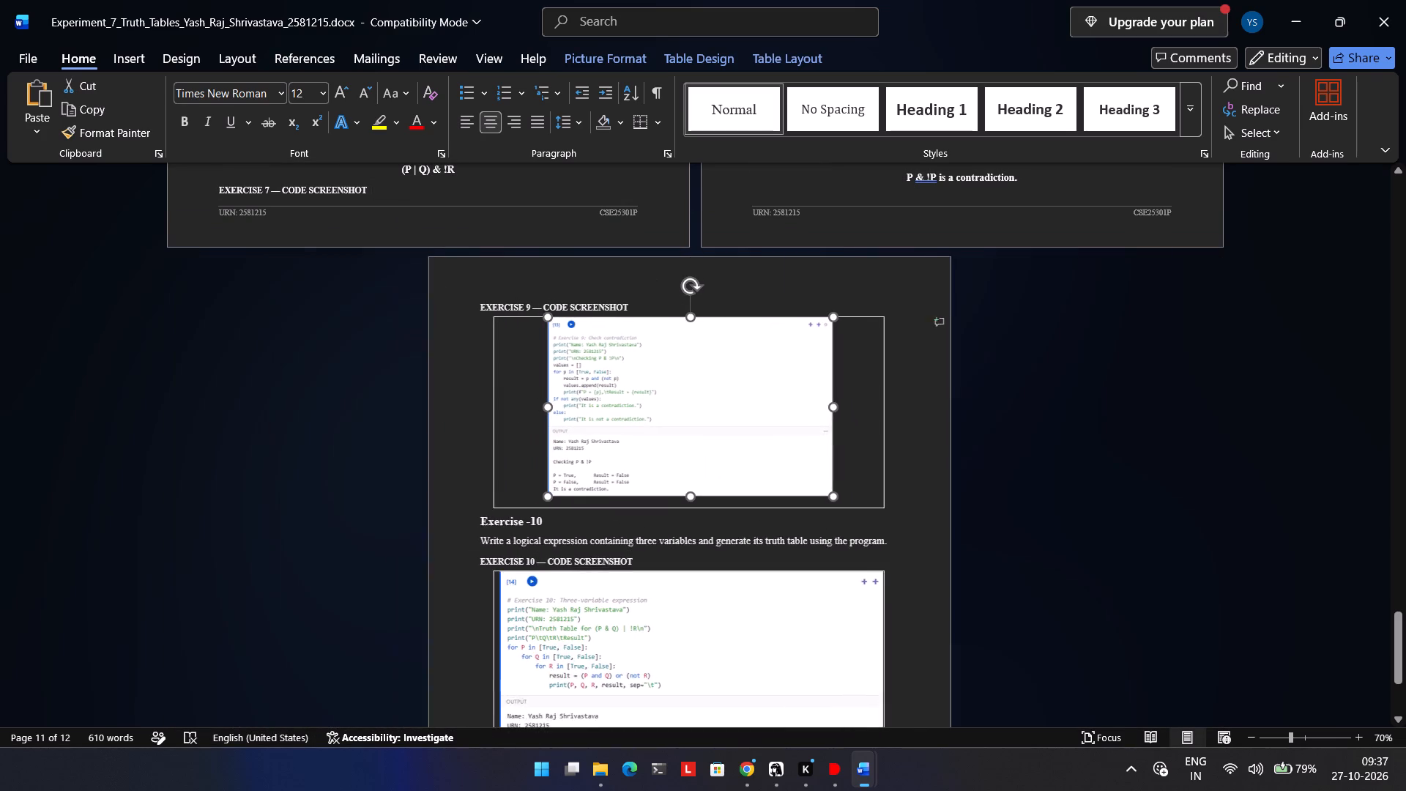
pyautogui.moveTo(611, 486); pyautogui.dragTo(659, 500)
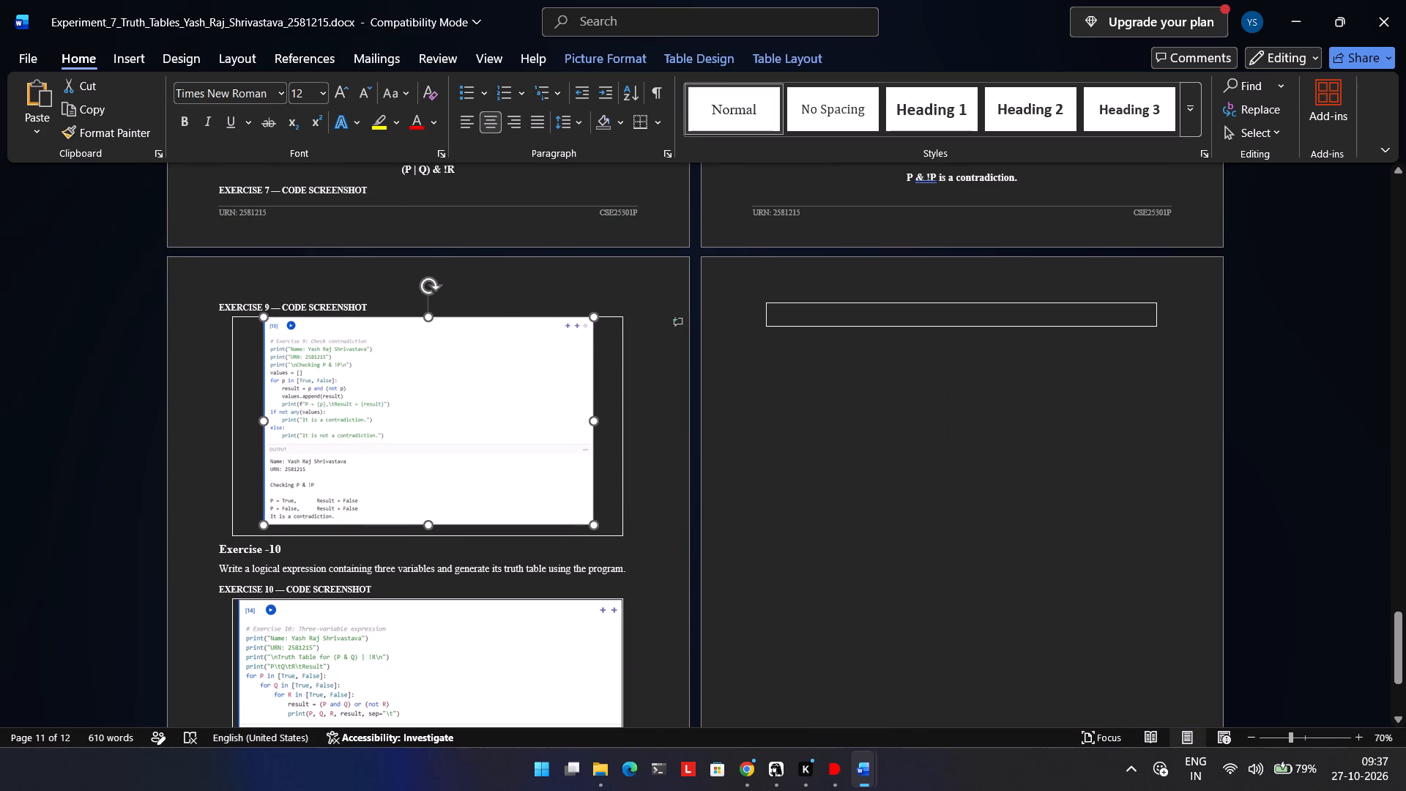
pyautogui.moveTo(659, 500); pyautogui.dragTo(686, 510)
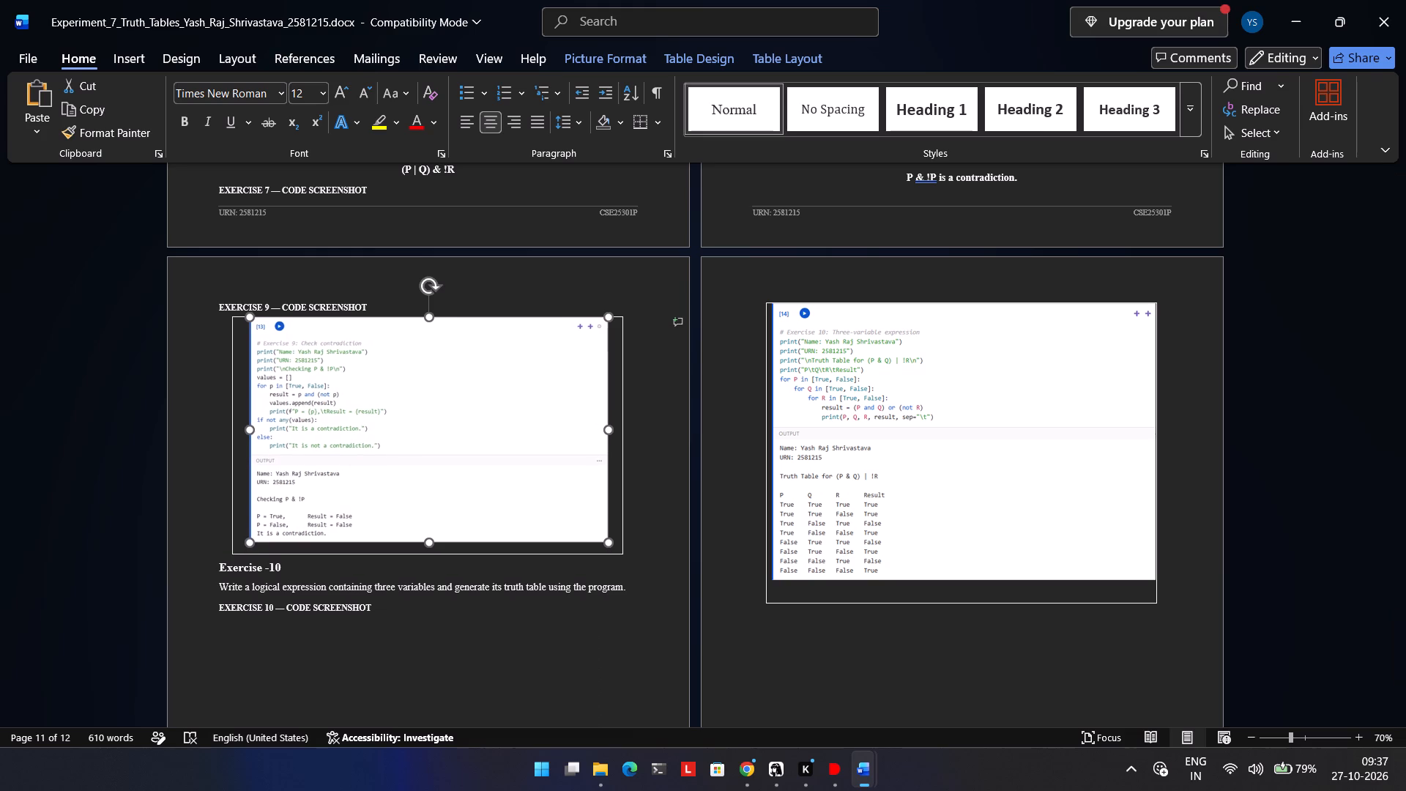
pyautogui.moveTo(686, 510); pyautogui.dragTo(672, 521)
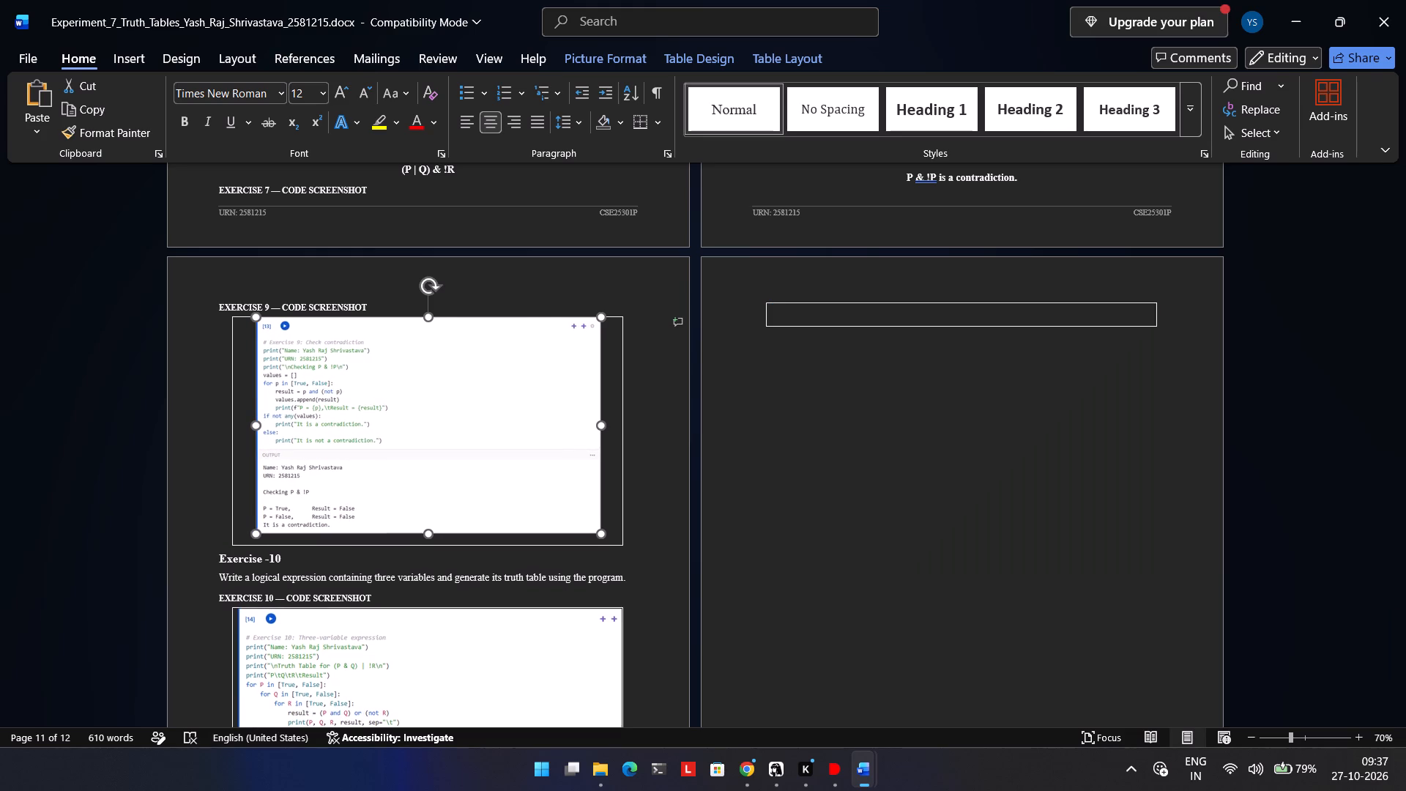
pyautogui.moveTo(672, 521); pyautogui.dragTo(688, 527)
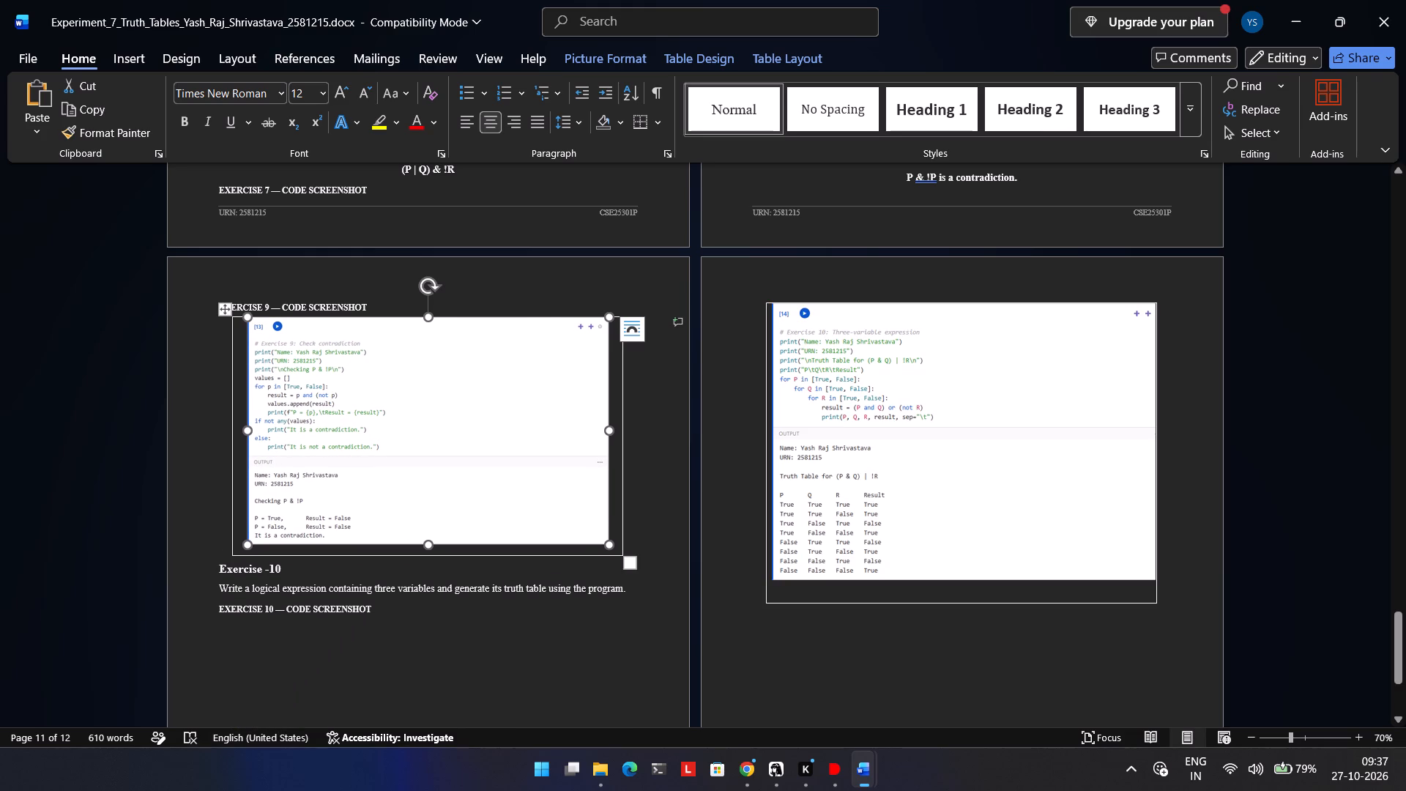
# Reduce the Exercise 10 code screenshot to about 0.9 times its size so it fits its frame and the page with its heading.
pyautogui.click(807, 398)
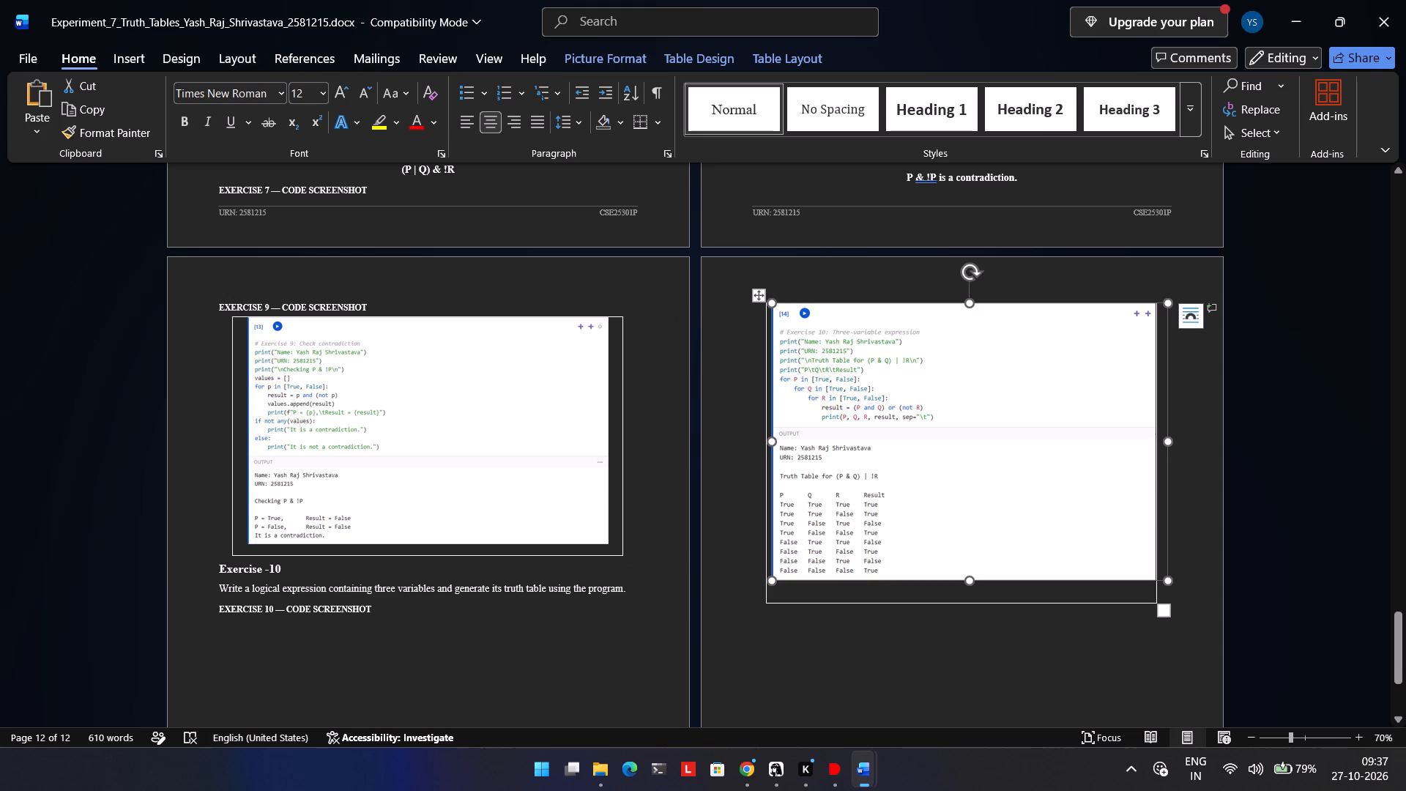
pyautogui.moveTo(1174, 578); pyautogui.dragTo(1134, 594)
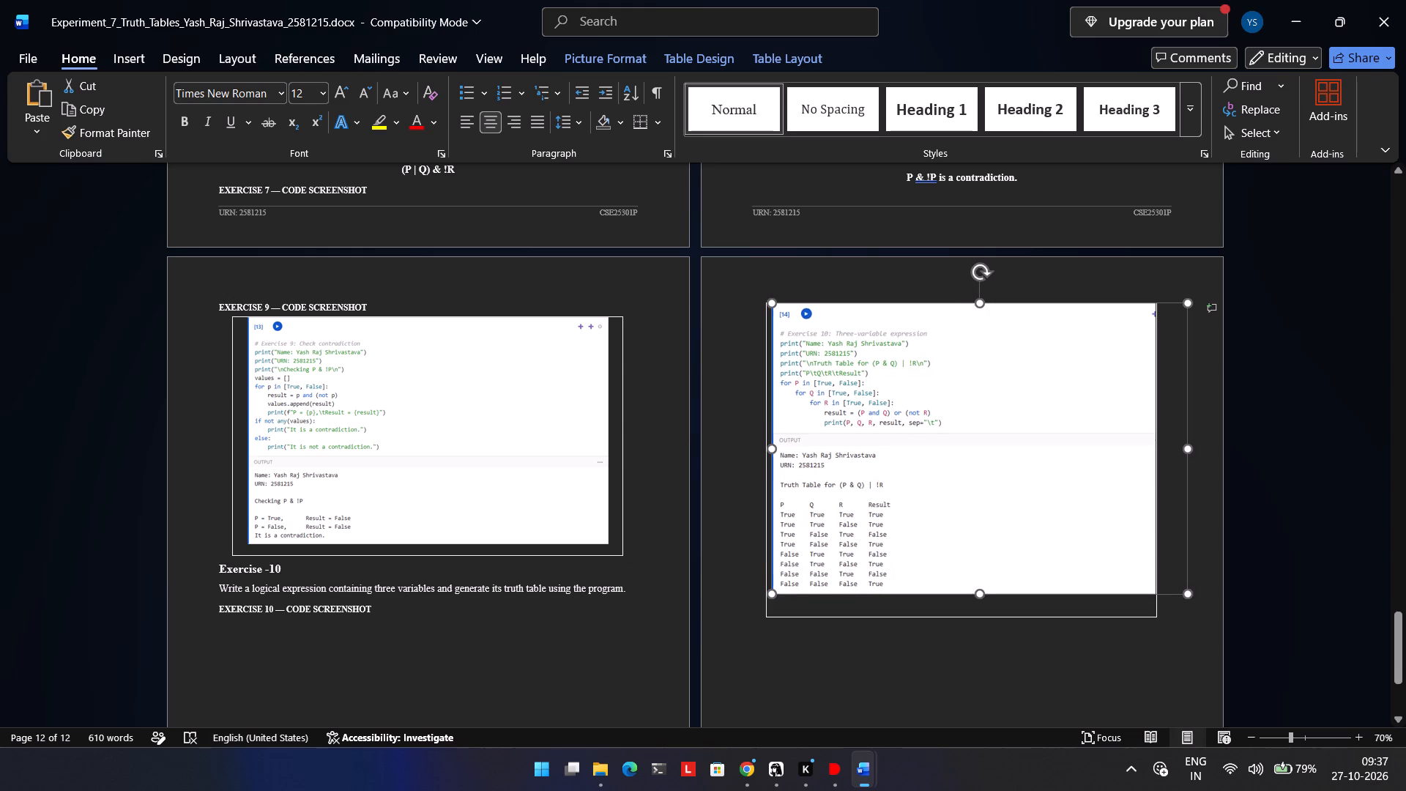
pyautogui.moveTo(1134, 594); pyautogui.dragTo(1127, 549)
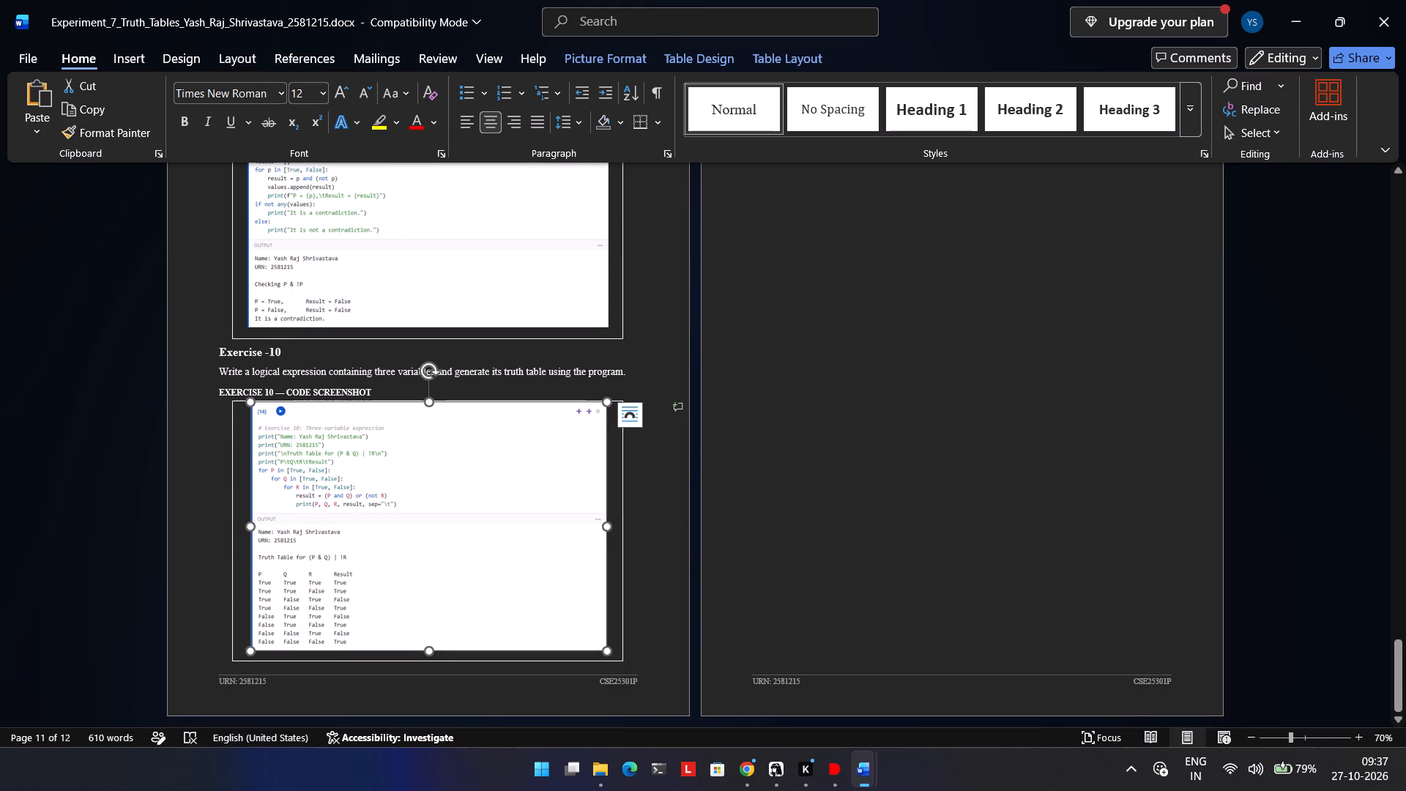
# Enlarge the Exercise 8 tautology code screenshot proportionally to about 1.7 times its size within its frame.
pyautogui.scroll(6, 833, 439)
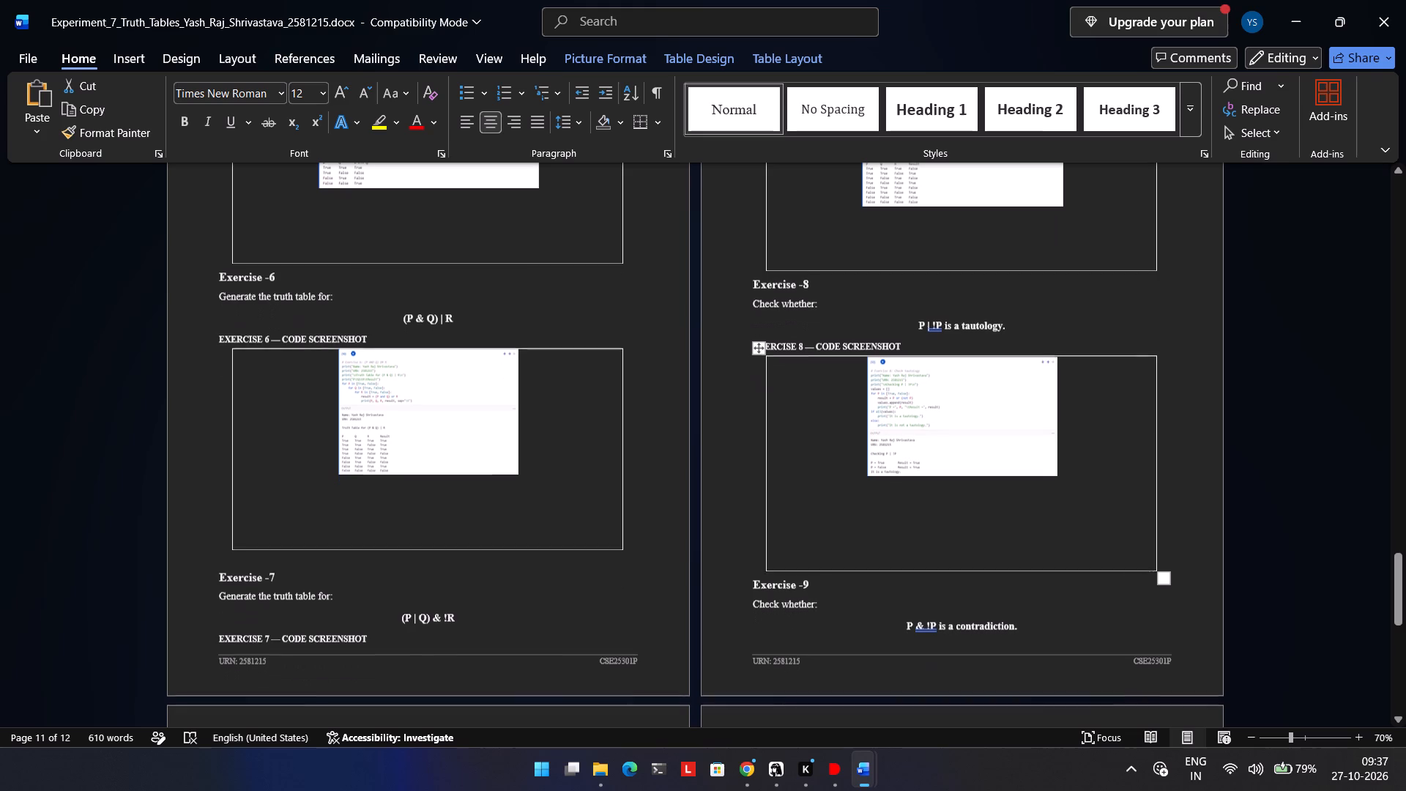
pyautogui.click(971, 423)
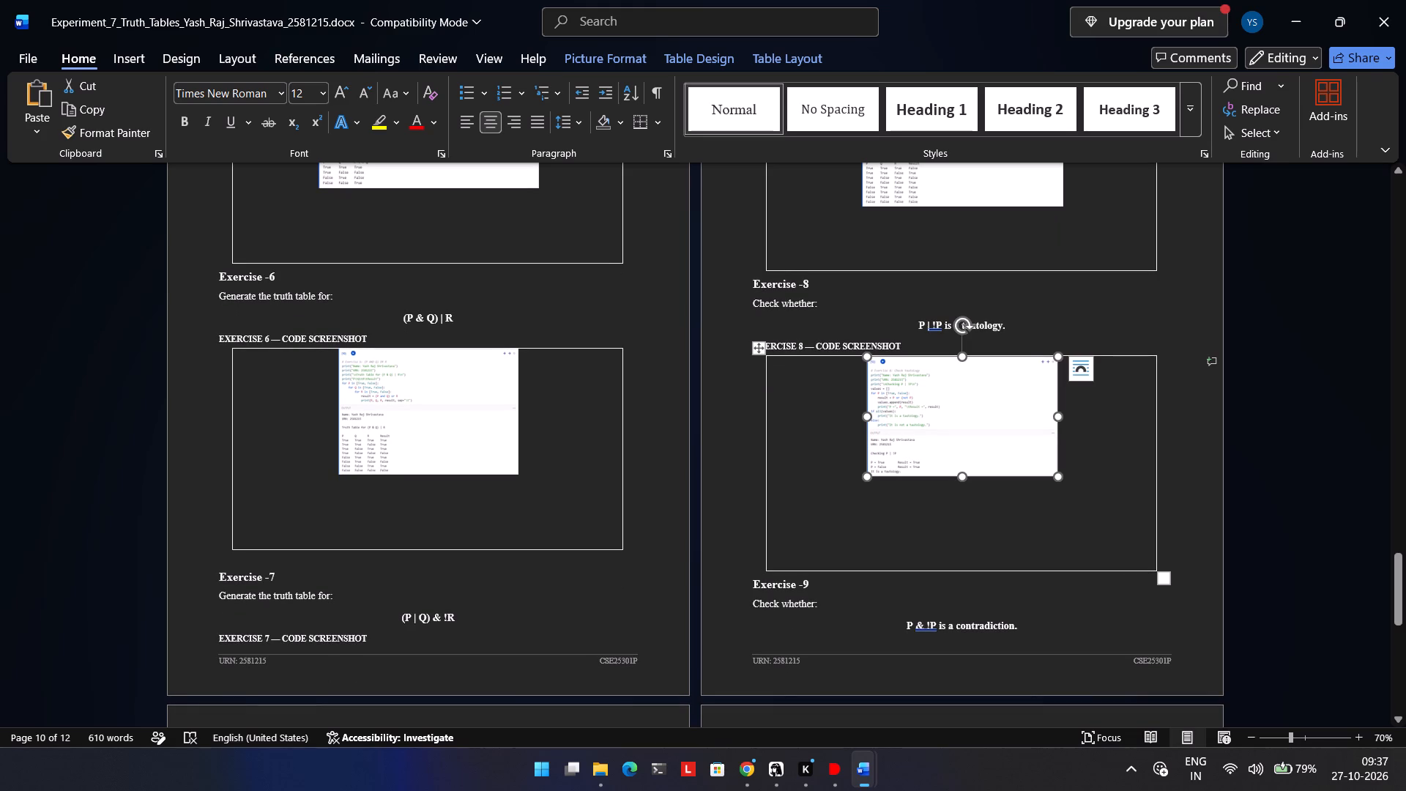
pyautogui.moveTo(1059, 475); pyautogui.dragTo(1120, 510)
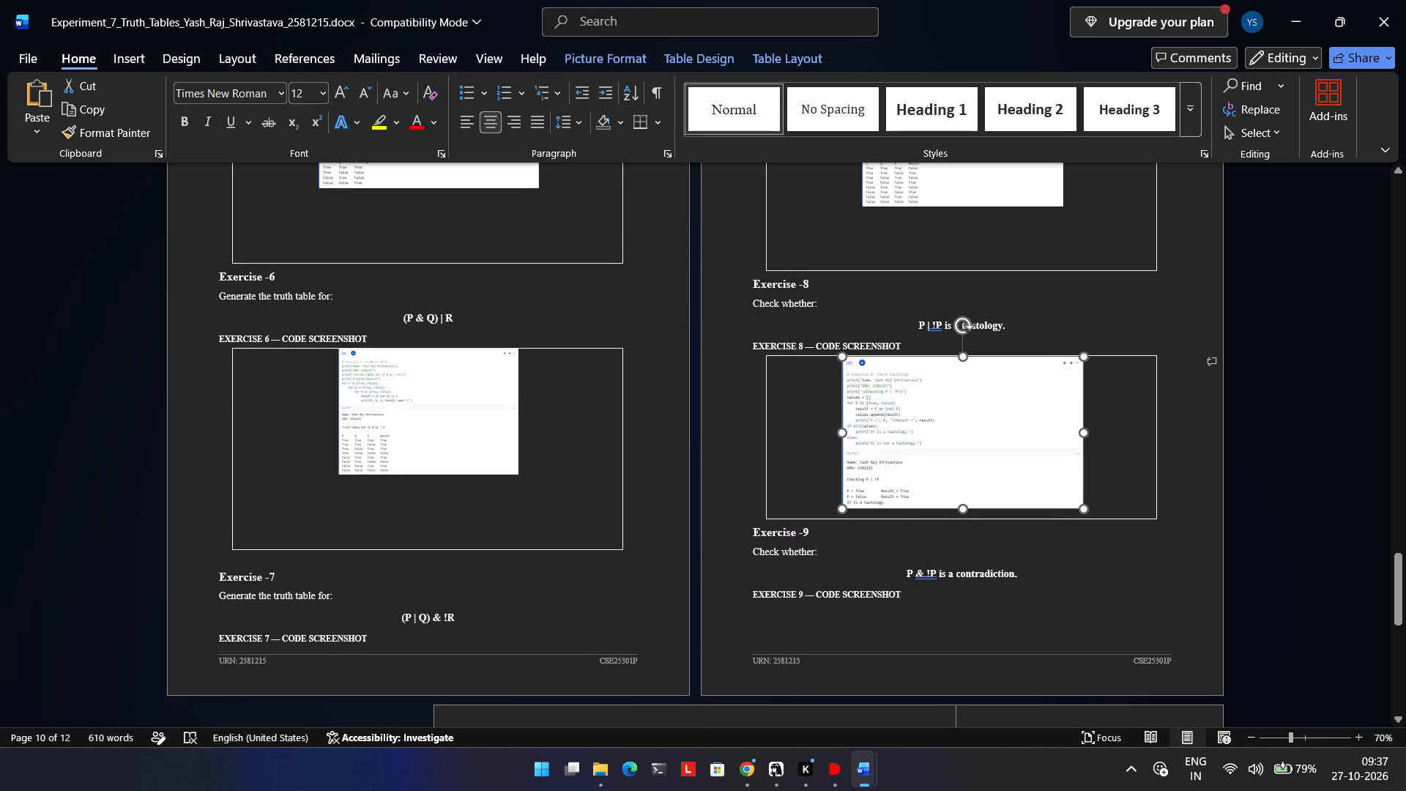
pyautogui.moveTo(1120, 510); pyautogui.dragTo(1190, 539)
# Enlarge the Exercise 6 code screenshot proportionally to about 2.1 times its size, nearly filling the width of its frame.
pyautogui.scroll(4, 1064, 250)
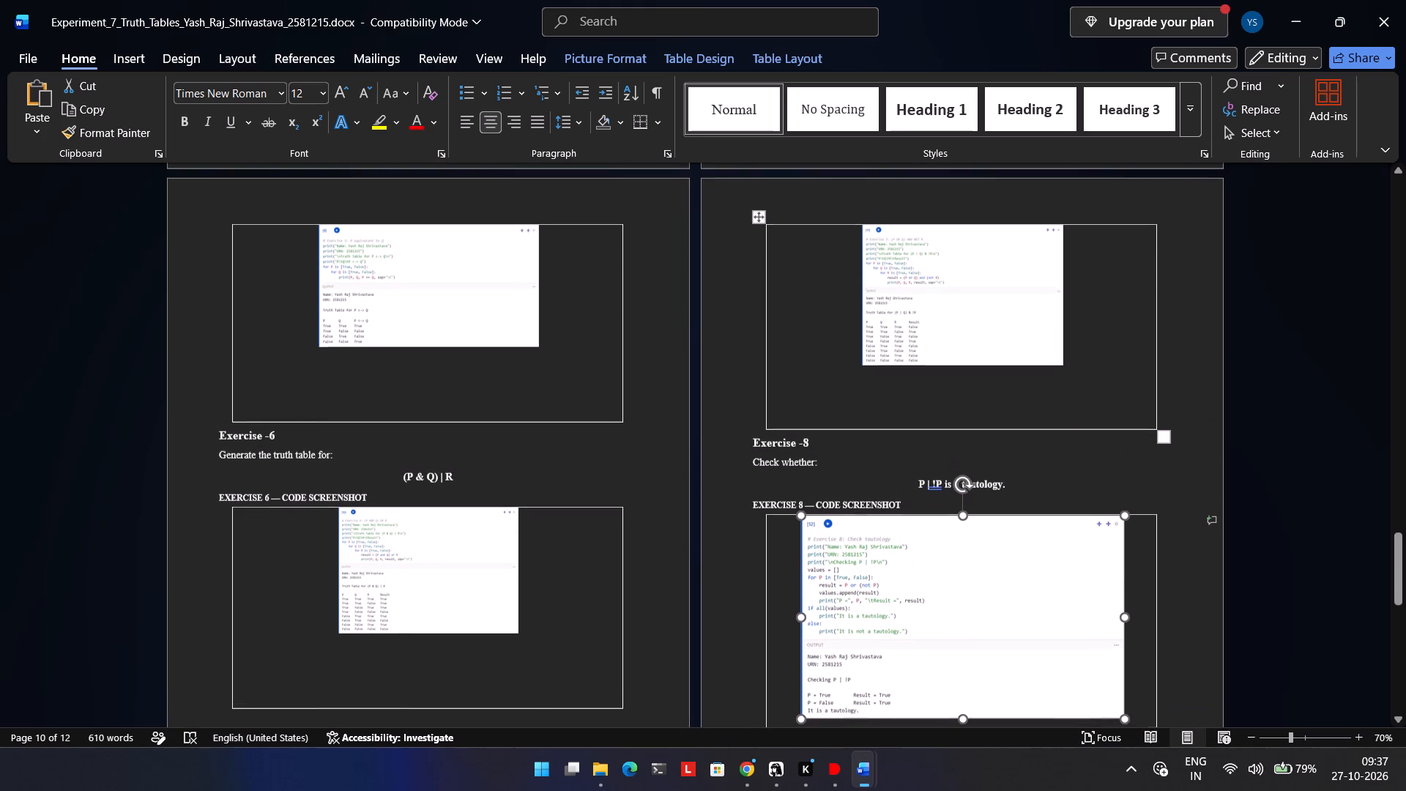
pyautogui.click(1014, 260)
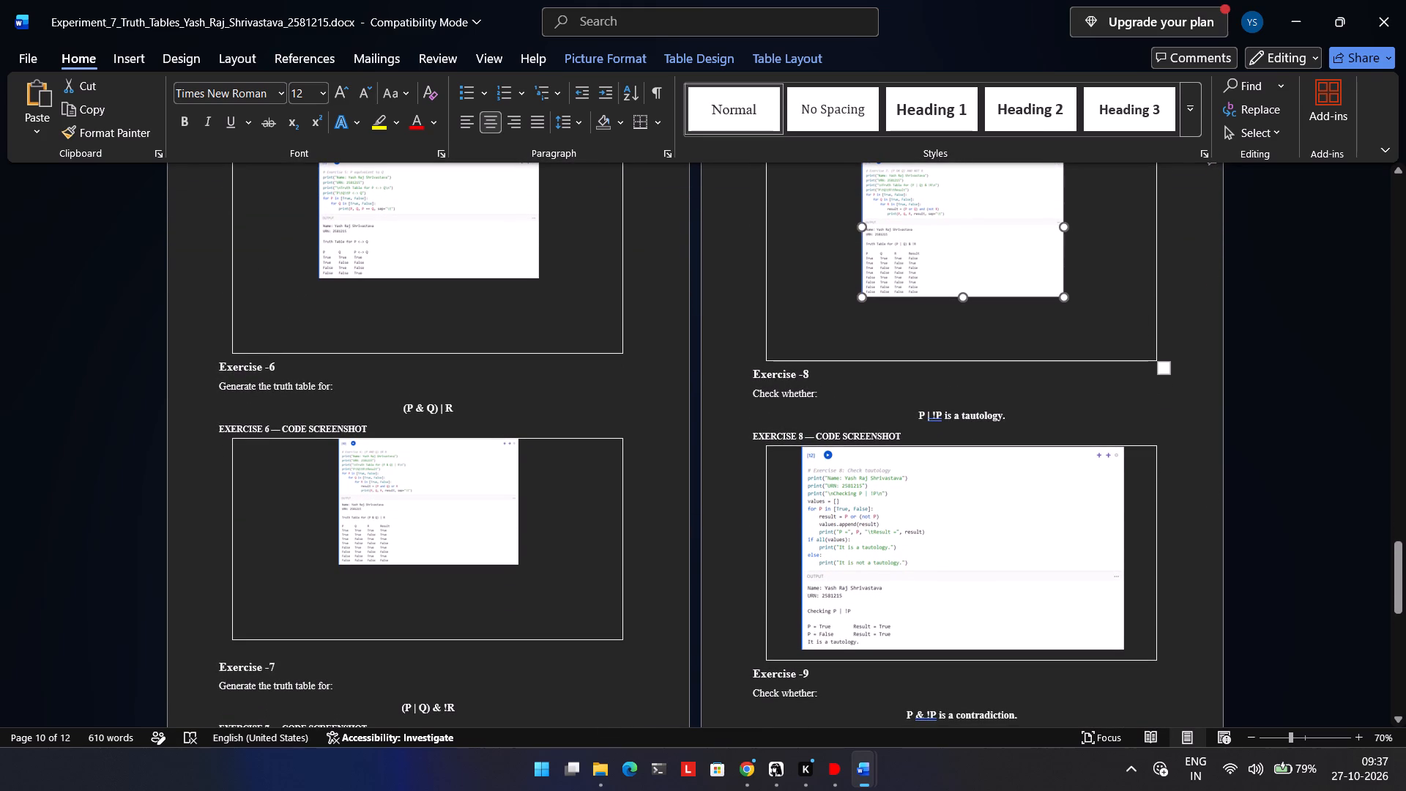
pyautogui.scroll(-1, 679, 593)
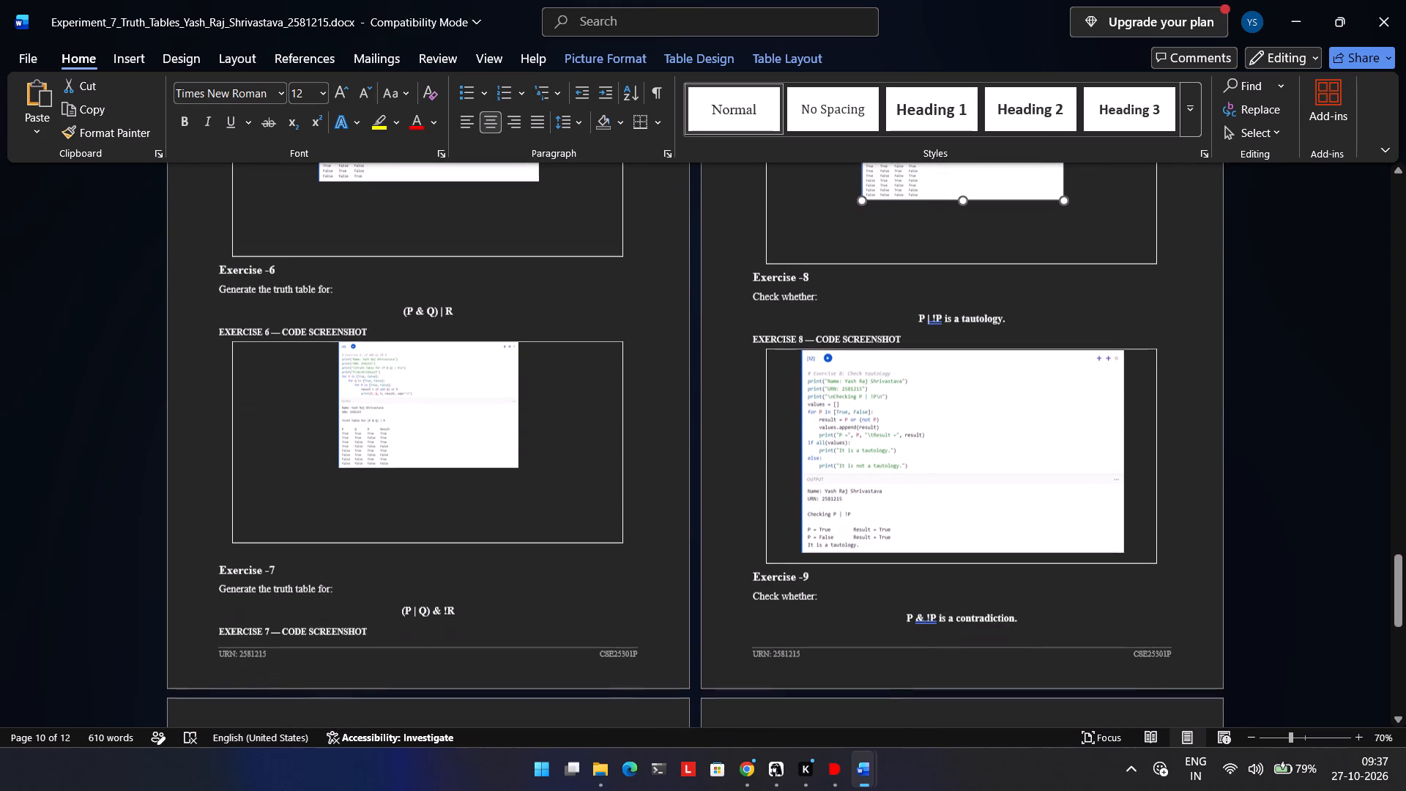
pyautogui.click(458, 432)
pyautogui.moveTo(518, 468); pyautogui.dragTo(579, 505)
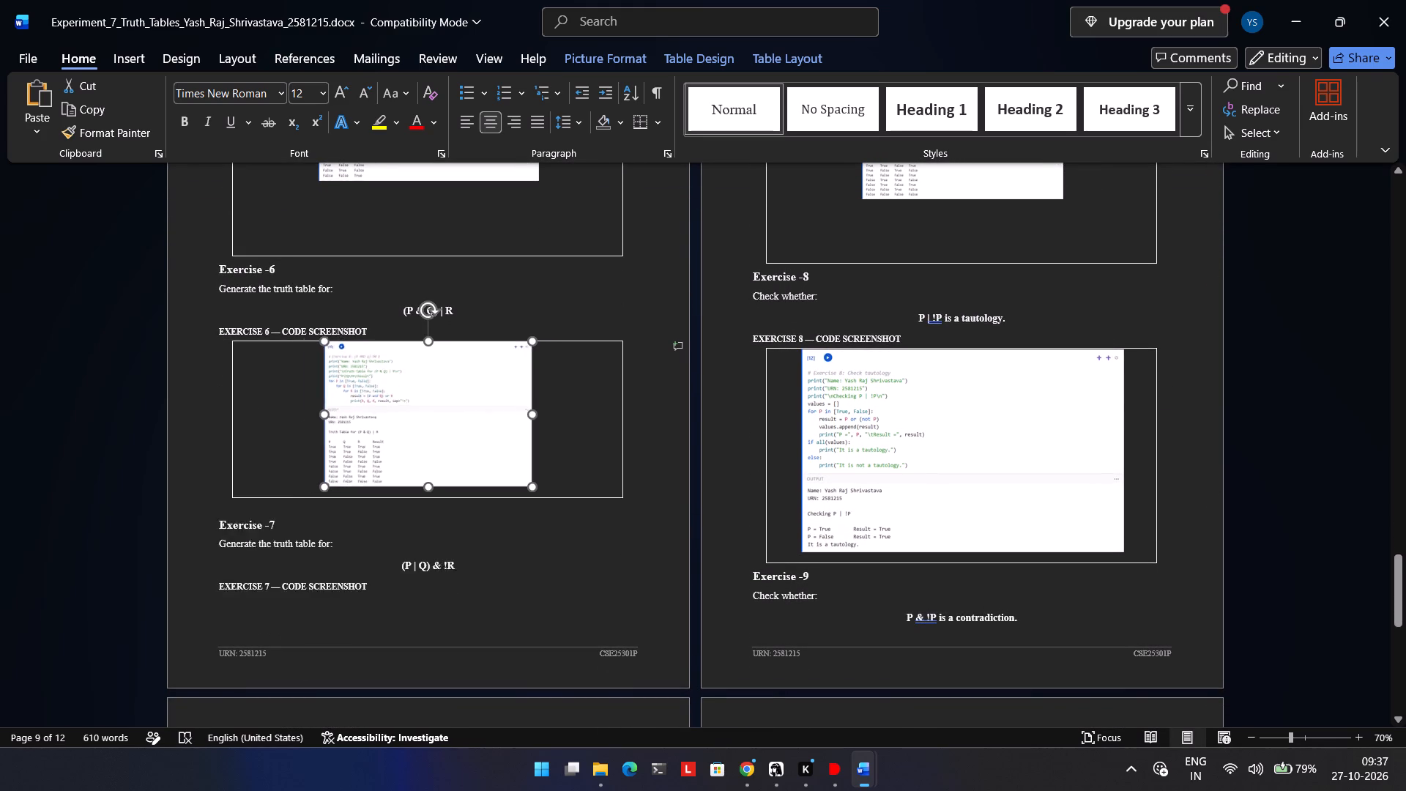
pyautogui.moveTo(579, 505); pyautogui.dragTo(677, 586)
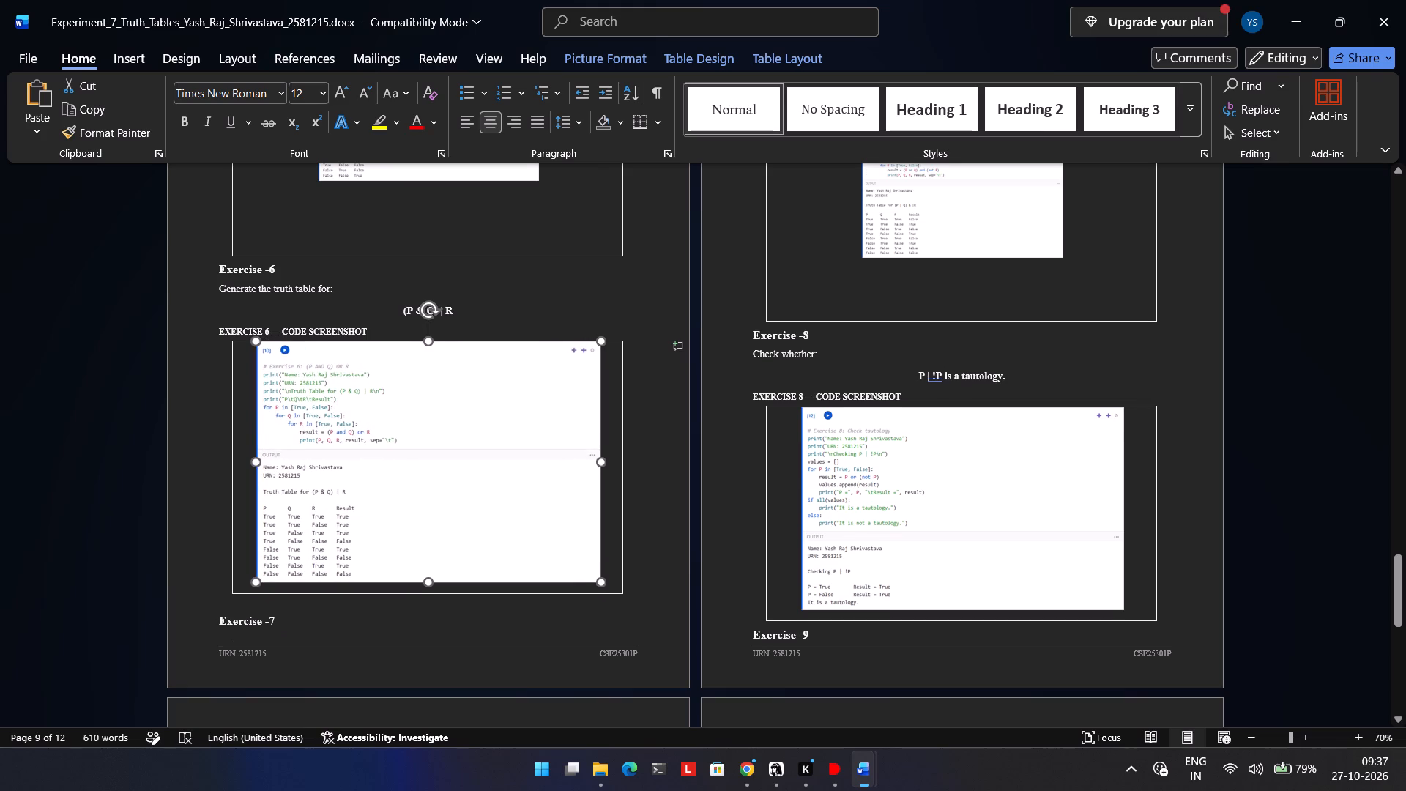
pyautogui.moveTo(677, 586); pyautogui.dragTo(691, 604)
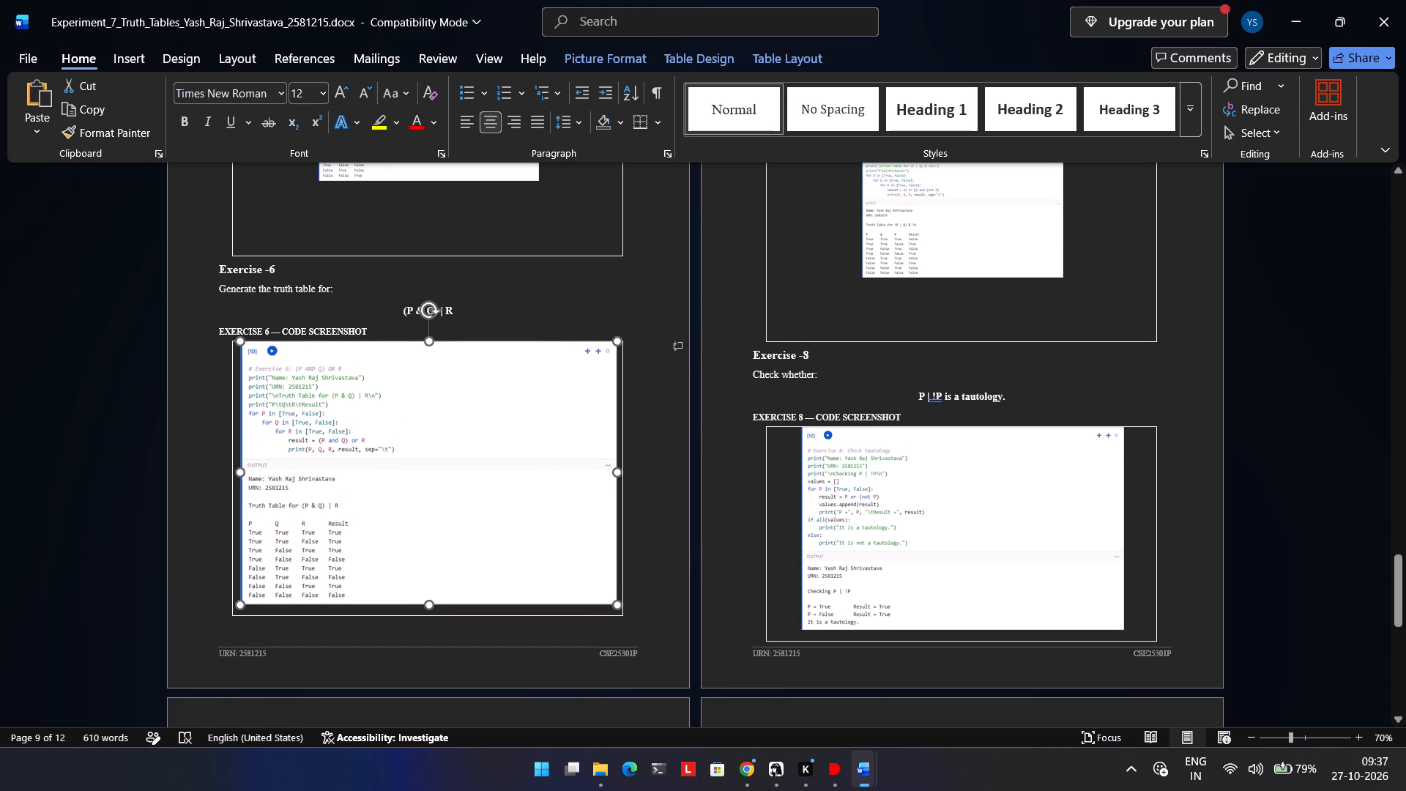
# Enlarge the Exercise 7 code screenshot proportionally to about 1.35 times its size, leaving room for Exercise 8 and its screenshot on the same page.
pyautogui.scroll(1, 866, 343)
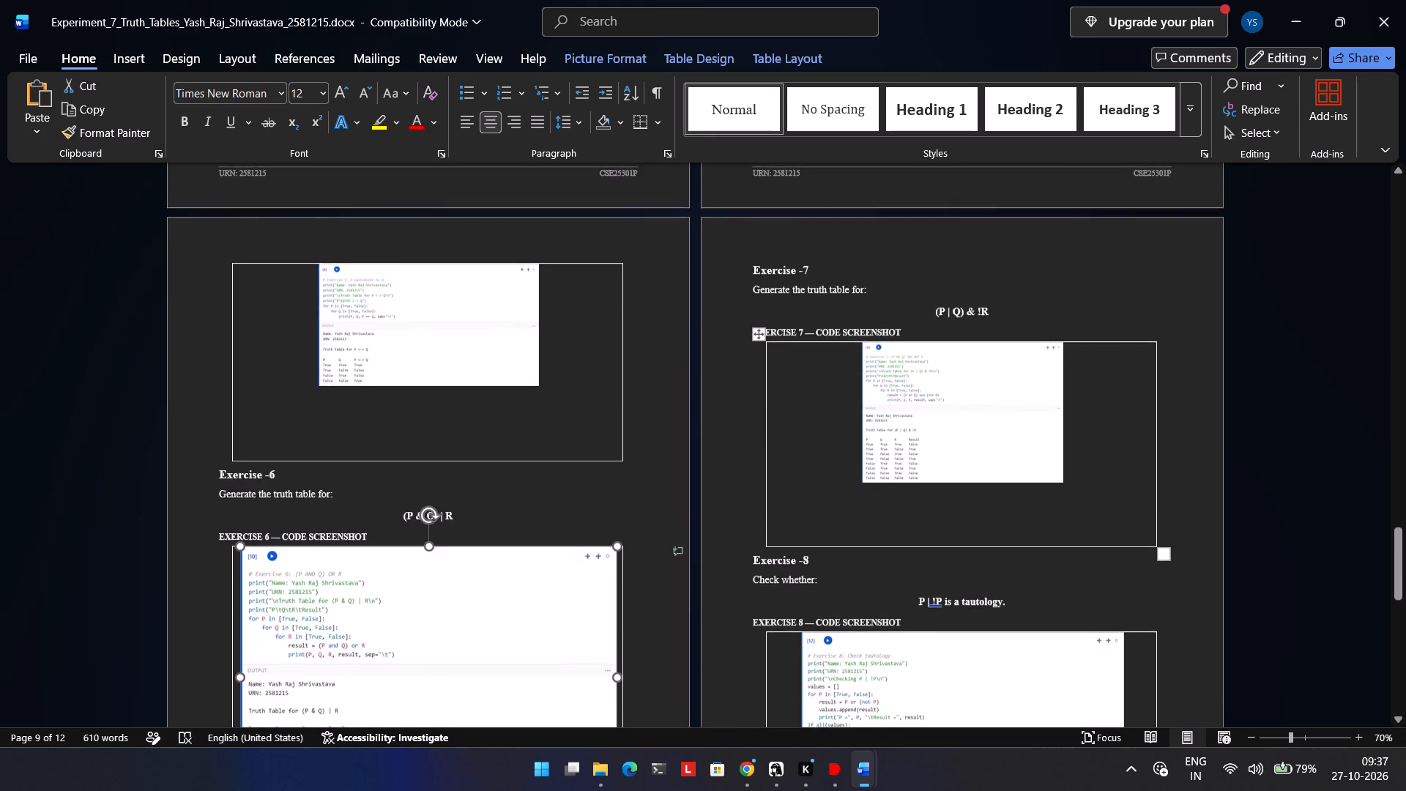
pyautogui.scroll(1, 866, 343)
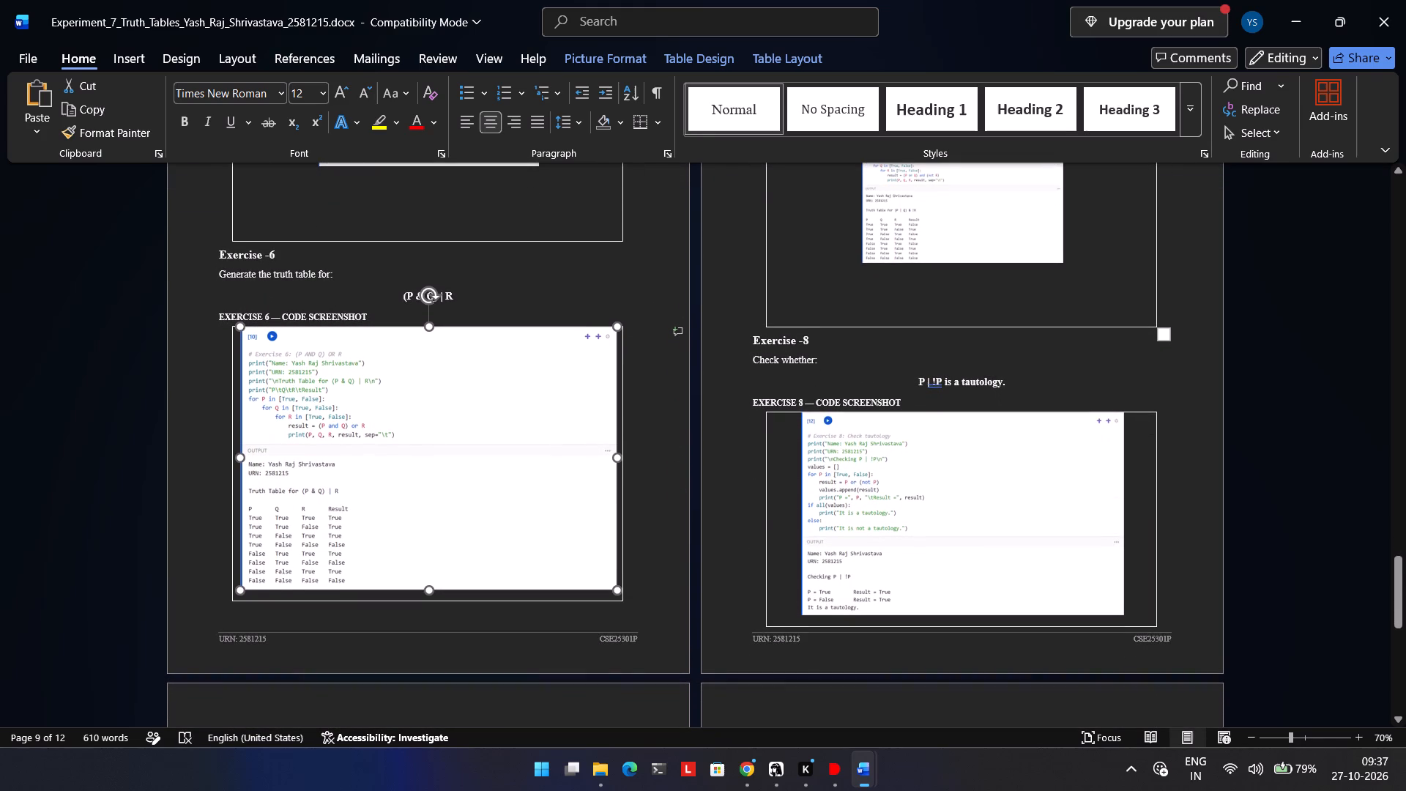
pyautogui.scroll(1, 866, 343)
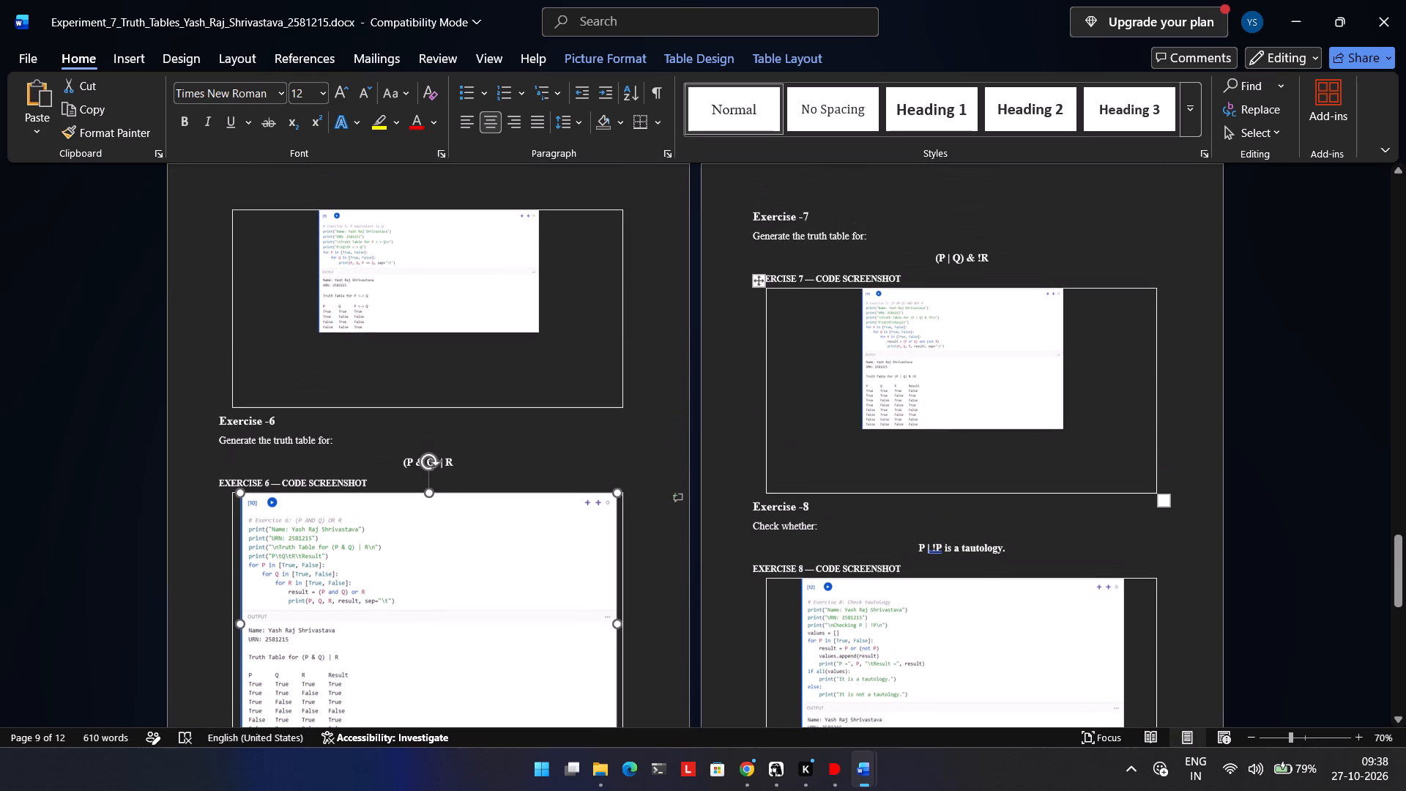
pyautogui.click(1000, 358)
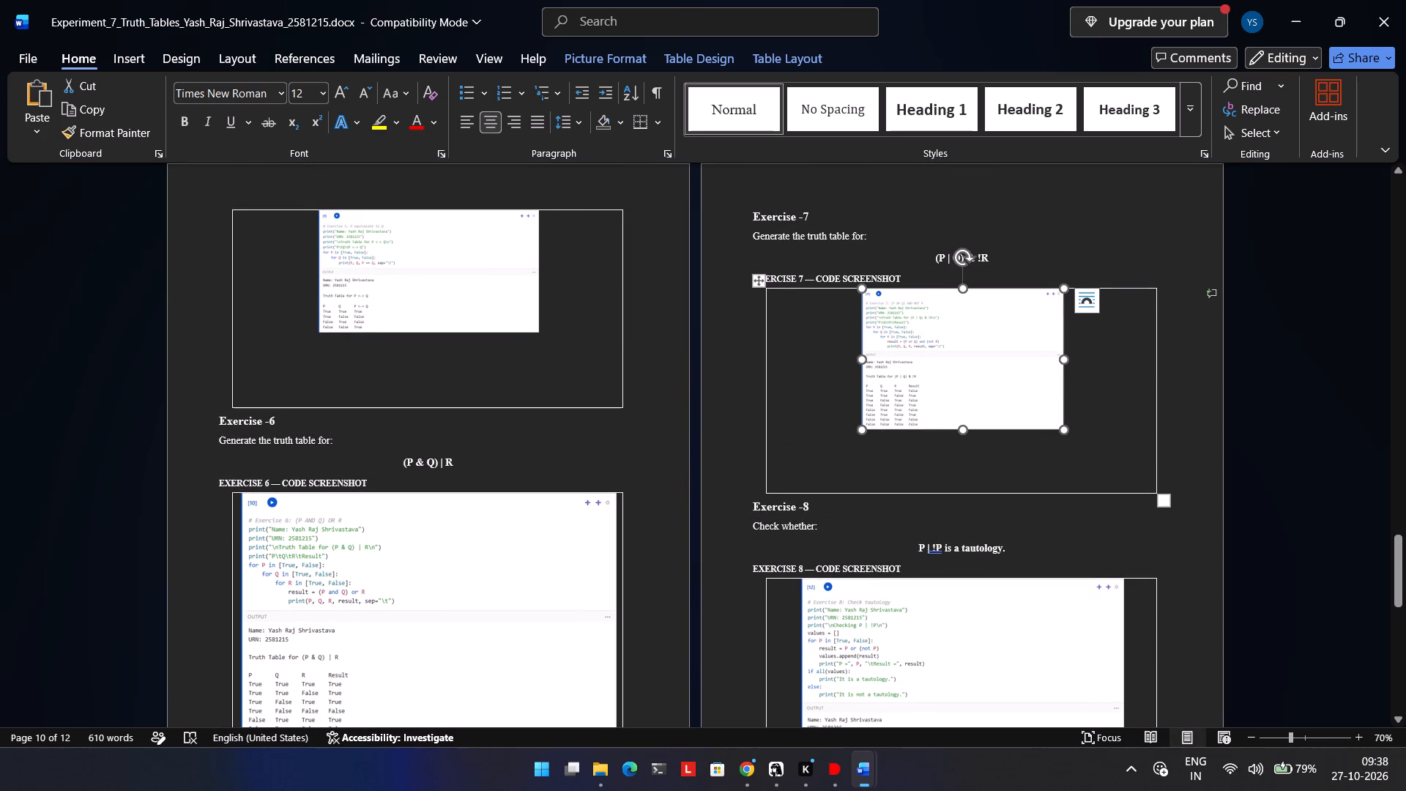
pyautogui.moveTo(1063, 424); pyautogui.dragTo(1181, 475)
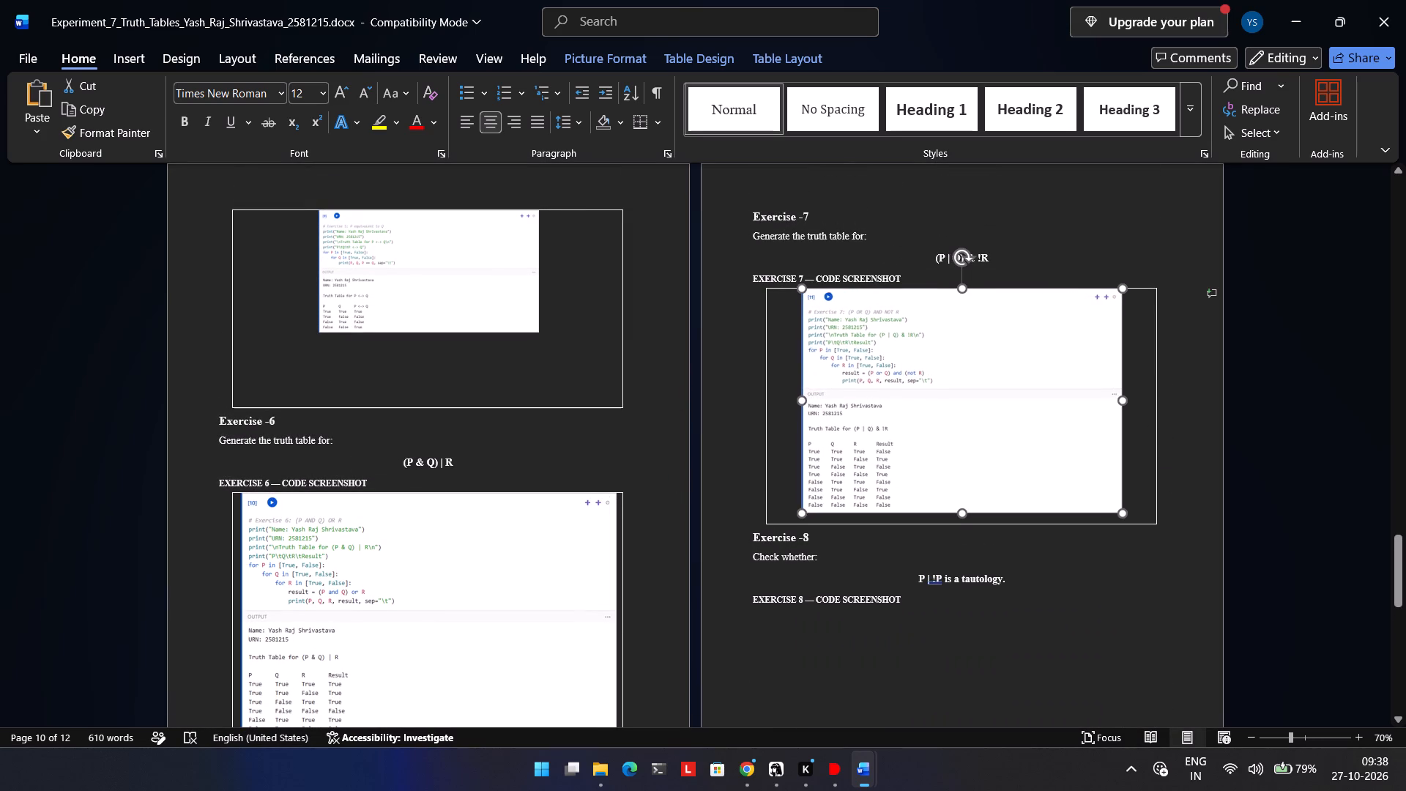
pyautogui.moveTo(1181, 475); pyautogui.dragTo(1161, 434)
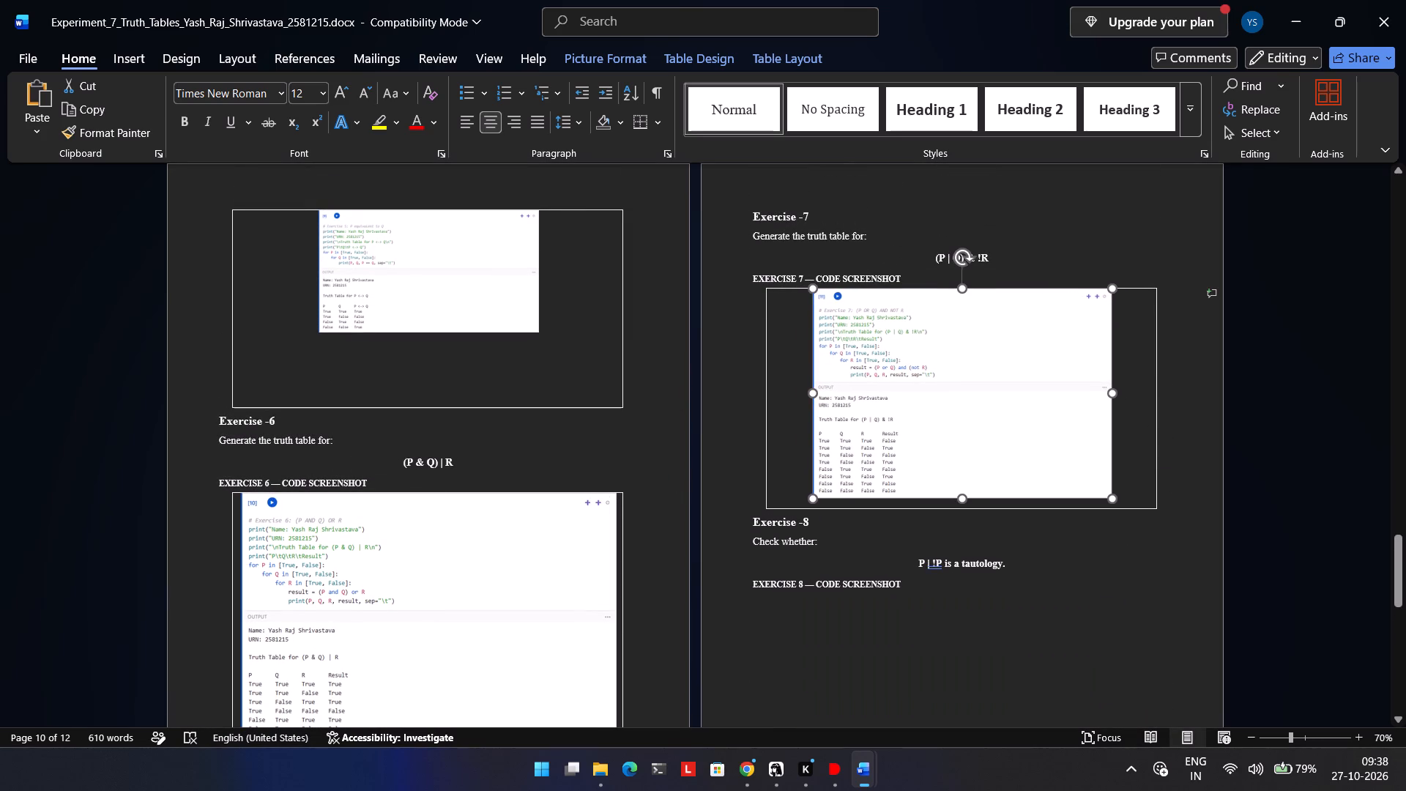
pyautogui.moveTo(1161, 434); pyautogui.dragTo(1133, 462)
pyautogui.scroll(-2, 932, 559)
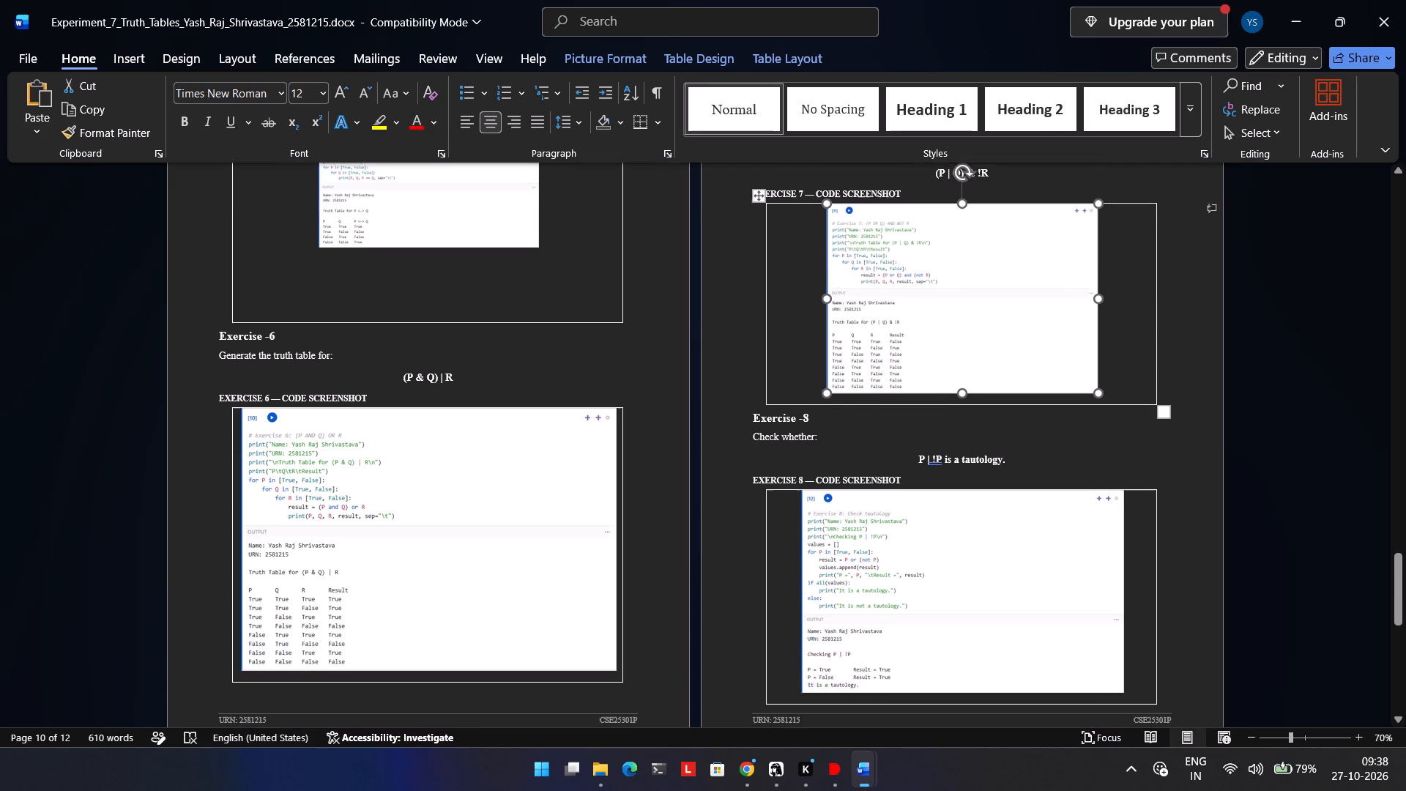
pyautogui.scroll(-2, 932, 559)
pyautogui.scroll(1, 932, 559)
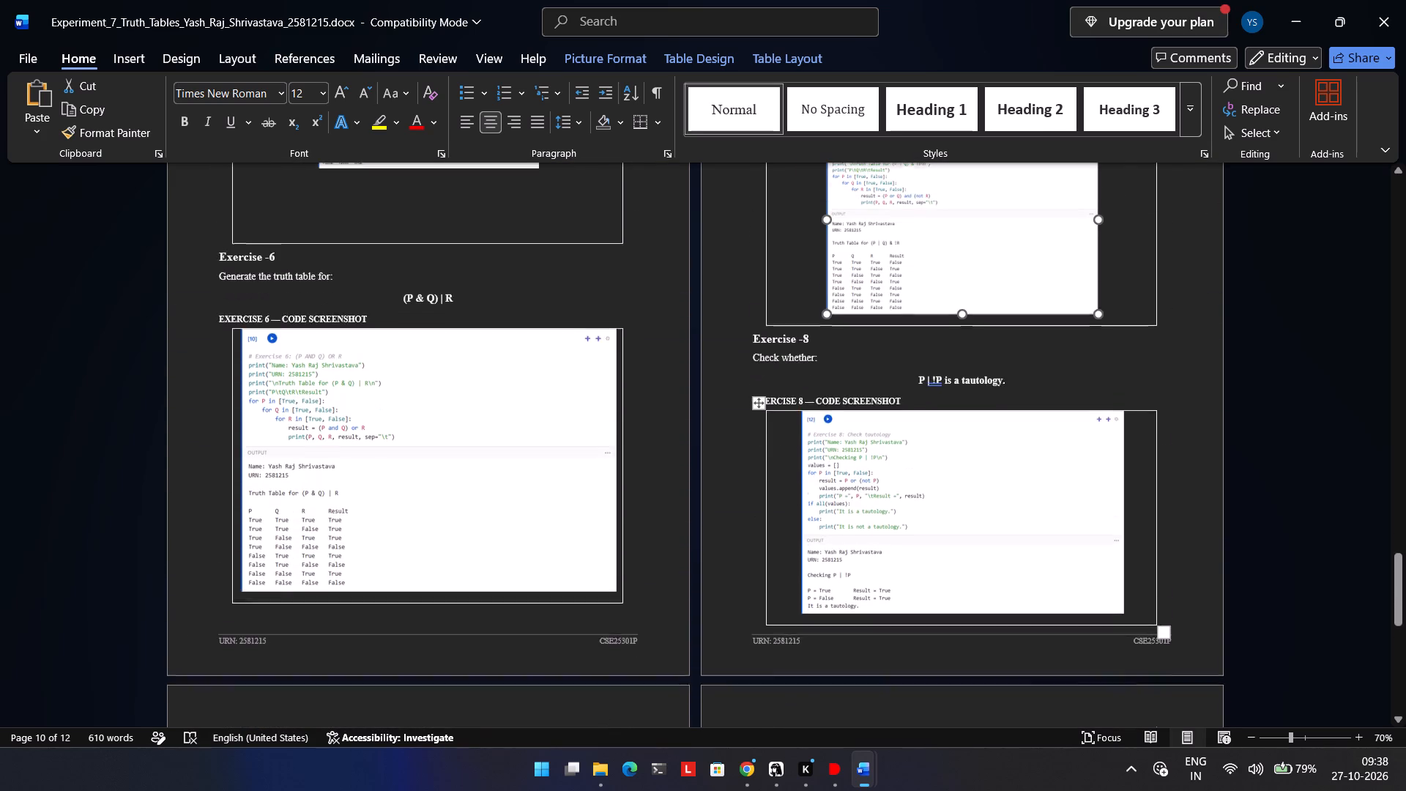
# Enlarge the Exercise 5 code screenshot proportionally to about 1.6 times its size within its frame.
pyautogui.scroll(5, 932, 559)
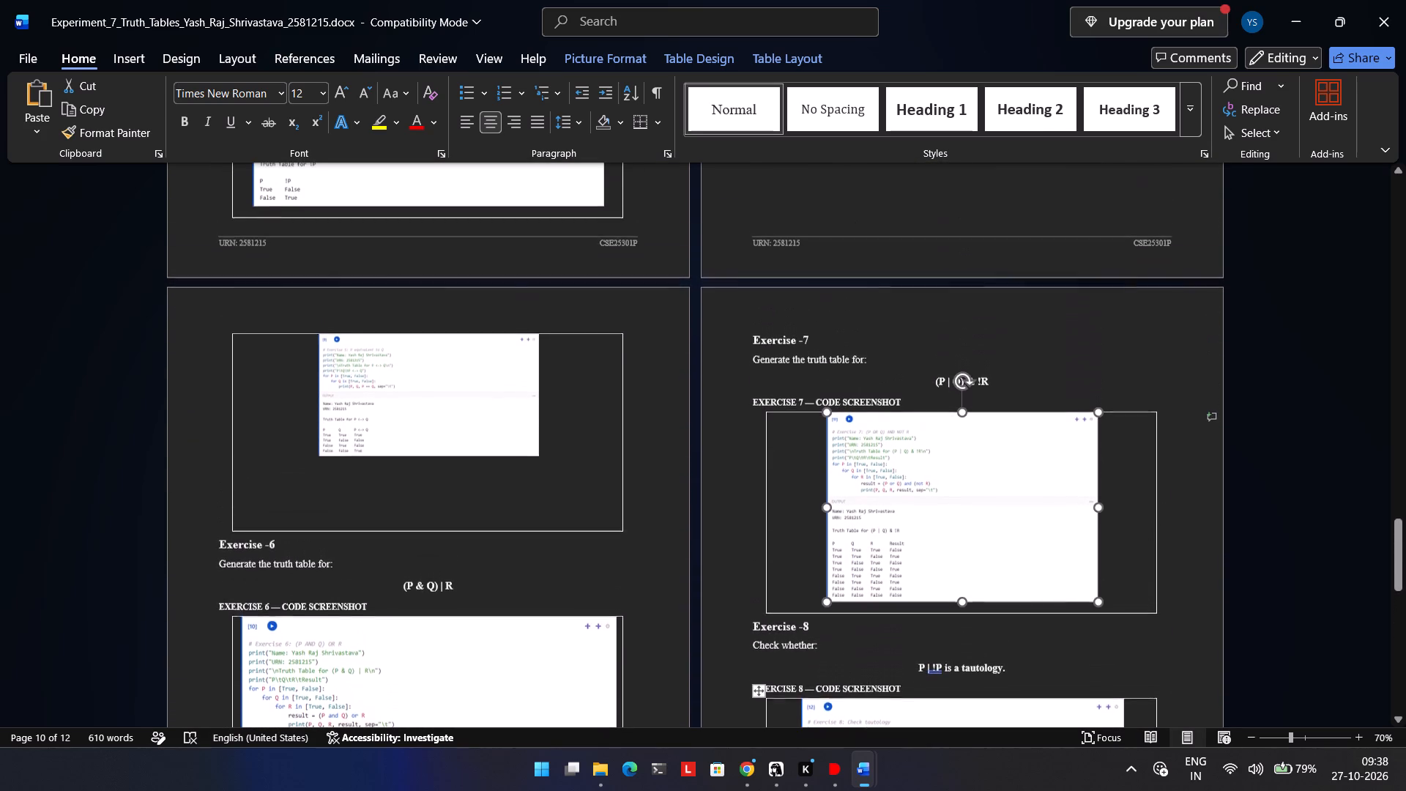
pyautogui.scroll(1, 932, 559)
pyautogui.scroll(-1, 640, 567)
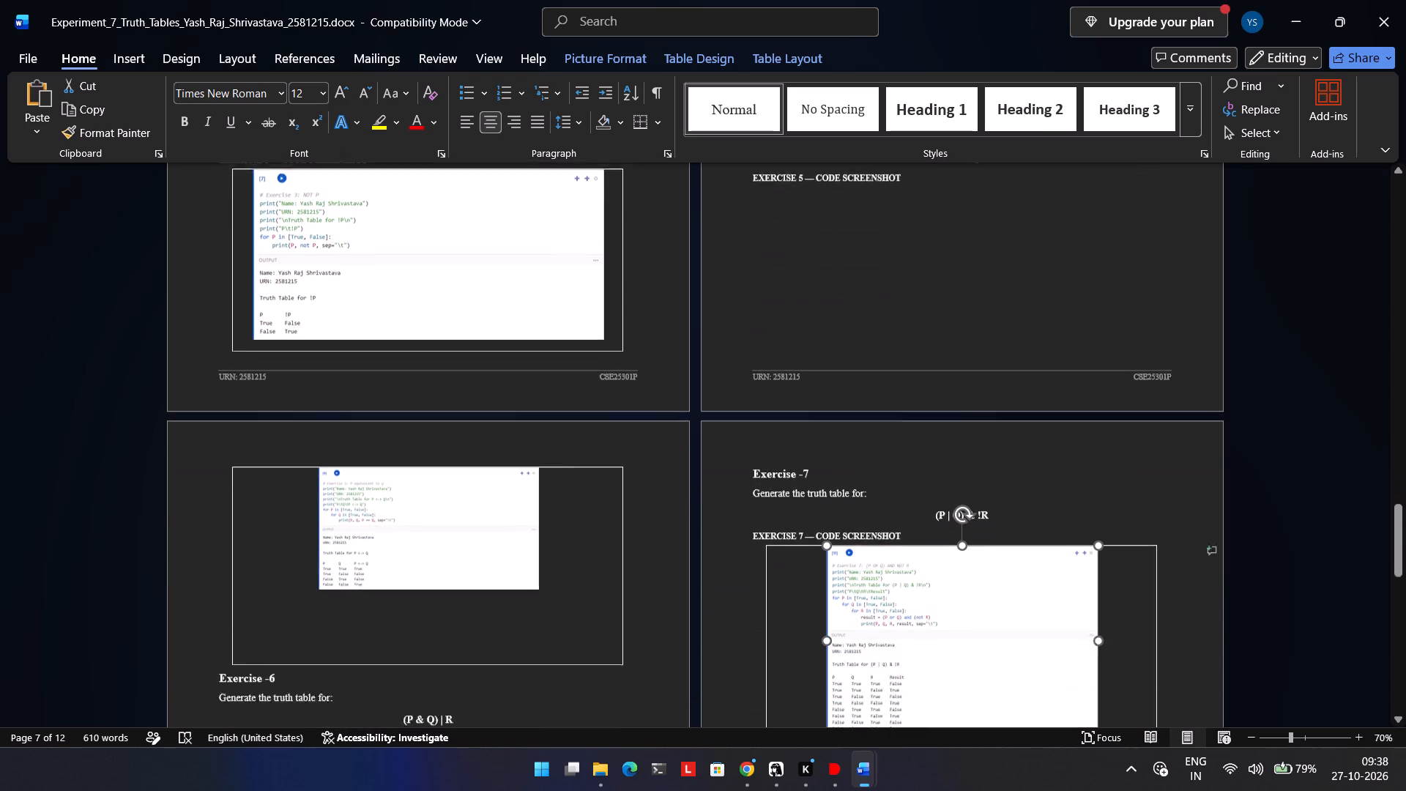
pyautogui.scroll(-1, 640, 567)
pyautogui.click(423, 509)
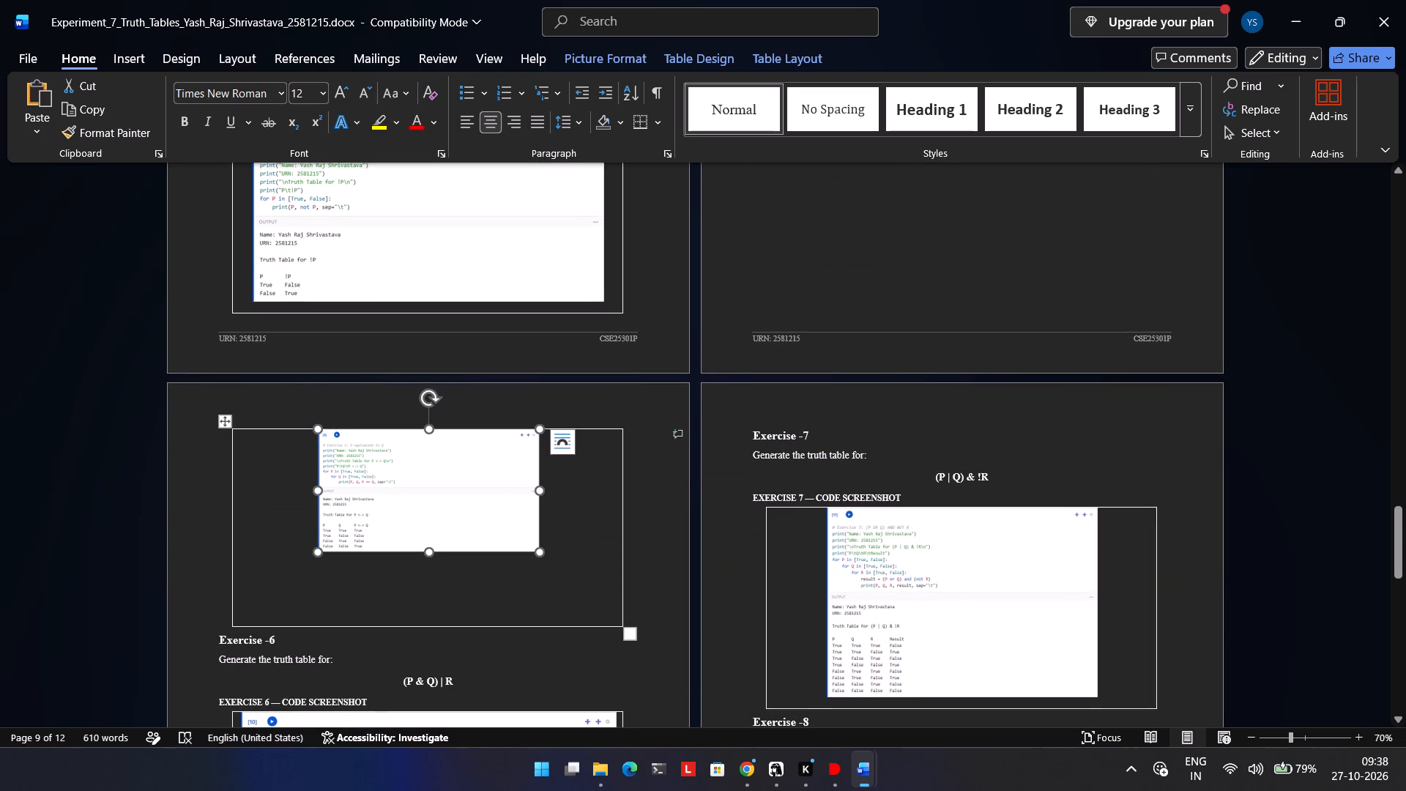
pyautogui.moveTo(543, 549); pyautogui.dragTo(593, 597)
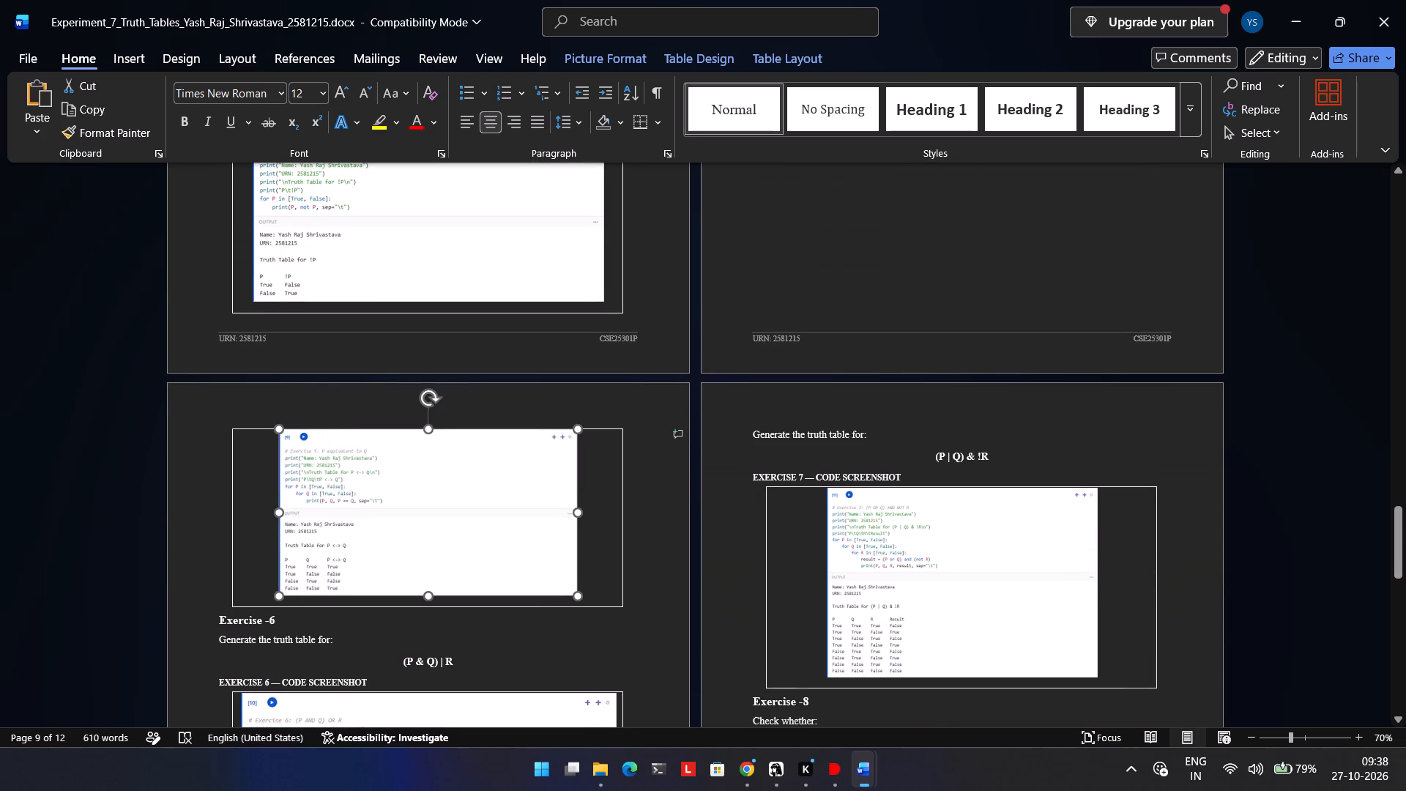
pyautogui.moveTo(593, 597); pyautogui.dragTo(618, 617)
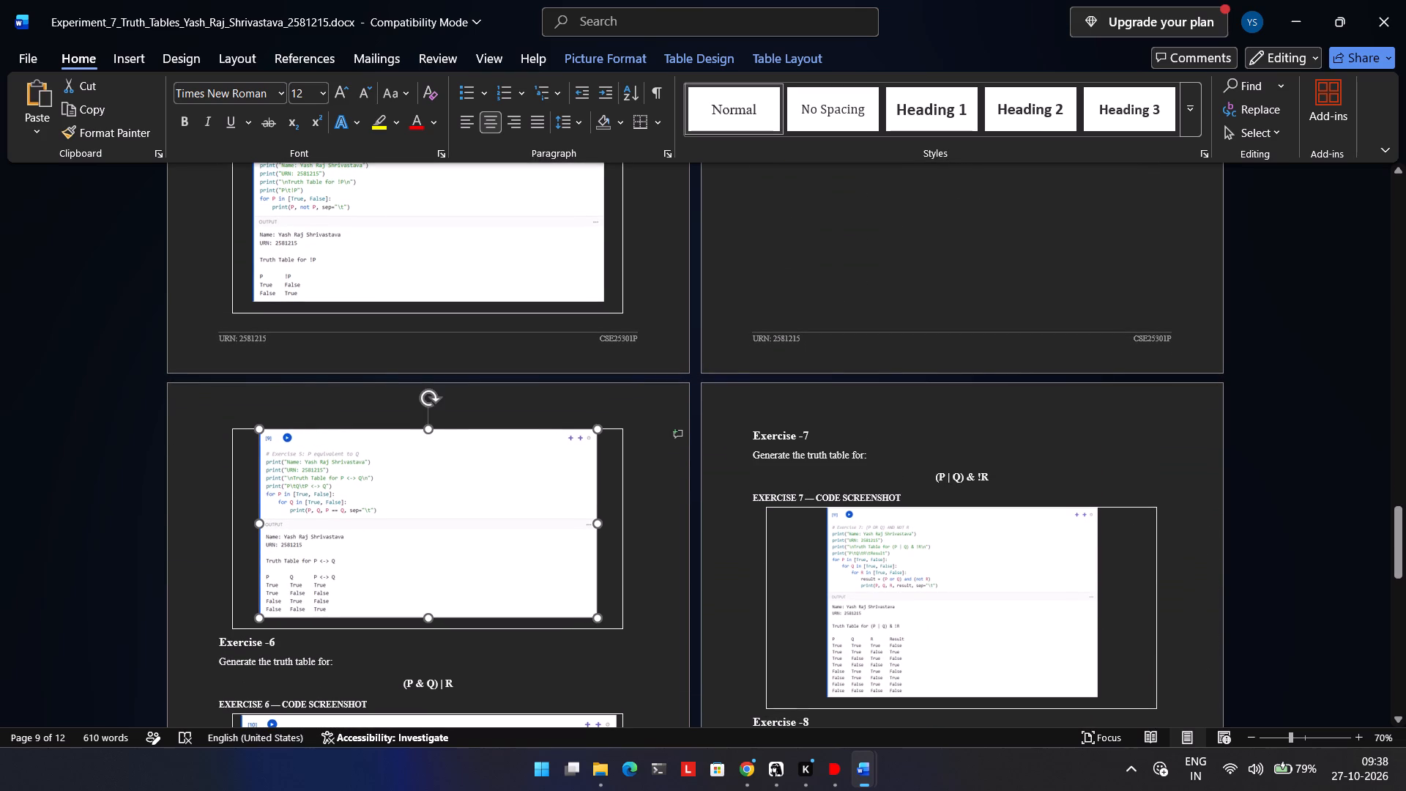
pyautogui.moveTo(618, 617); pyautogui.dragTo(635, 628)
# Review the page layout of Exercises 1 to 5, checking how each heading sits with its code screenshot.
pyautogui.scroll(1, 663, 404)
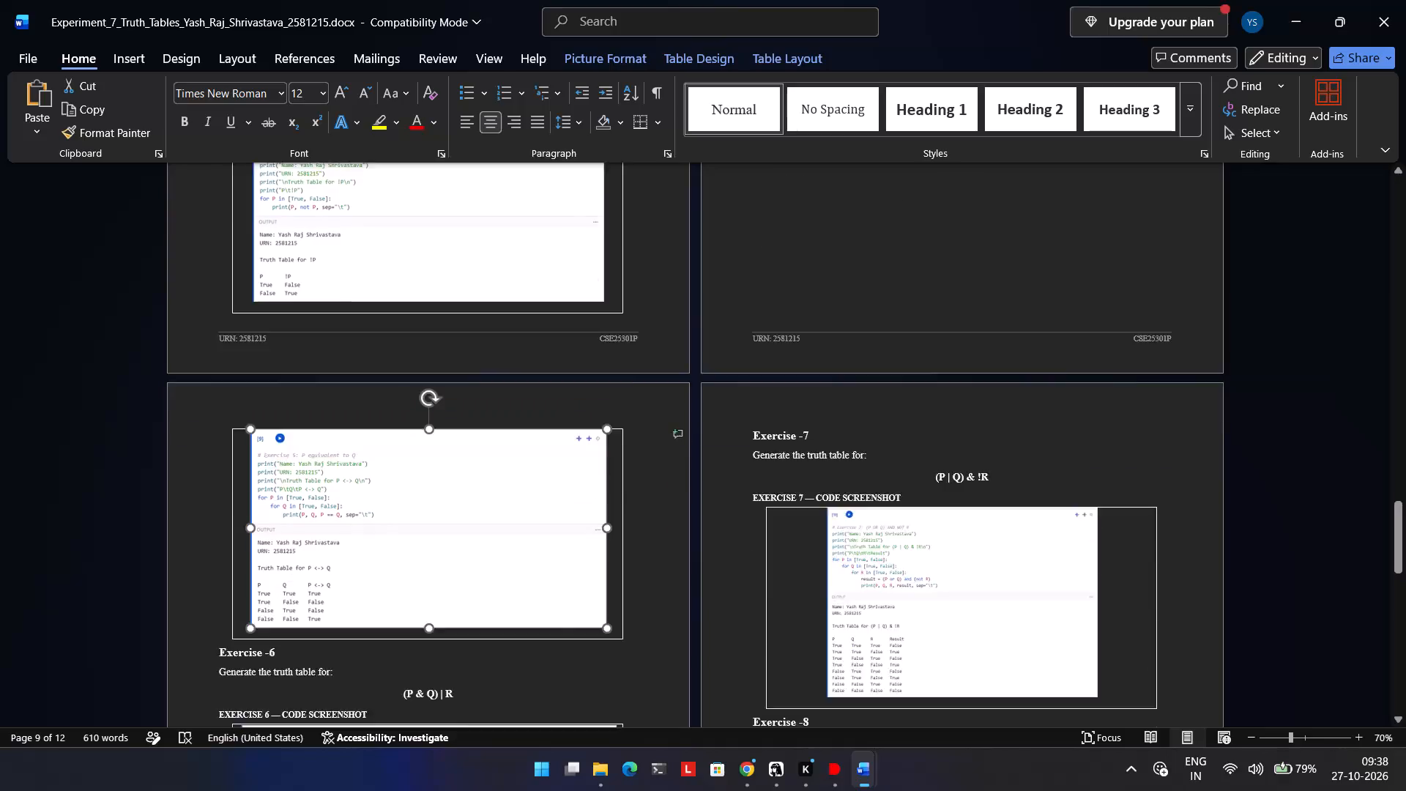
pyautogui.scroll(1, 663, 404)
pyautogui.scroll(1, 751, 260)
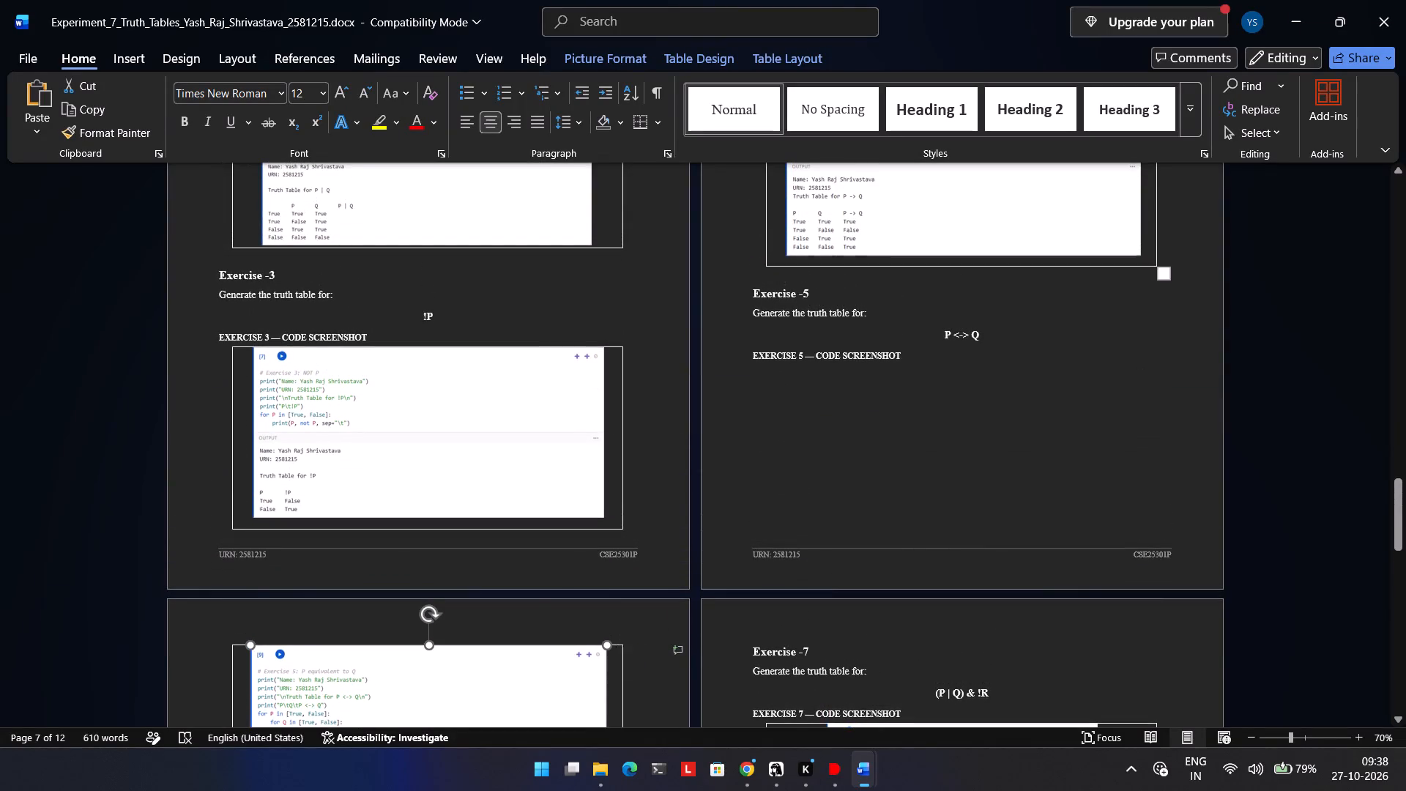
pyautogui.scroll(5, 751, 260)
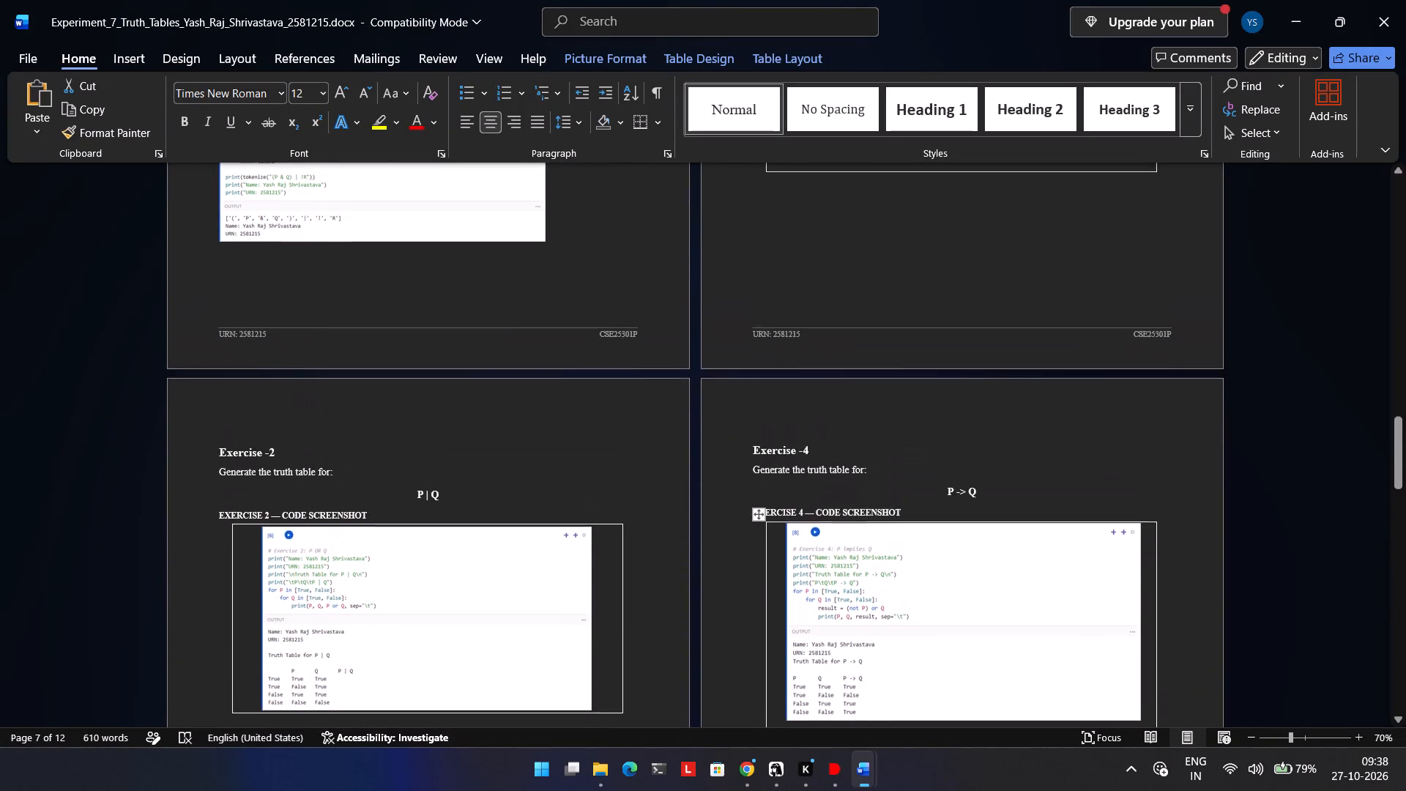
pyautogui.scroll(3, 751, 260)
pyautogui.scroll(-1, 751, 260)
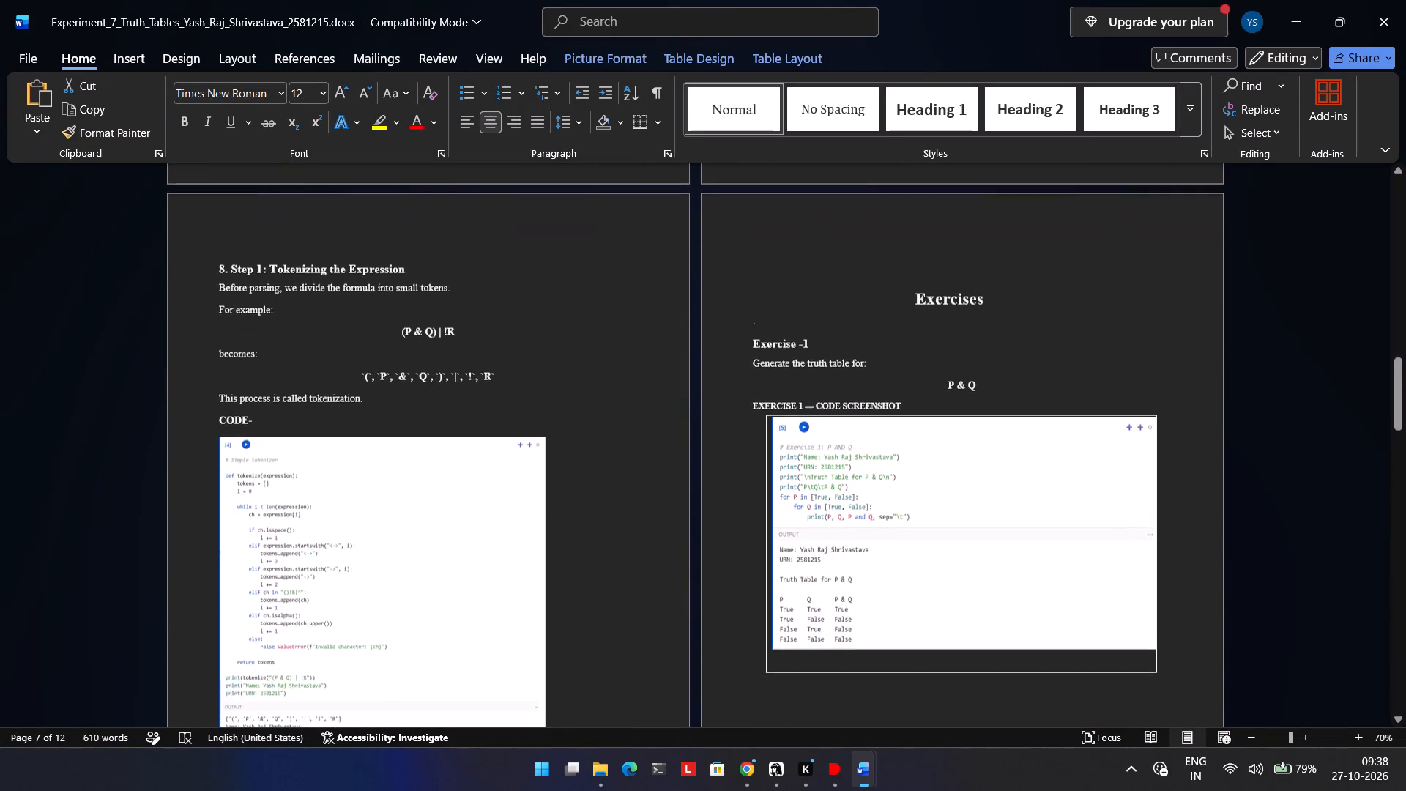
pyautogui.scroll(-1, 751, 260)
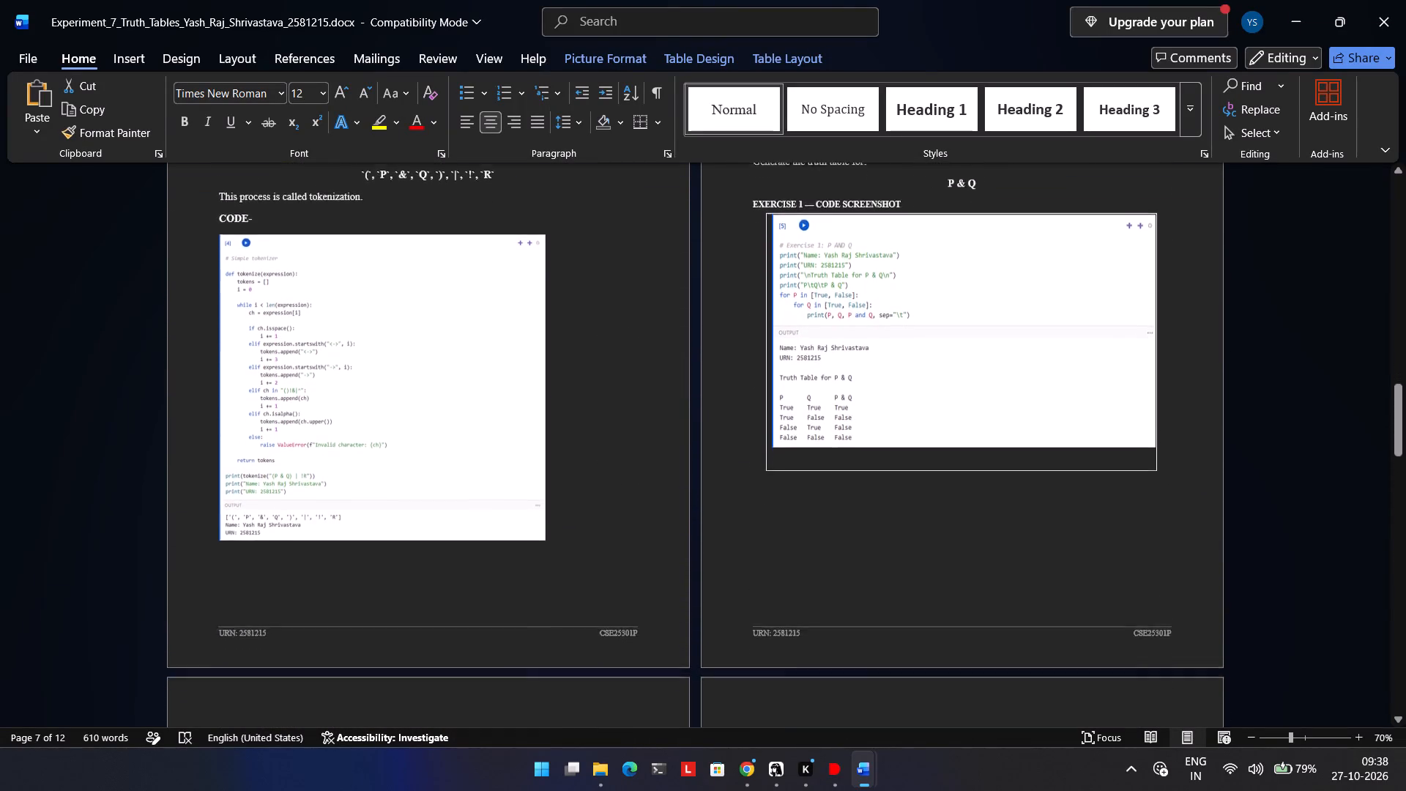
pyautogui.scroll(-1, 751, 260)
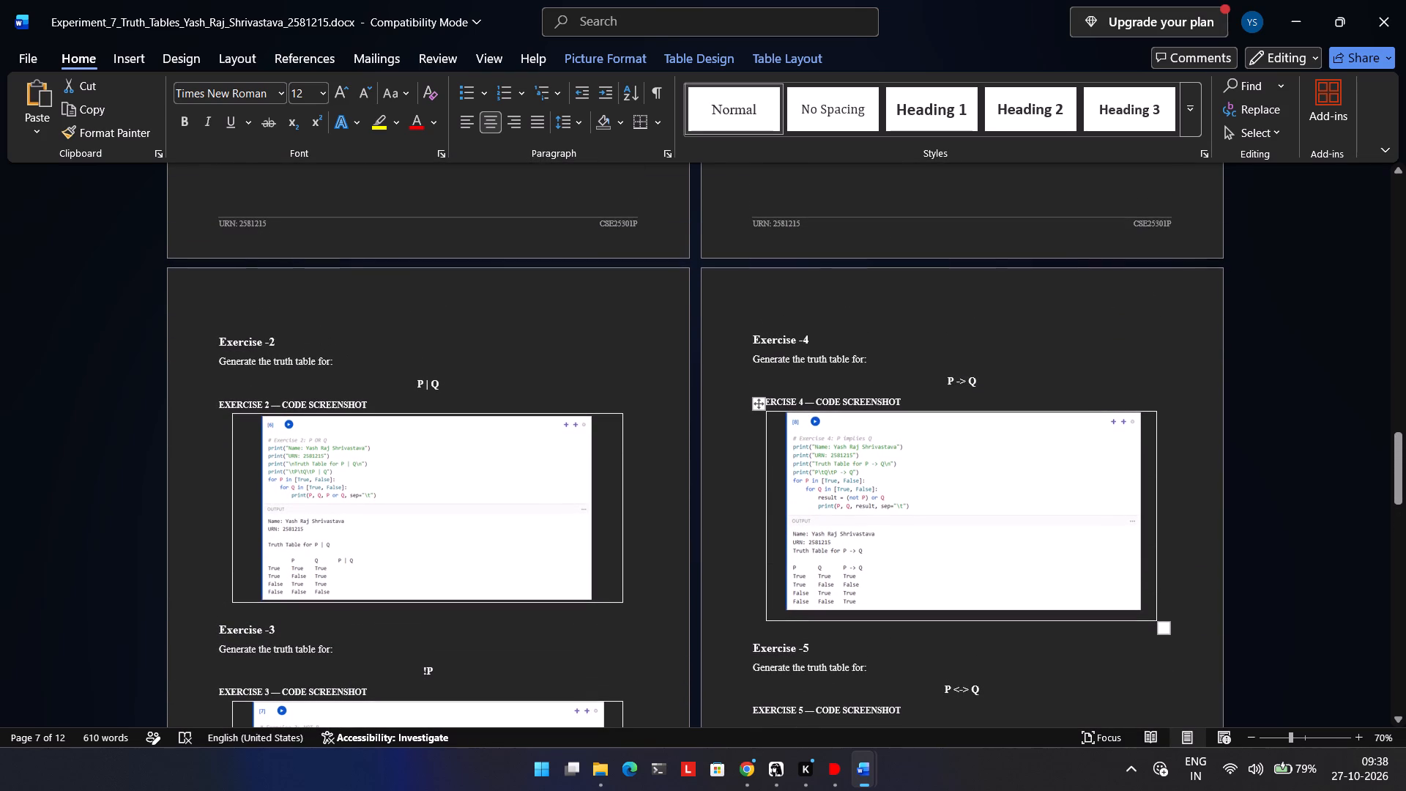
pyautogui.scroll(-4, 552, 484)
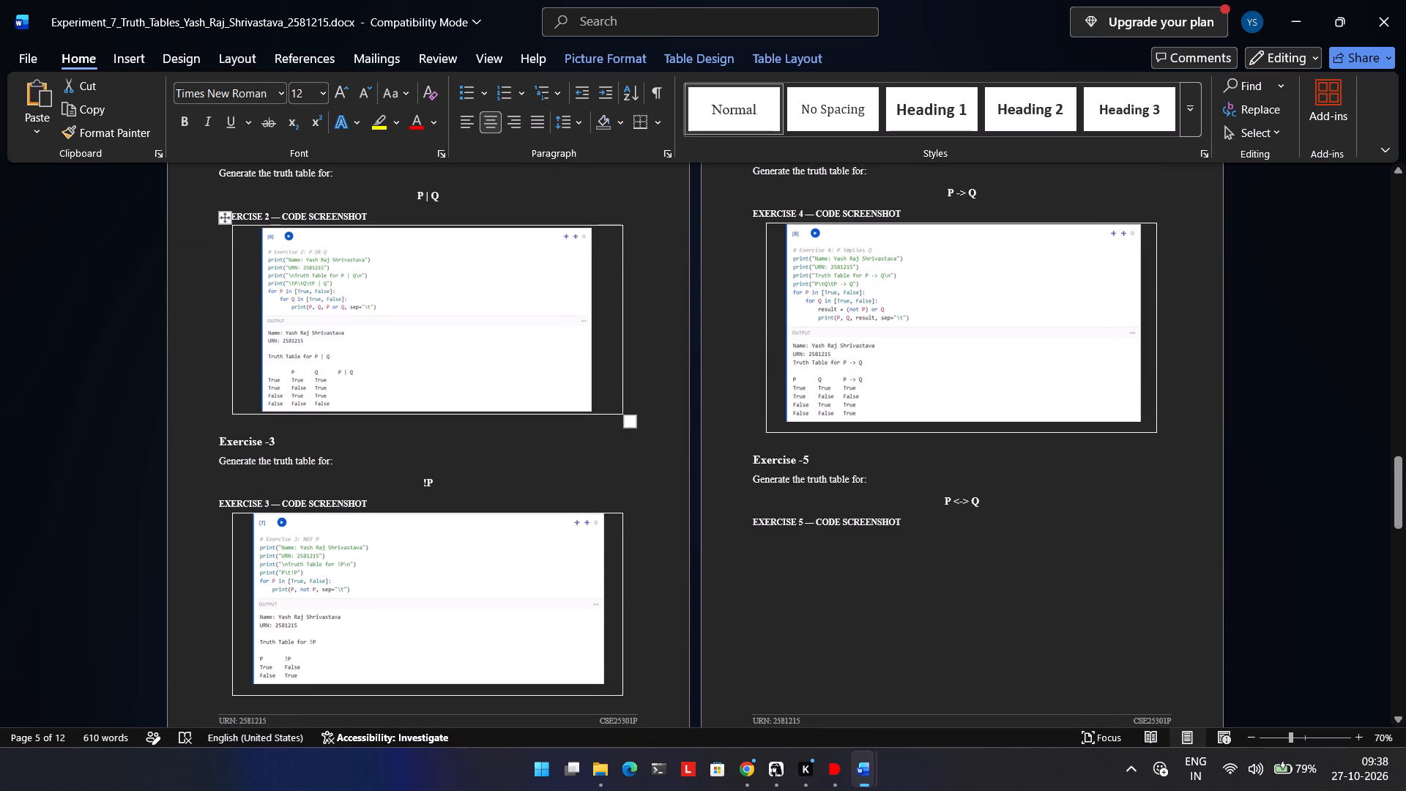
# Insert twelve blank paragraphs before the Exercise 5 heading to move it onto the next page with its code screenshot.
pyautogui.click(735, 454)
pyautogui.click(735, 454)
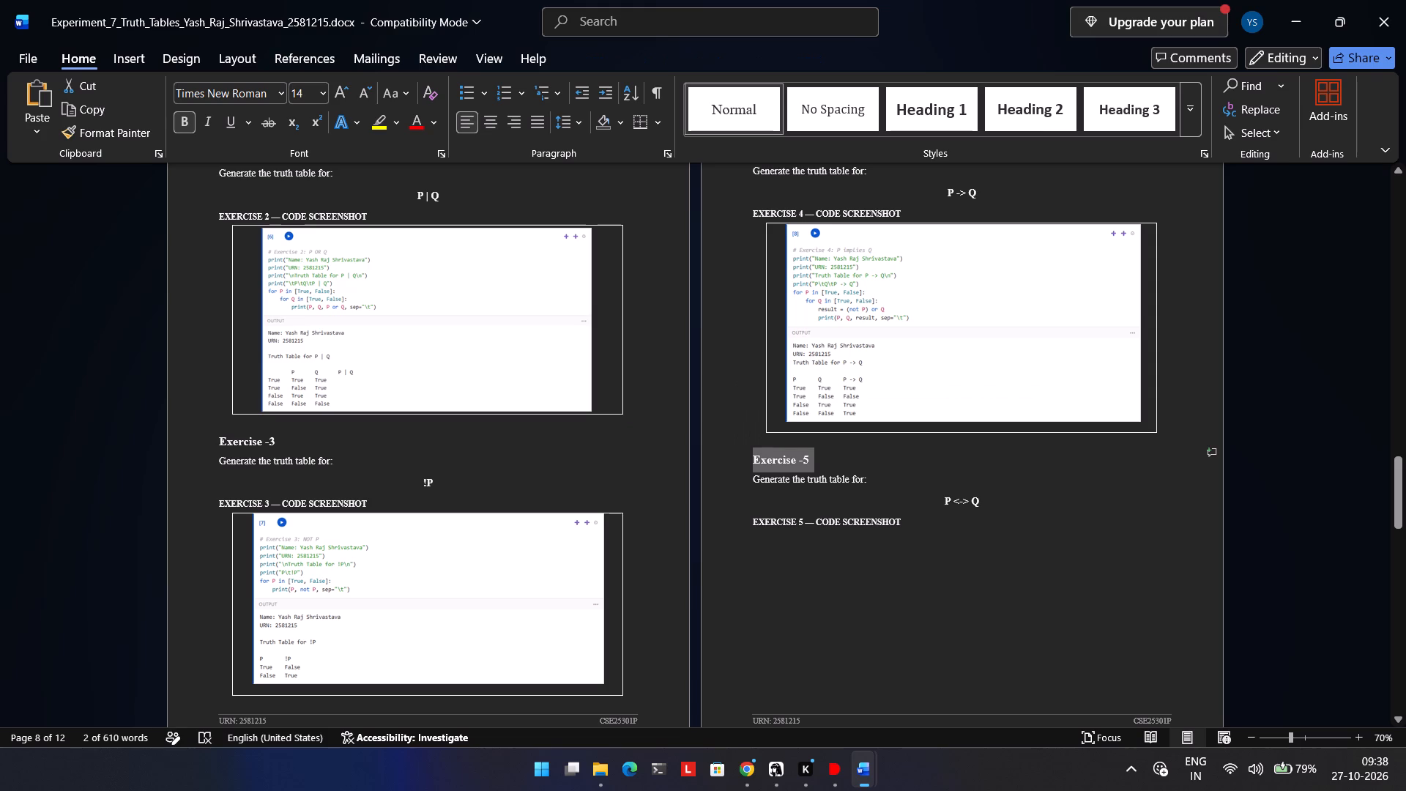
pyautogui.click(751, 455)
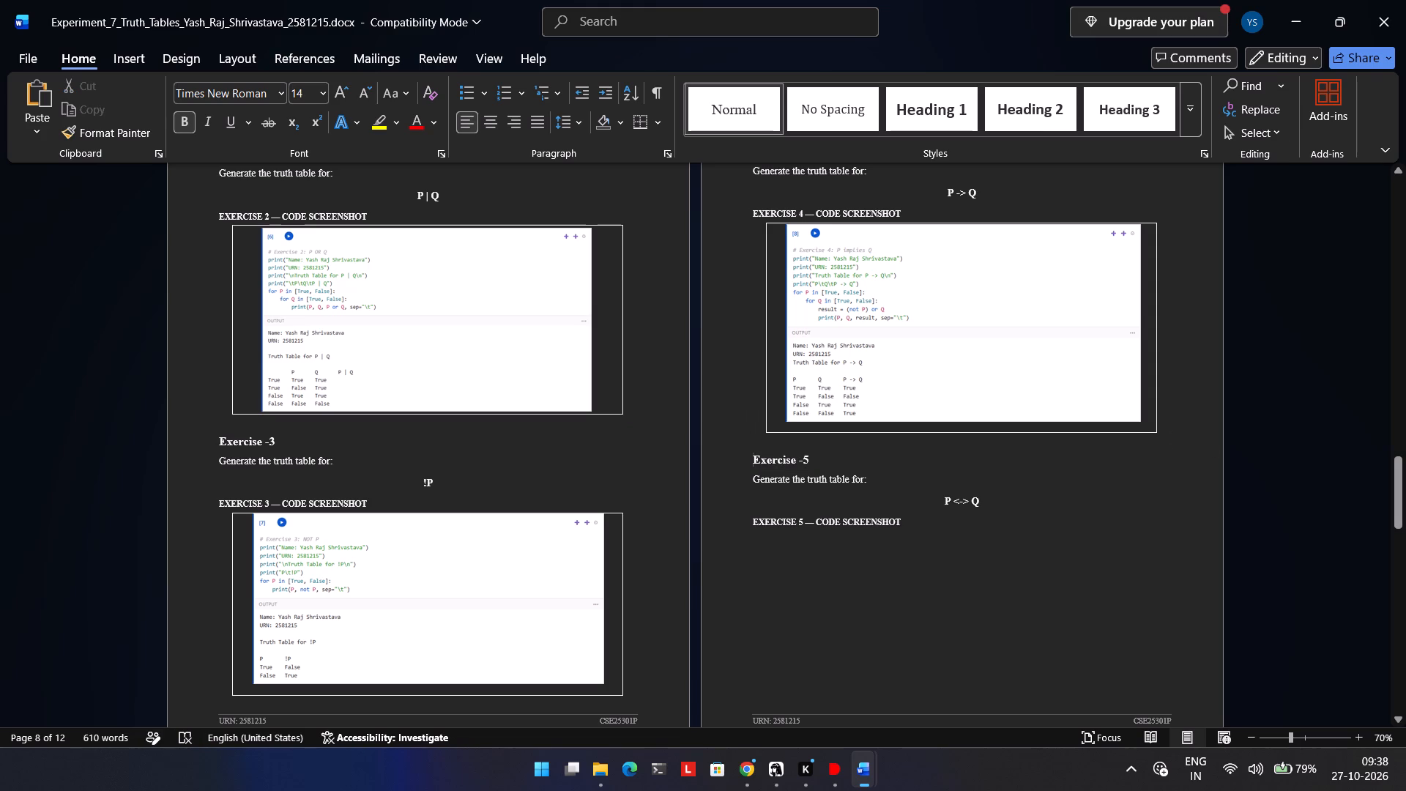
pyautogui.press('Return')
pyautogui.press('Return')
pyautogui.press('Return')
pyautogui.press('Return')
pyautogui.press('Return')
pyautogui.press('Return')
pyautogui.press('Return')
pyautogui.press('Return')
pyautogui.press('Return')
pyautogui.press('Return')
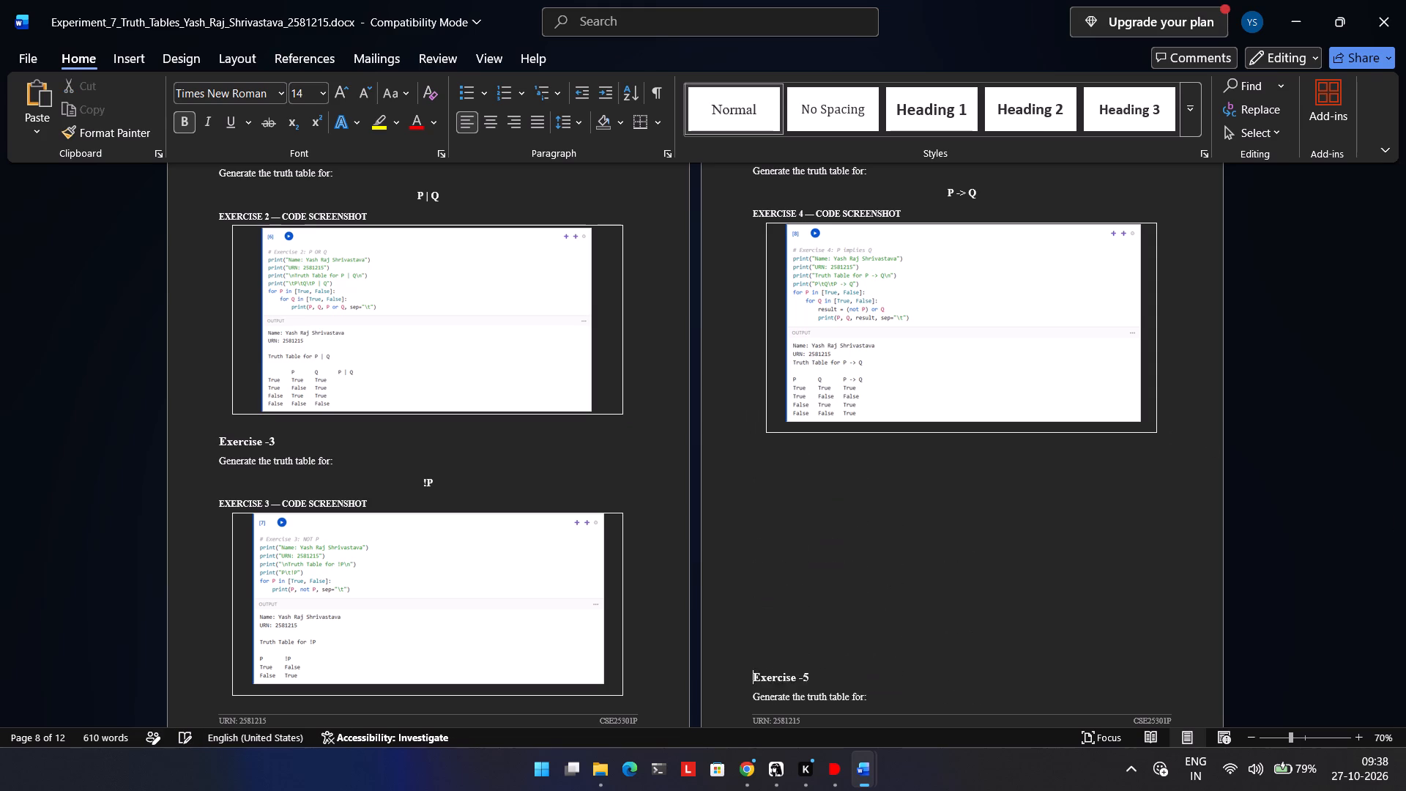
pyautogui.press('Return')
pyautogui.press('Return')
# Reduce the Exercise 6 code screenshot proportionally to about 0.95 times its size.
pyautogui.scroll(-3, 1310, 243)
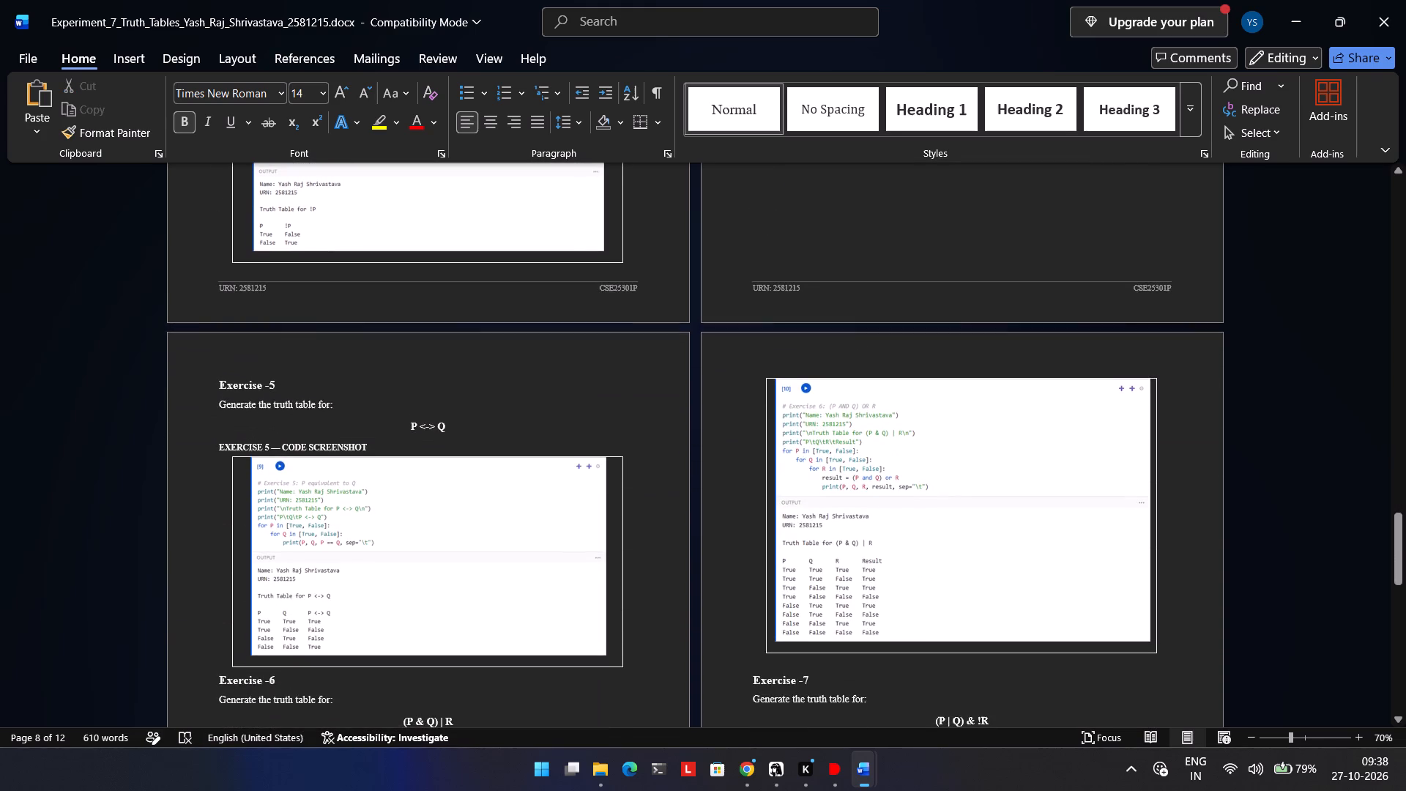
pyautogui.scroll(-4, 1310, 243)
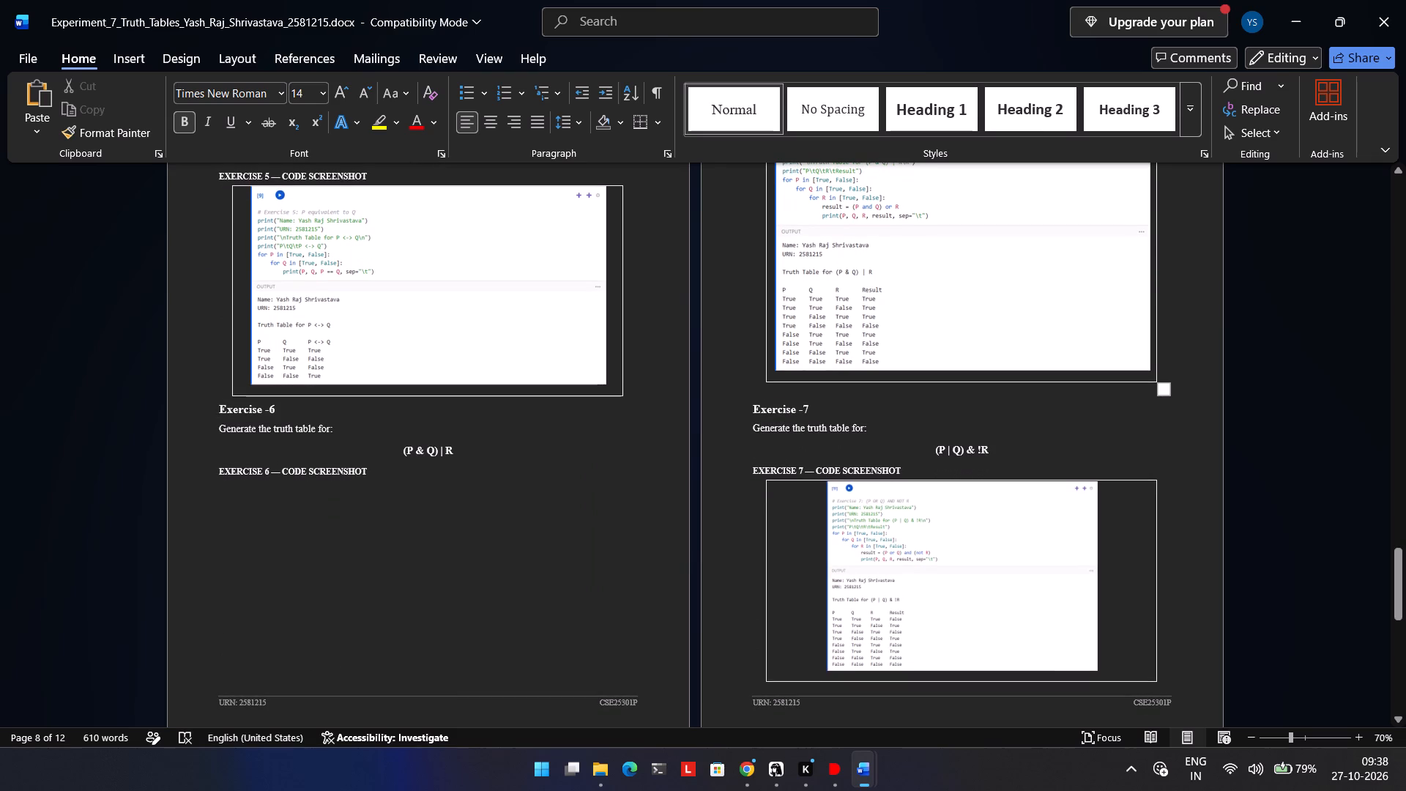
pyautogui.click(888, 335)
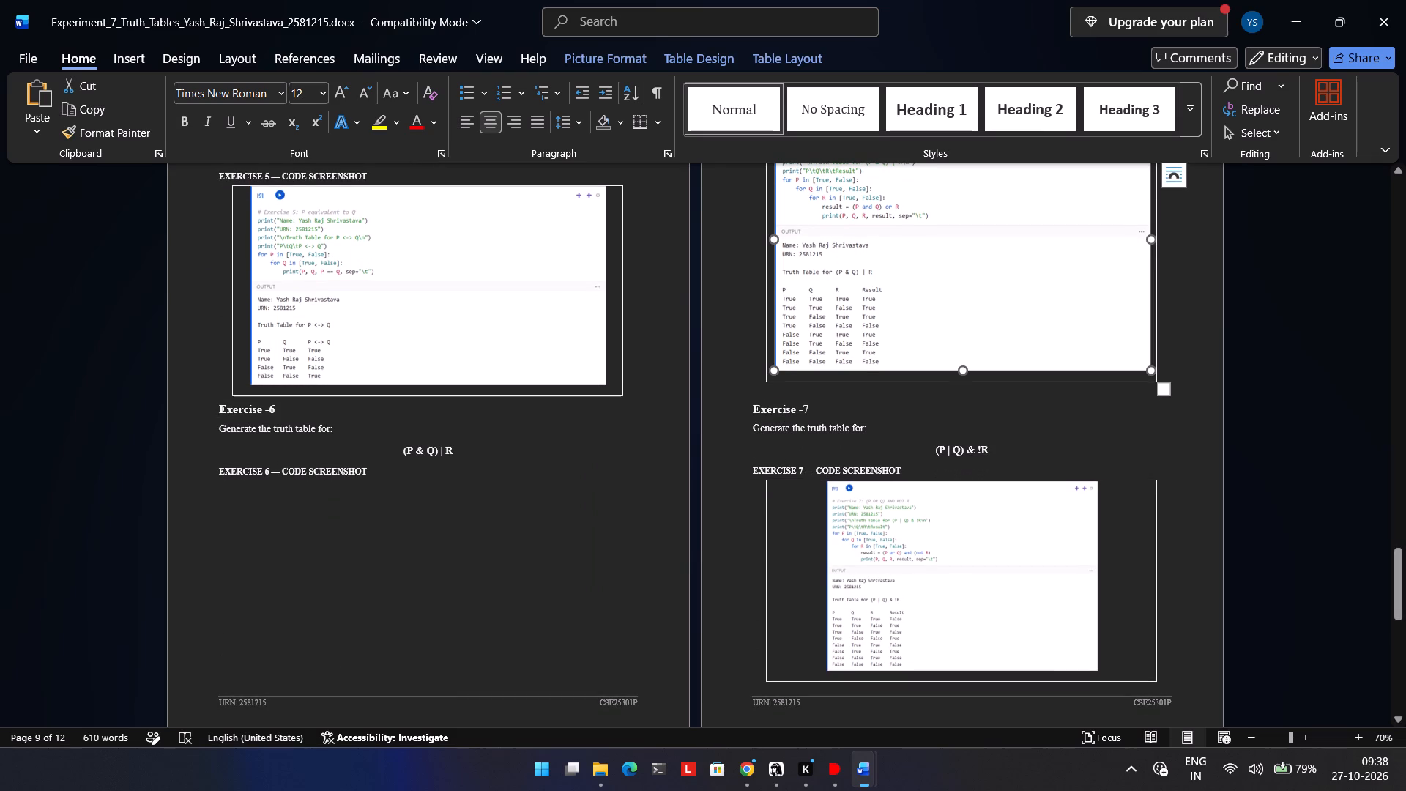
pyautogui.moveTo(1148, 370); pyautogui.dragTo(1130, 354)
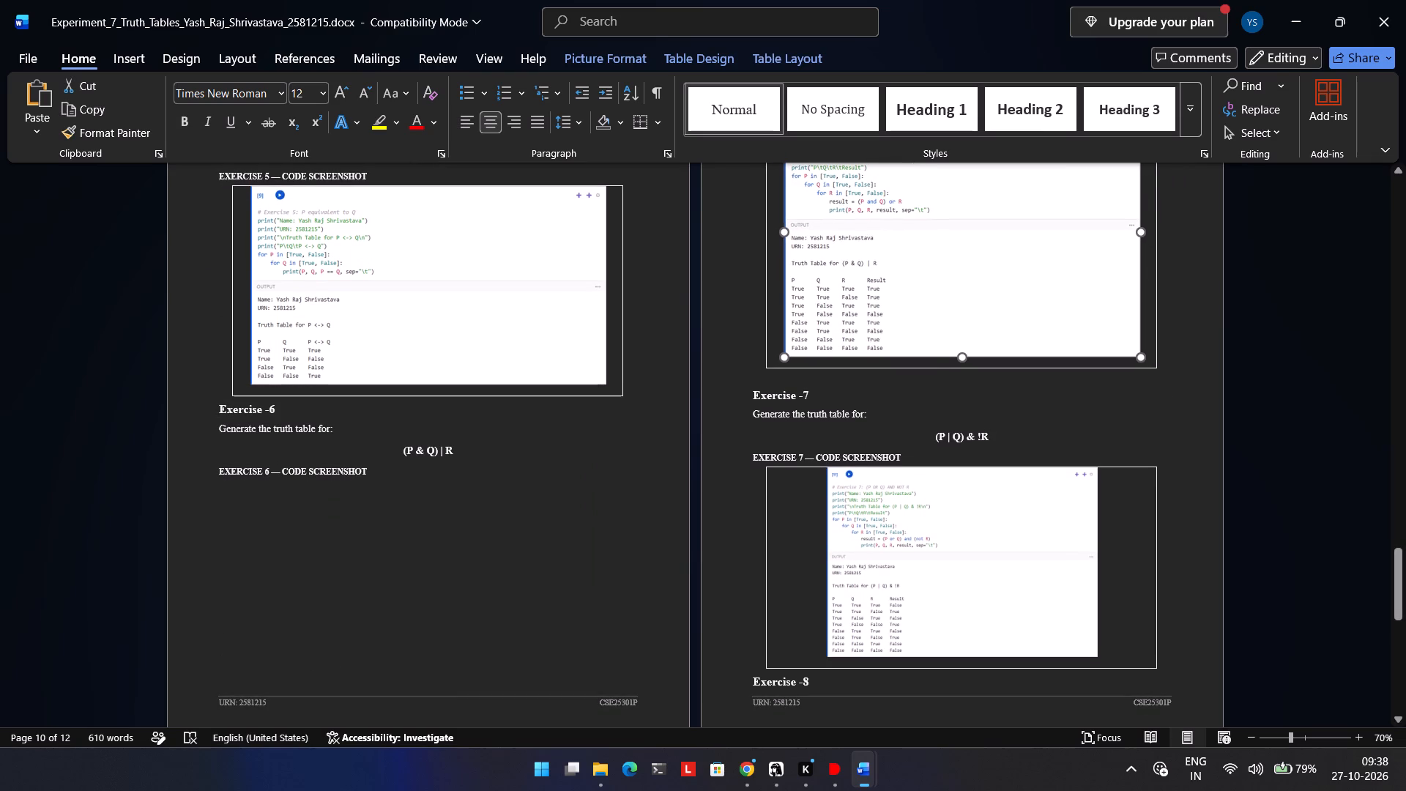
pyautogui.moveTo(1130, 354); pyautogui.dragTo(1129, 354)
pyautogui.scroll(1, 967, 290)
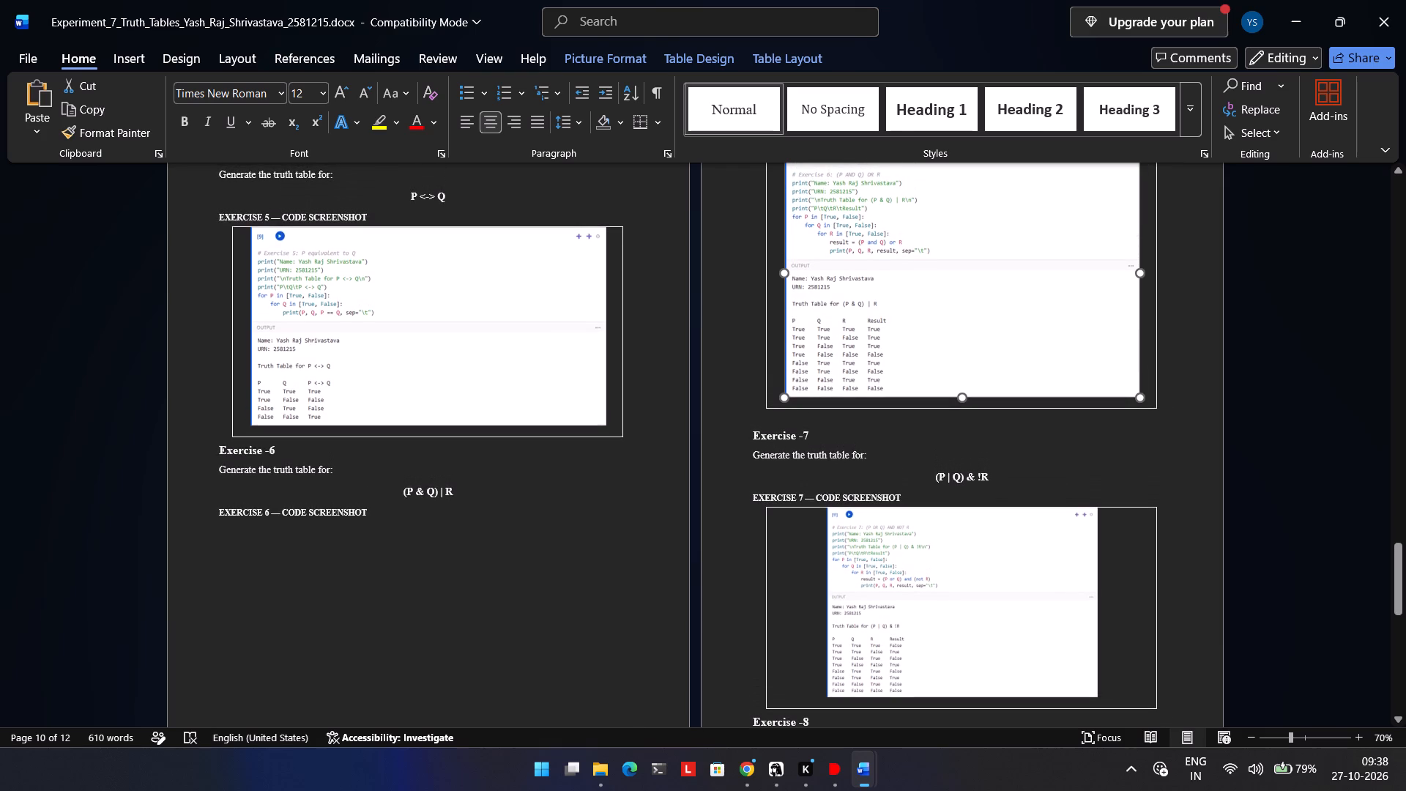
pyautogui.hscroll(1, 459, 447)
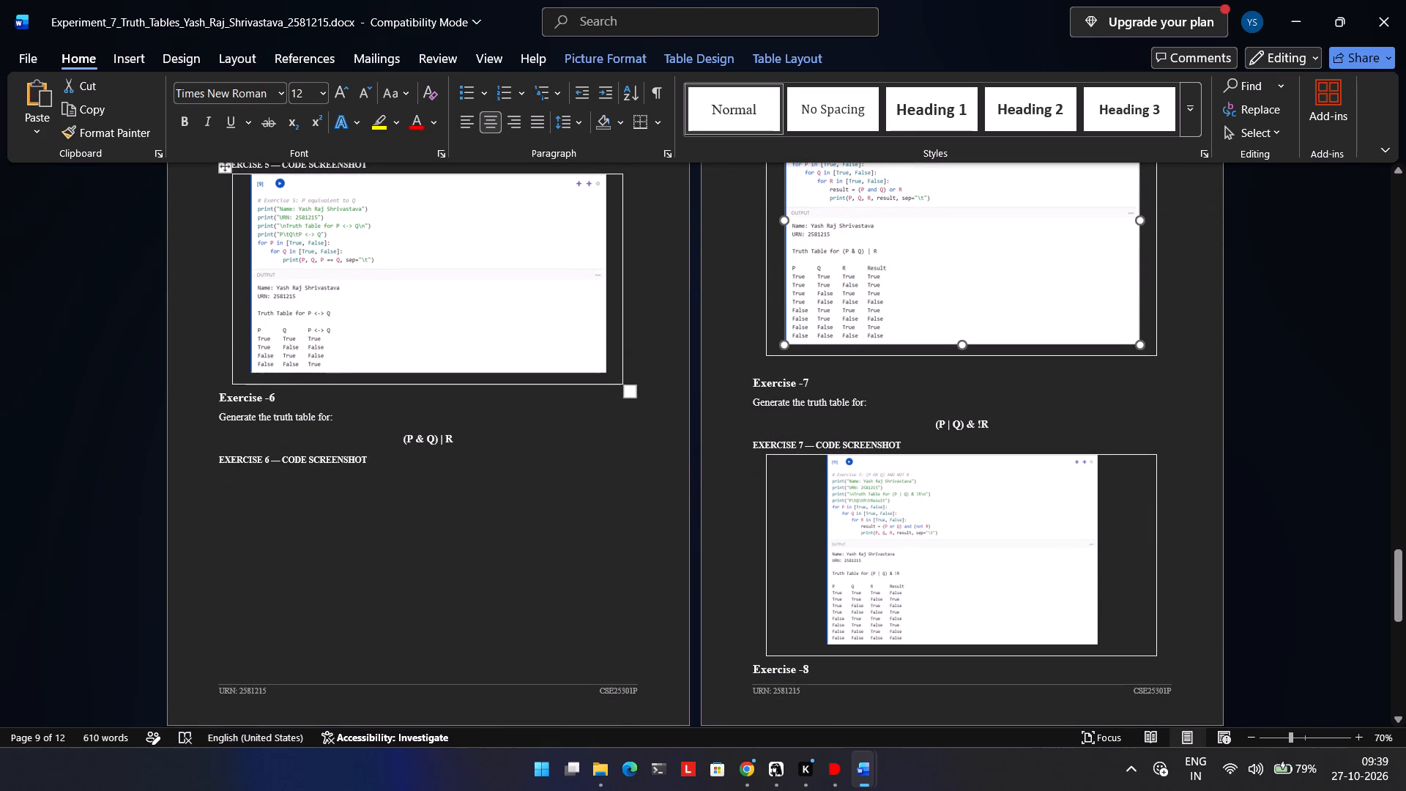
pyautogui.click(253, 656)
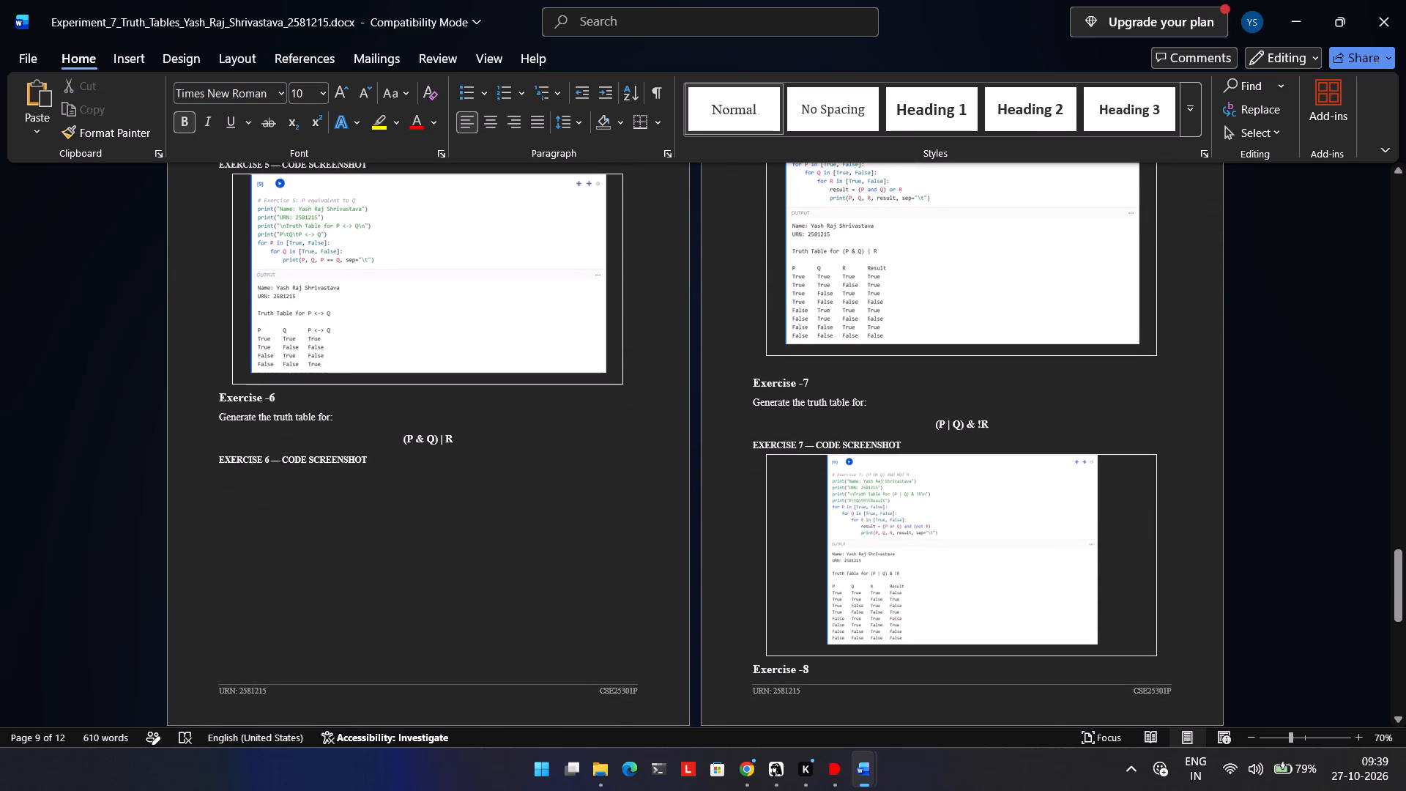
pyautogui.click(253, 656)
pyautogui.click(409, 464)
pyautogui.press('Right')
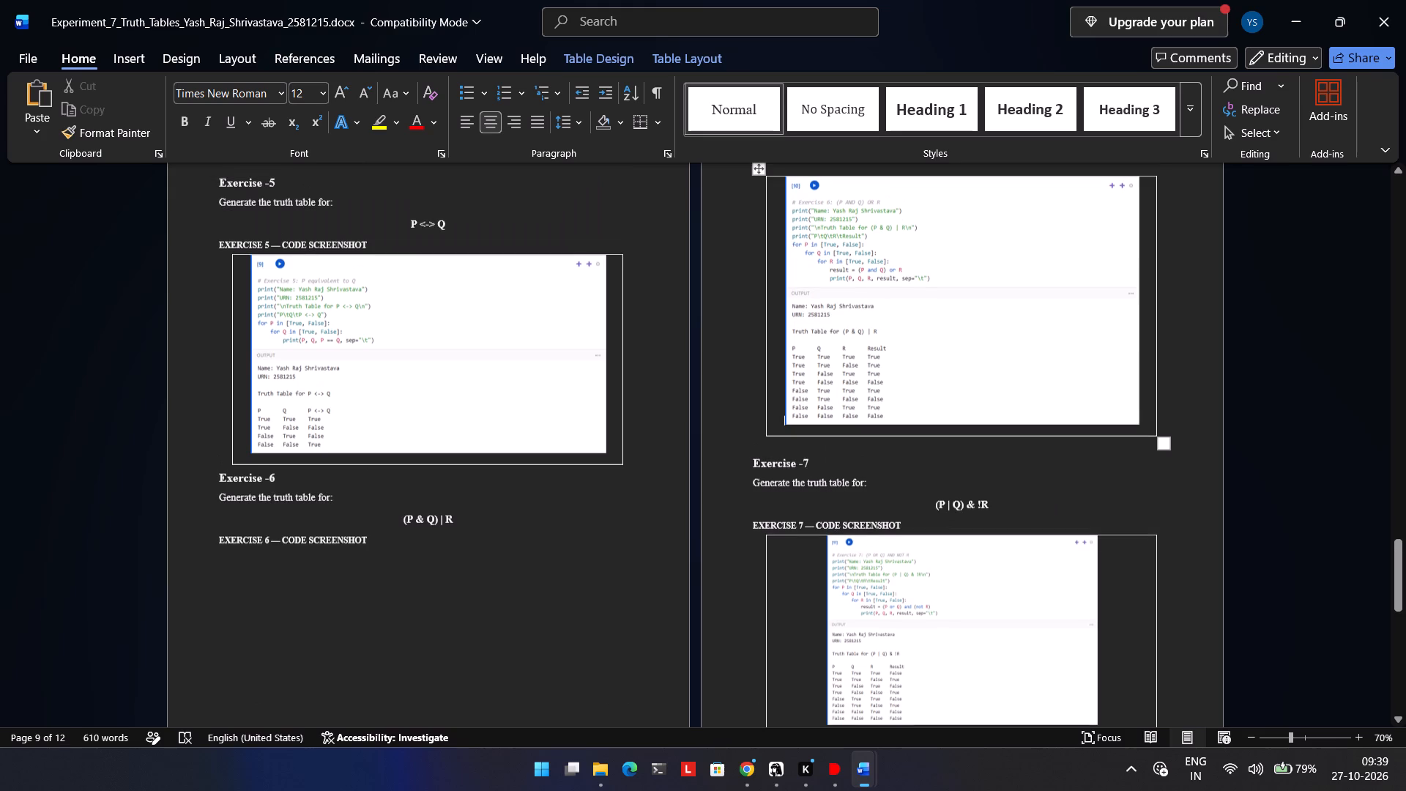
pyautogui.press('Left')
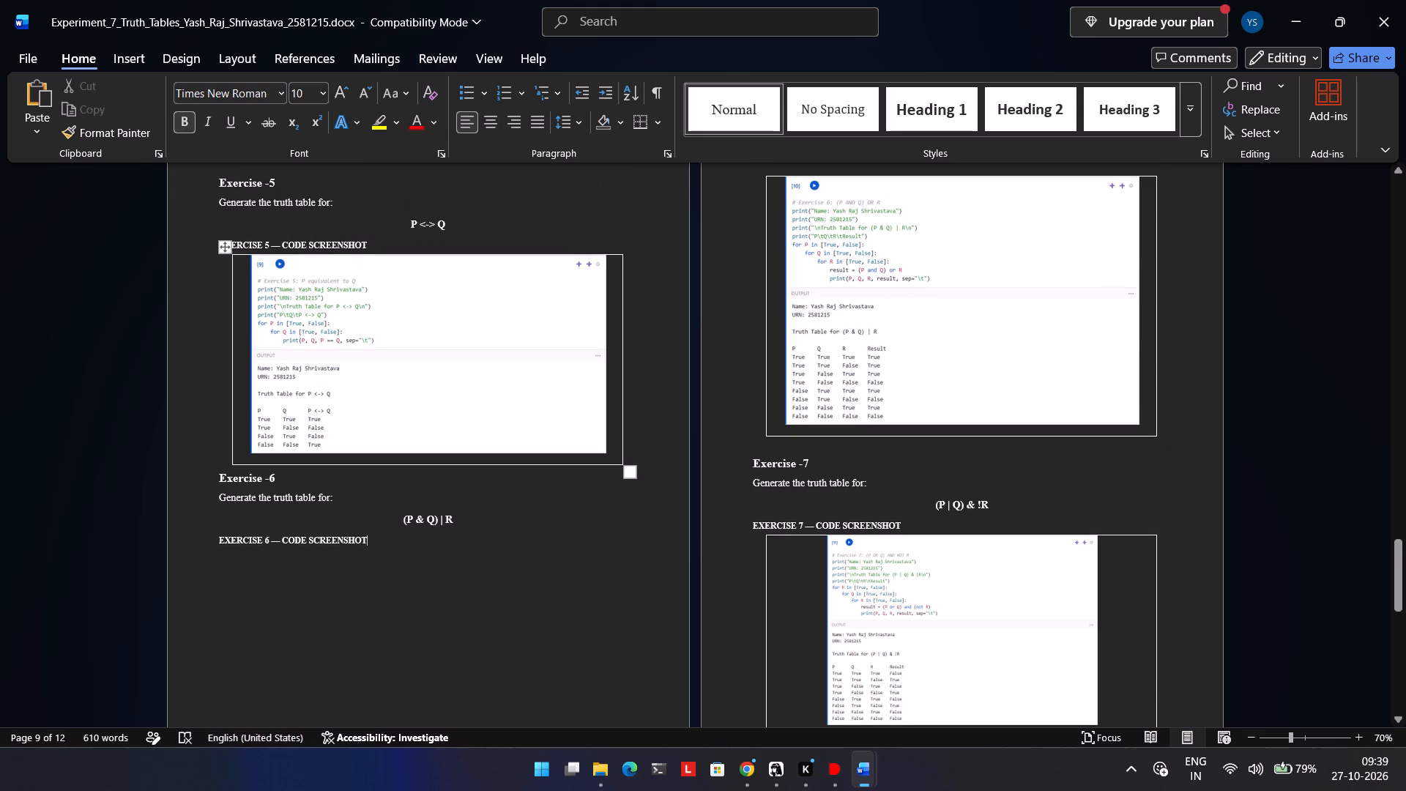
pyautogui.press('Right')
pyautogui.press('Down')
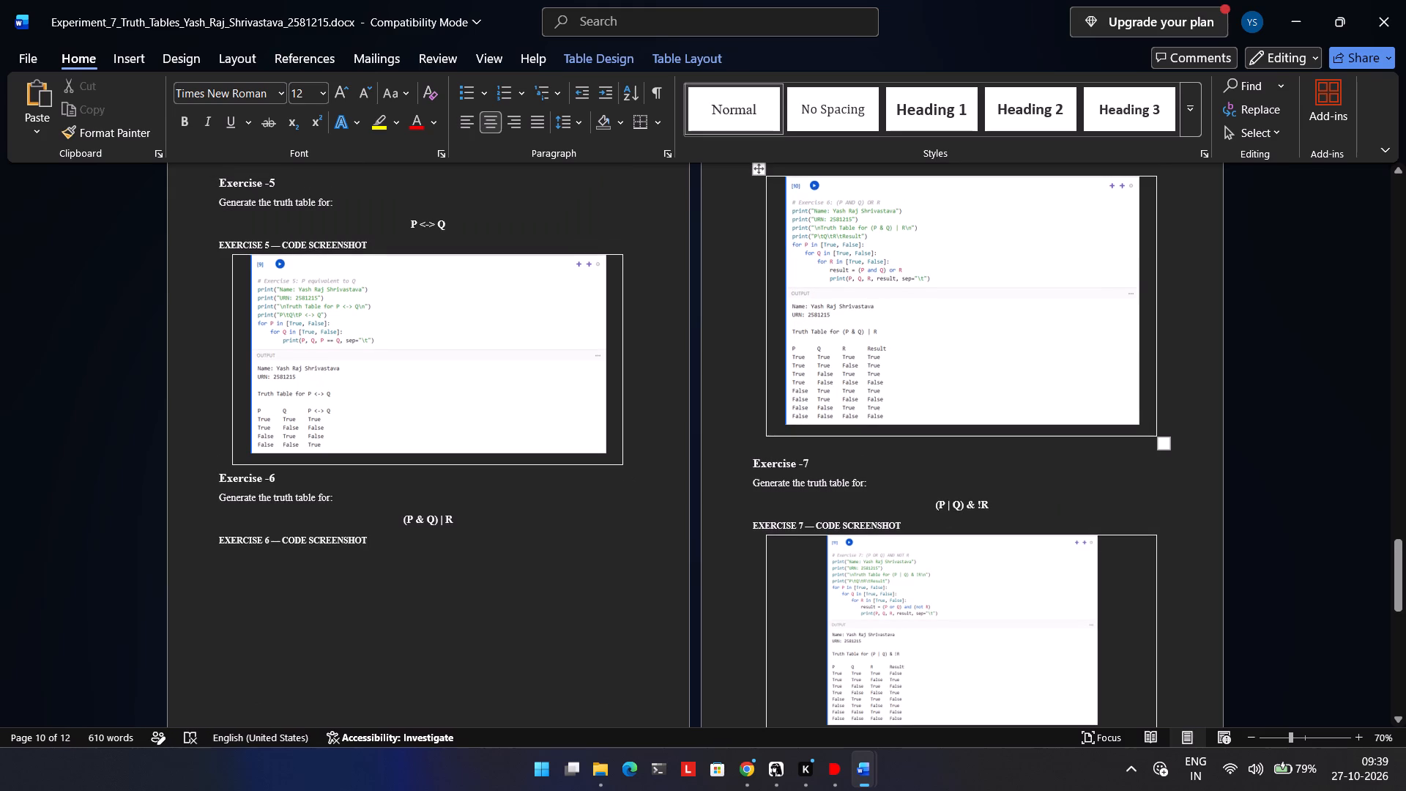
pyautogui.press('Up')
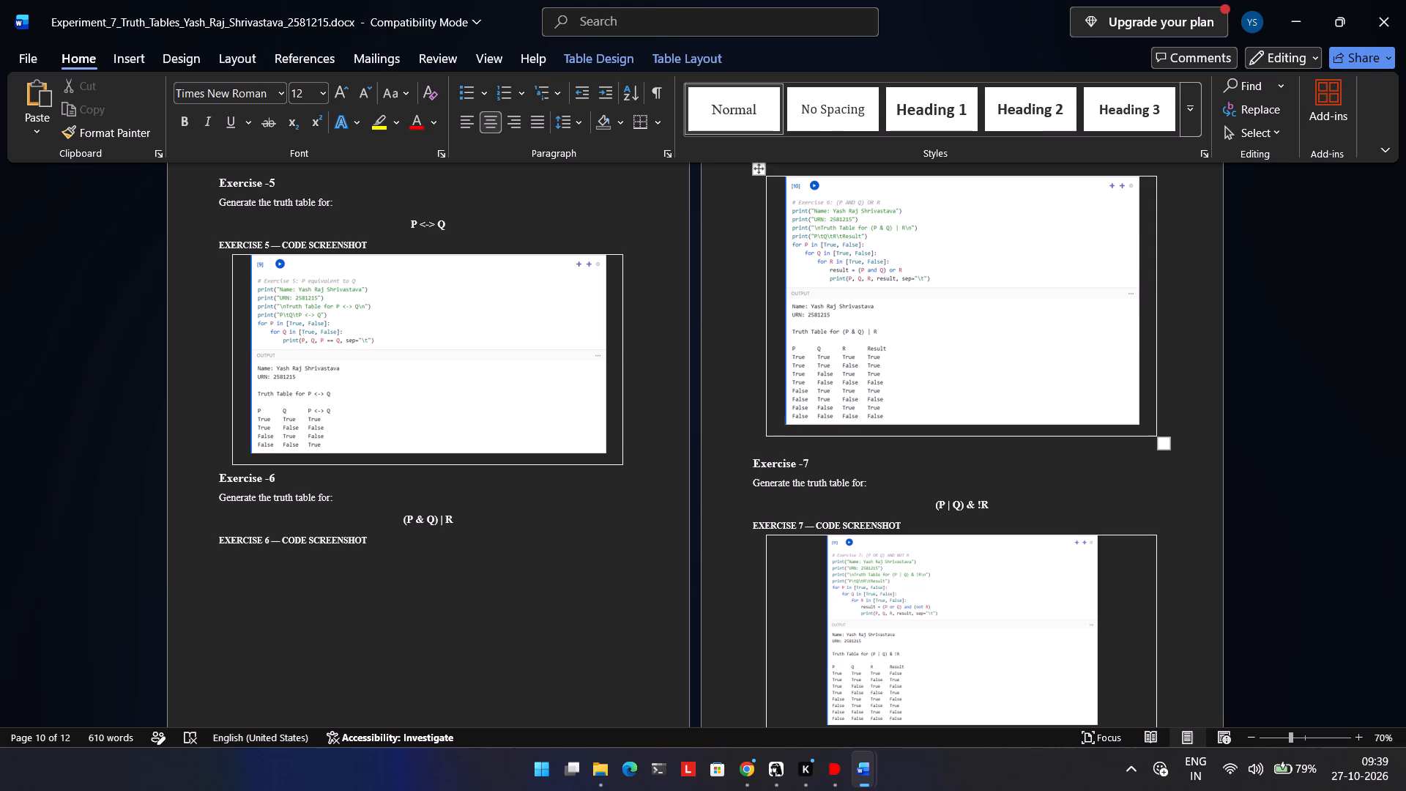
# Reduce the Exercise 6 code screenshot to about 0.9 times its width and 0.8 times its height to fit below its heading on the same page.
pyautogui.click(940, 365)
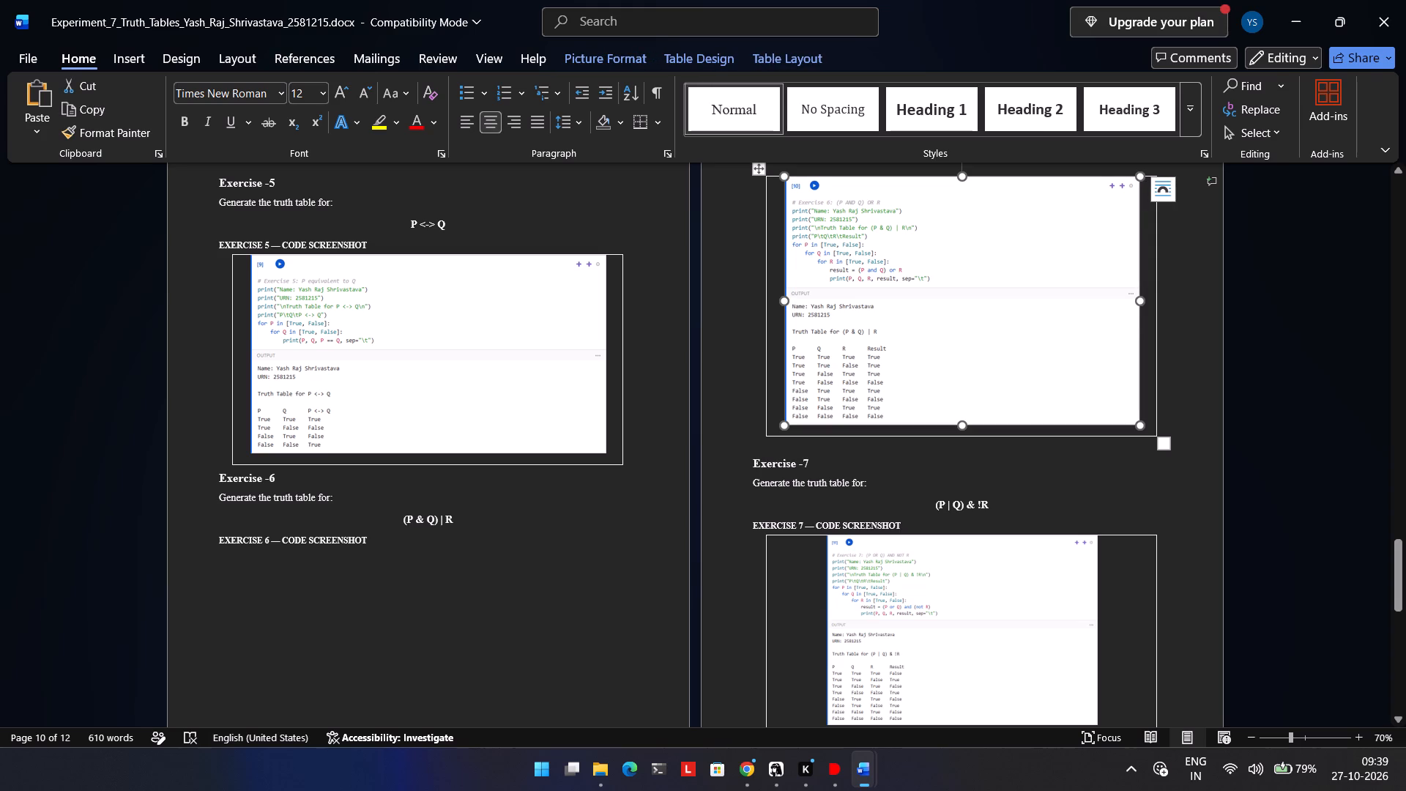
pyautogui.moveTo(961, 426); pyautogui.dragTo(961, 398)
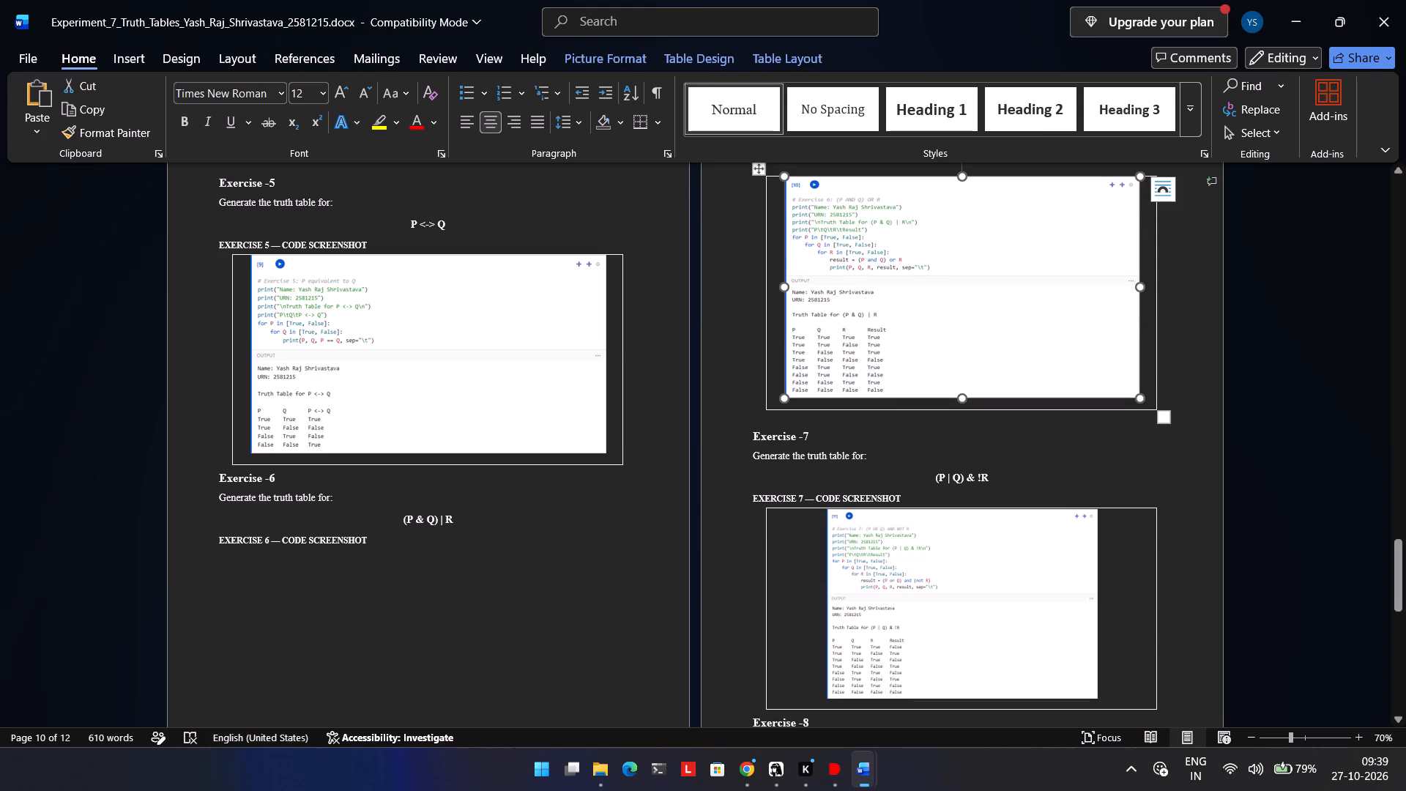
pyautogui.moveTo(1139, 393); pyautogui.dragTo(1132, 392)
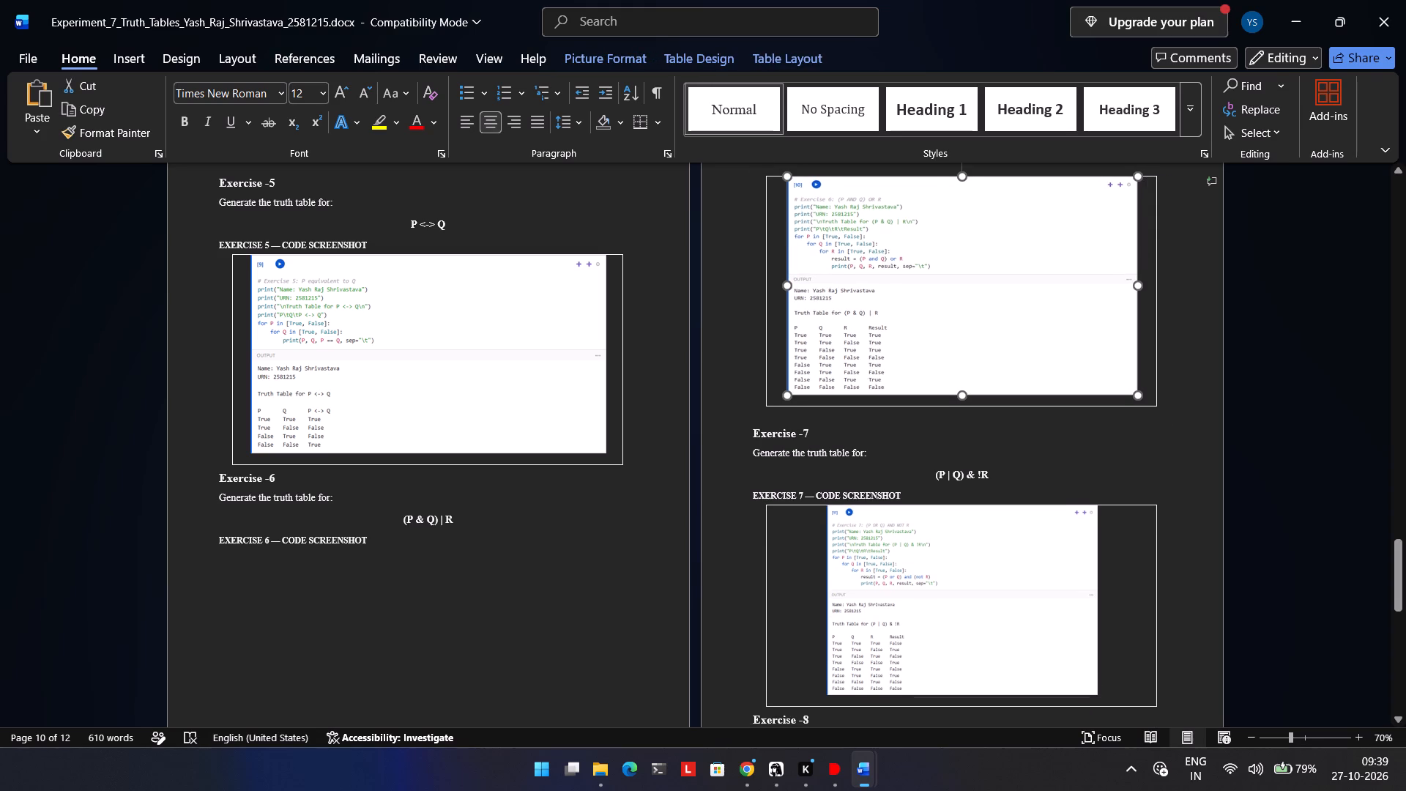
pyautogui.moveTo(1132, 392); pyautogui.dragTo(1024, 327)
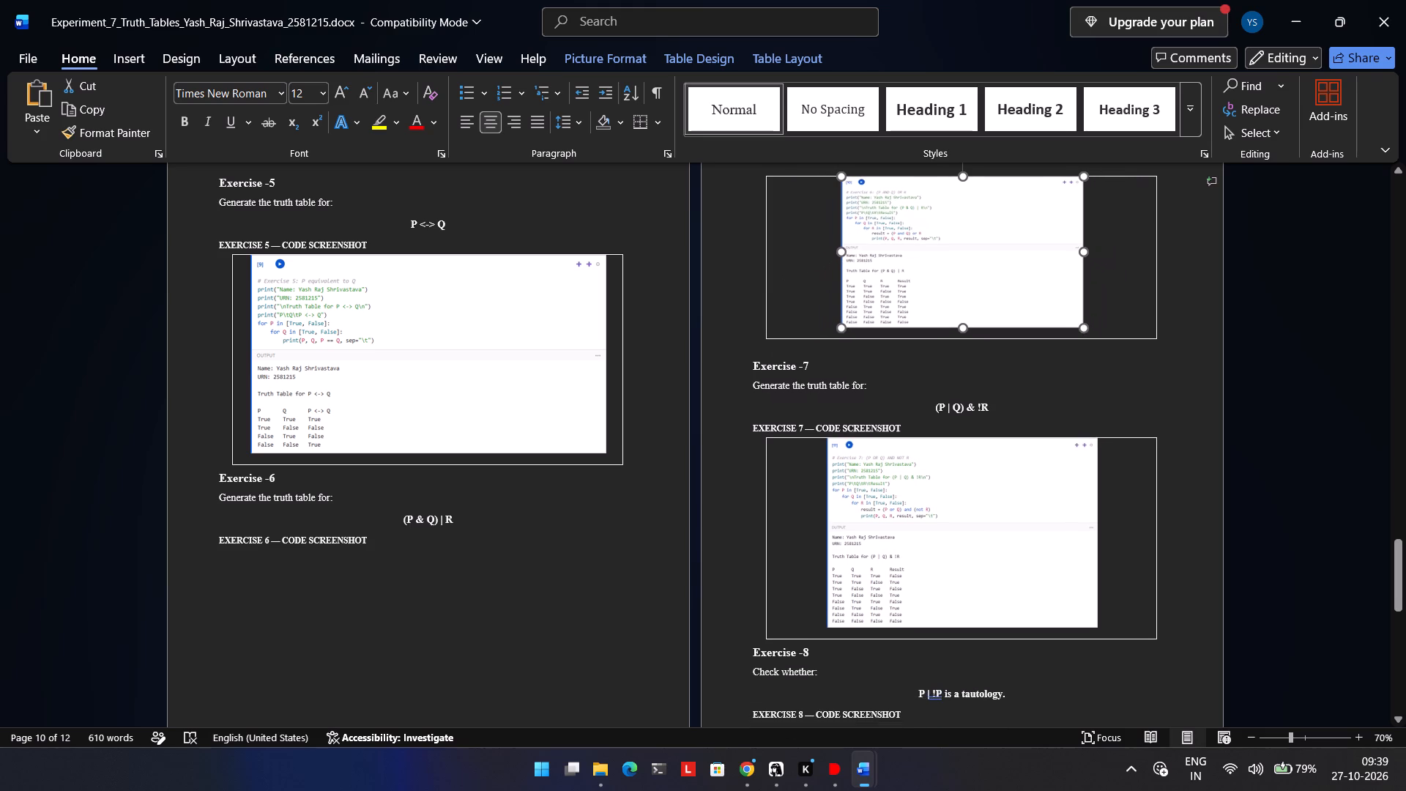
pyautogui.moveTo(1024, 327); pyautogui.dragTo(1097, 364)
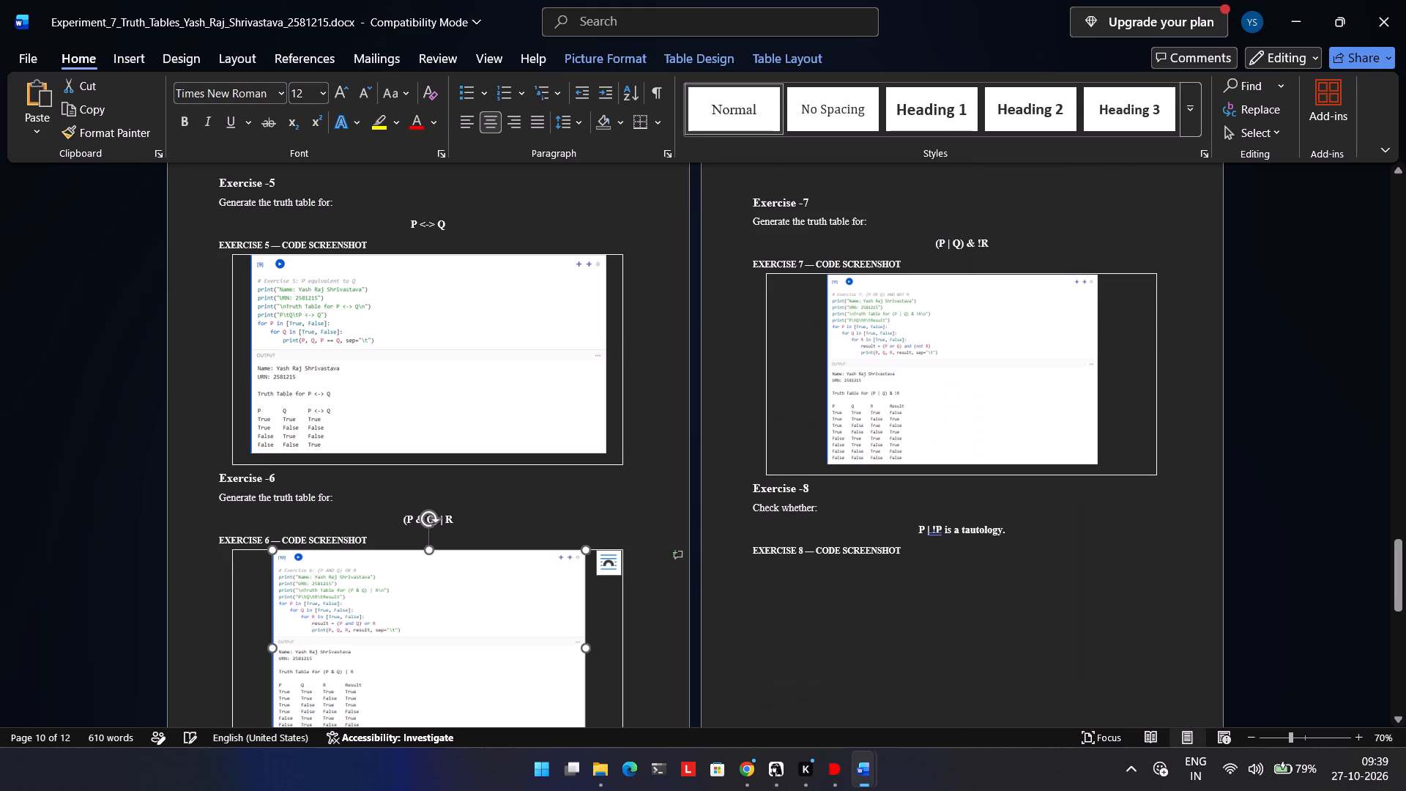
pyautogui.scroll(-2, 1024, 471)
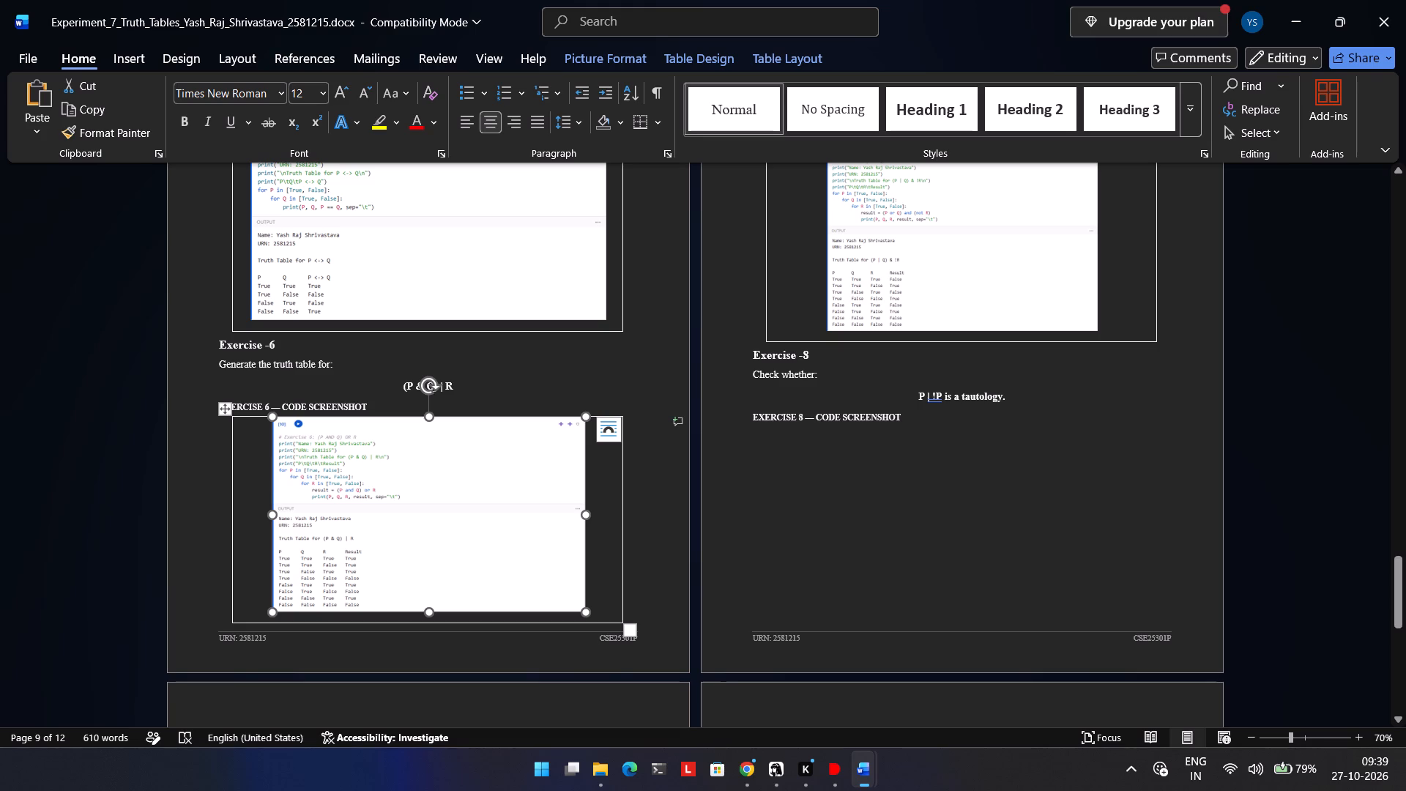
pyautogui.moveTo(585, 611); pyautogui.dragTo(583, 615)
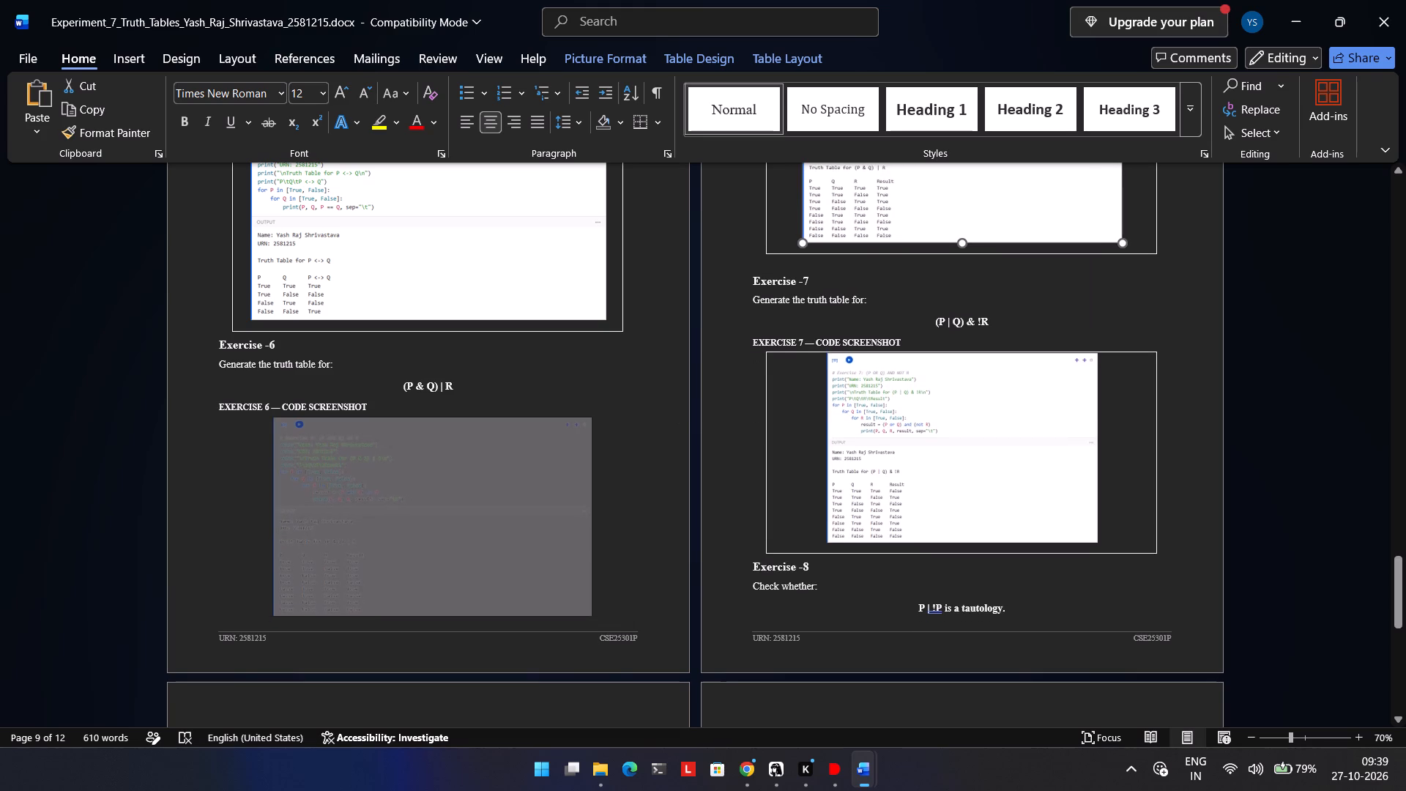
pyautogui.moveTo(583, 615); pyautogui.dragTo(576, 614)
# Reduce the Exercise 5 code screenshot proportionally to about 0.93 times its size.
pyautogui.scroll(3, 402, 335)
pyautogui.click(494, 382)
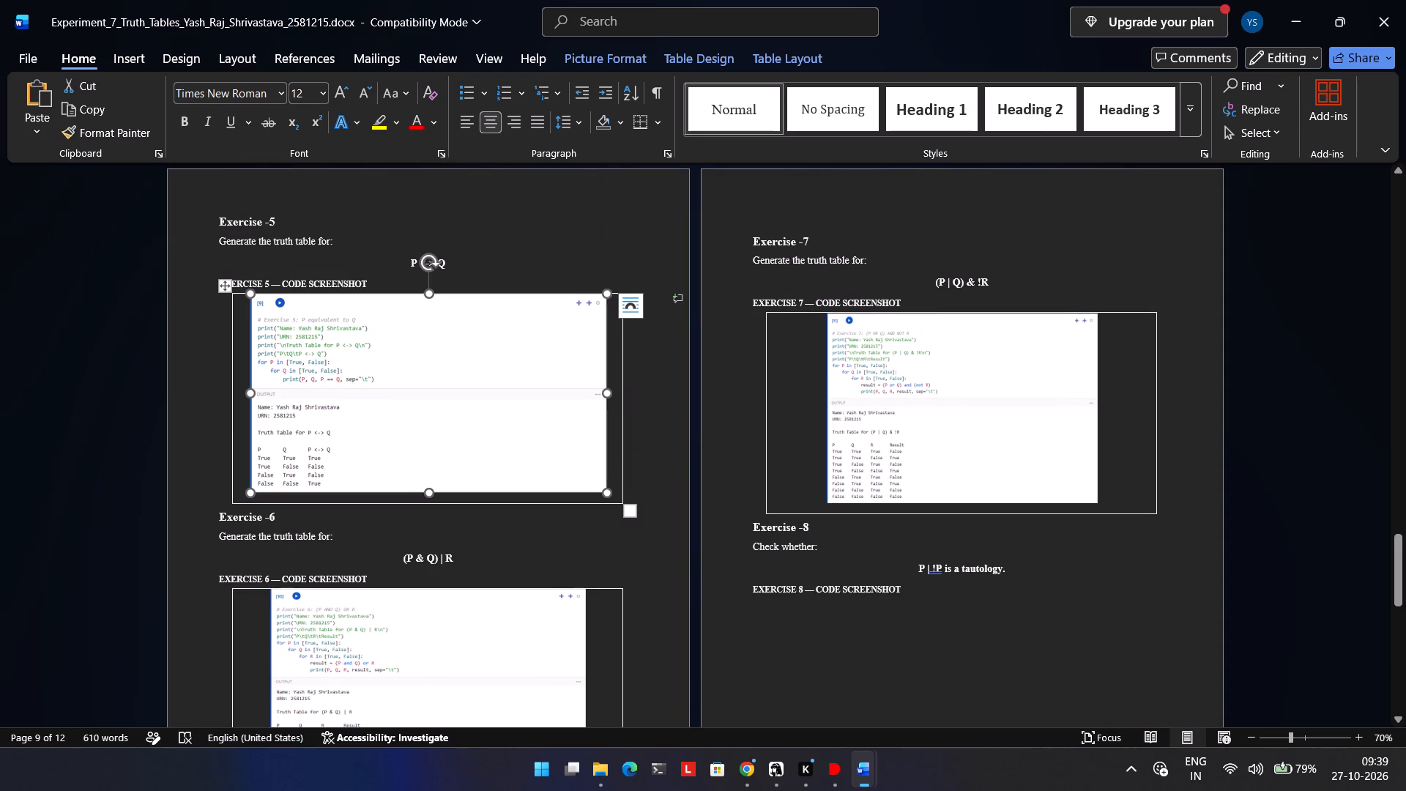
pyautogui.moveTo(610, 498); pyautogui.dragTo(599, 491)
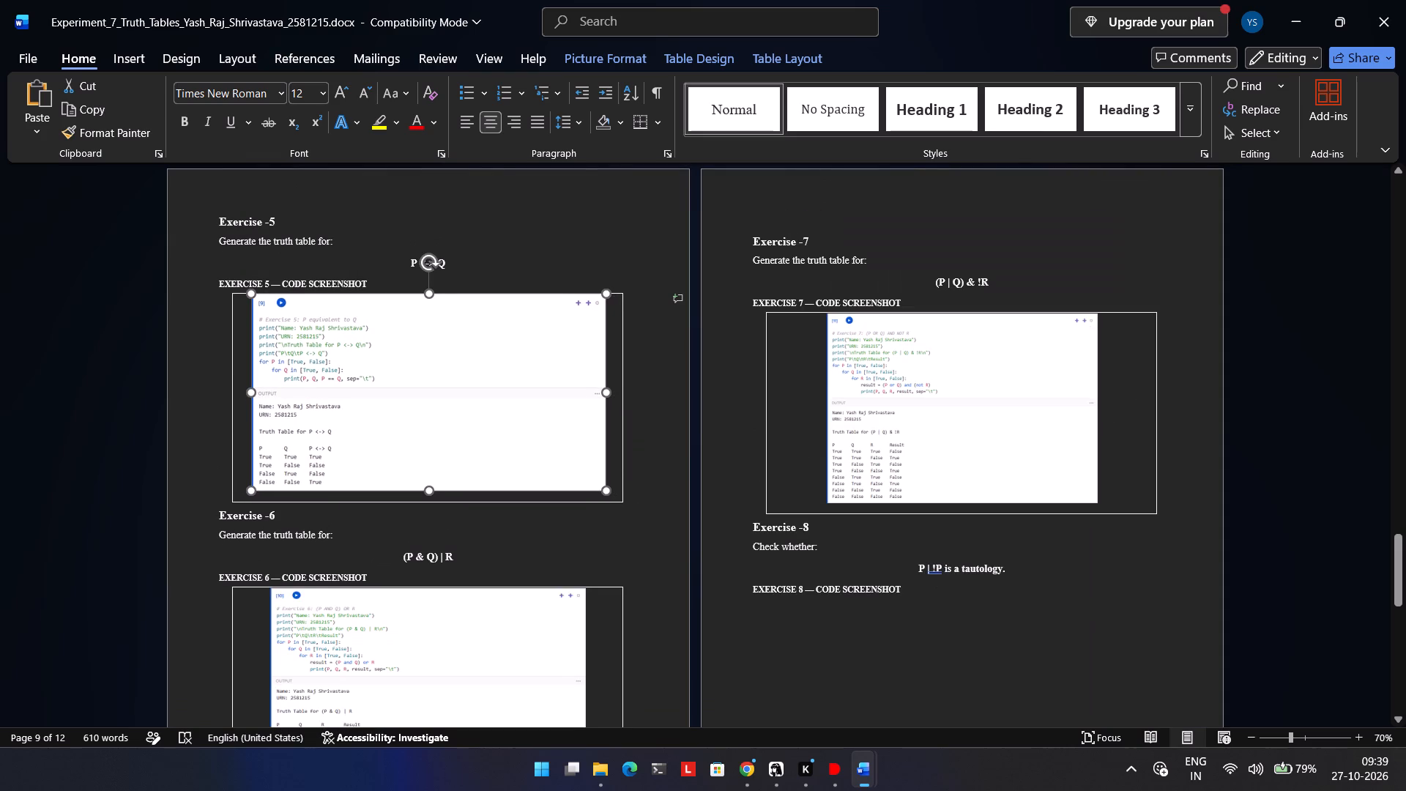
pyautogui.moveTo(599, 491); pyautogui.dragTo(579, 477)
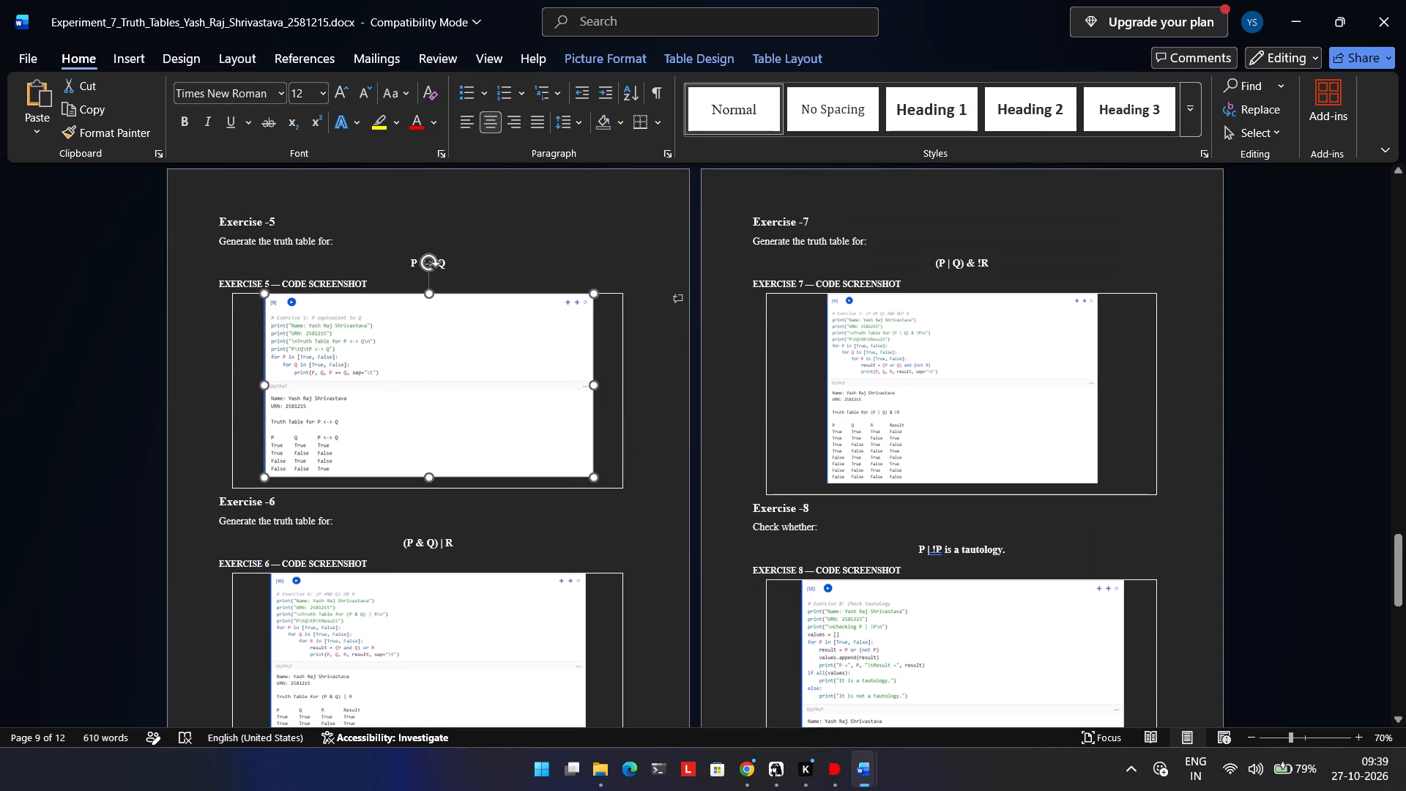
pyautogui.moveTo(579, 477); pyautogui.dragTo(580, 476)
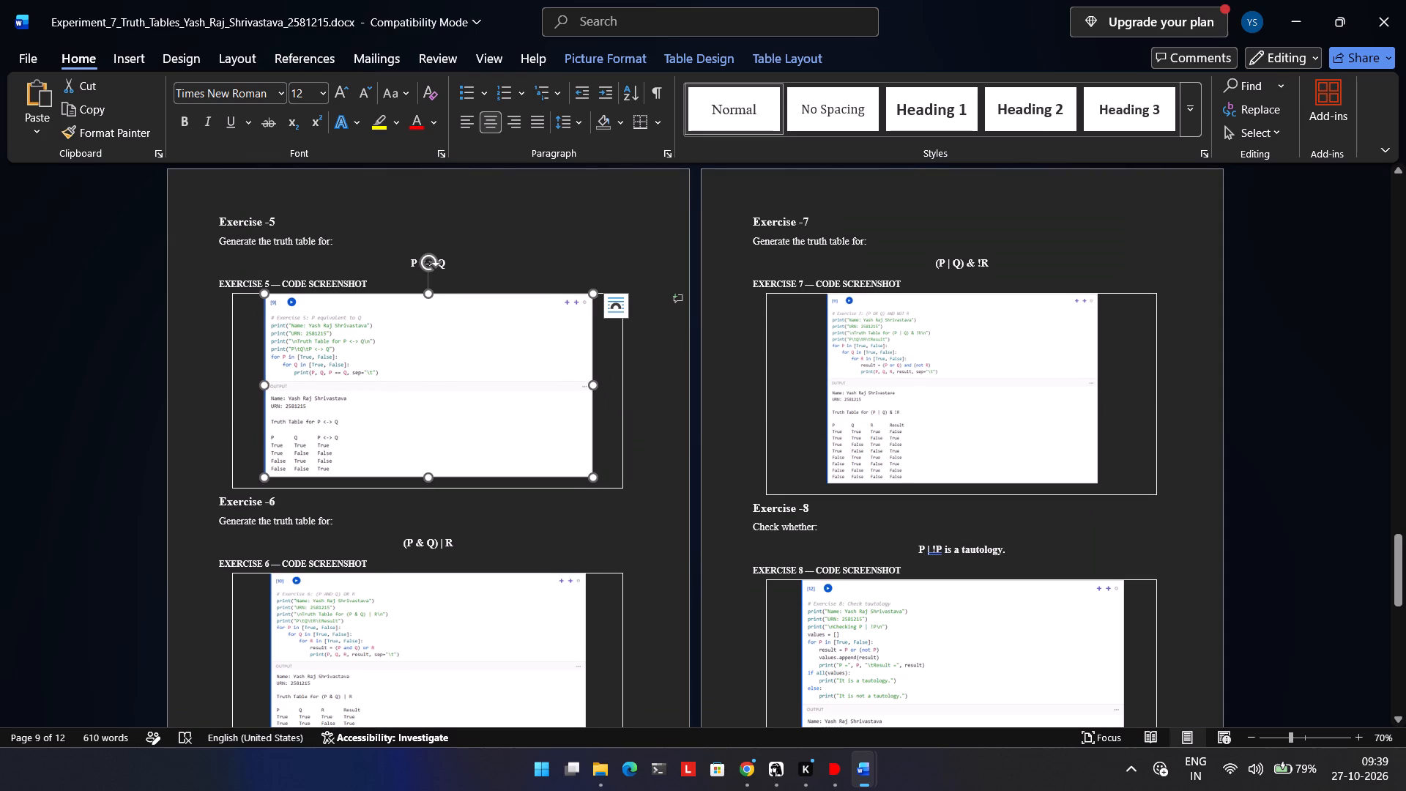
# Review the page layout of Exercises 1 to 10, checking whether each code screenshot sits on the same page as its heading.
pyautogui.keyDown('ctrl'); pyautogui.scroll(2, 480, 450); pyautogui.keyUp('ctrl')
pyautogui.hscroll(1, 648, 432)
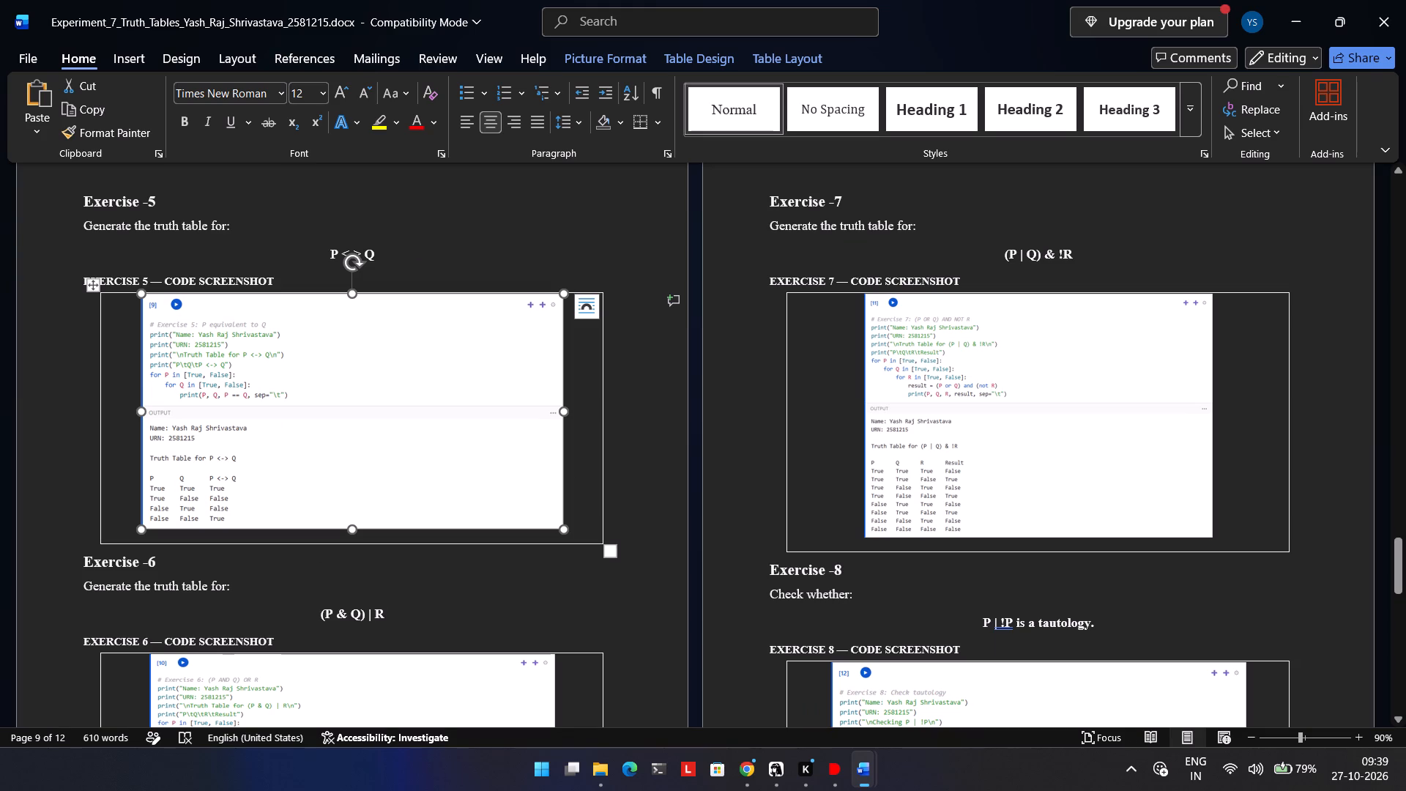
pyautogui.hscroll(1, 648, 432)
pyautogui.scroll(-2, 648, 432)
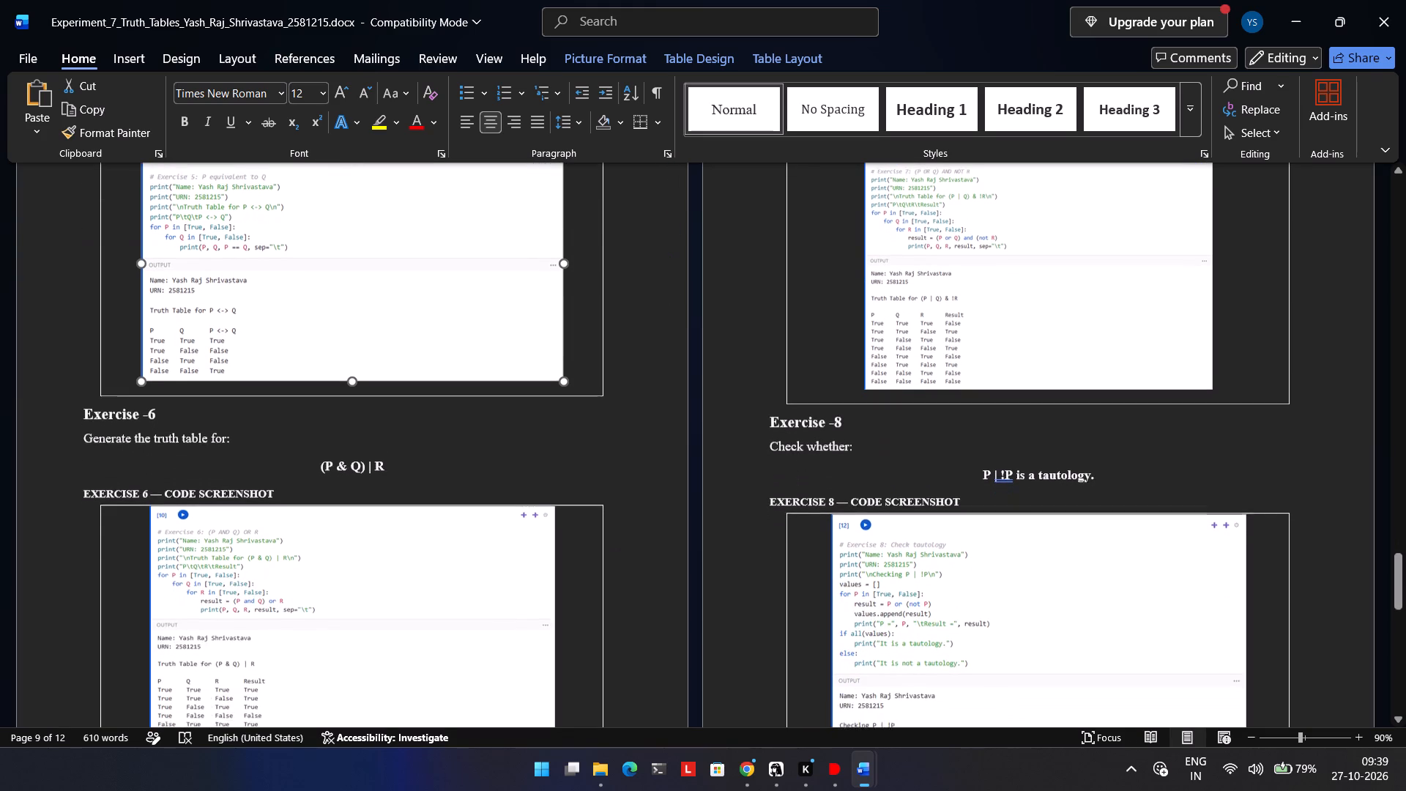
pyautogui.scroll(-1, 648, 432)
pyautogui.scroll(1, 648, 432)
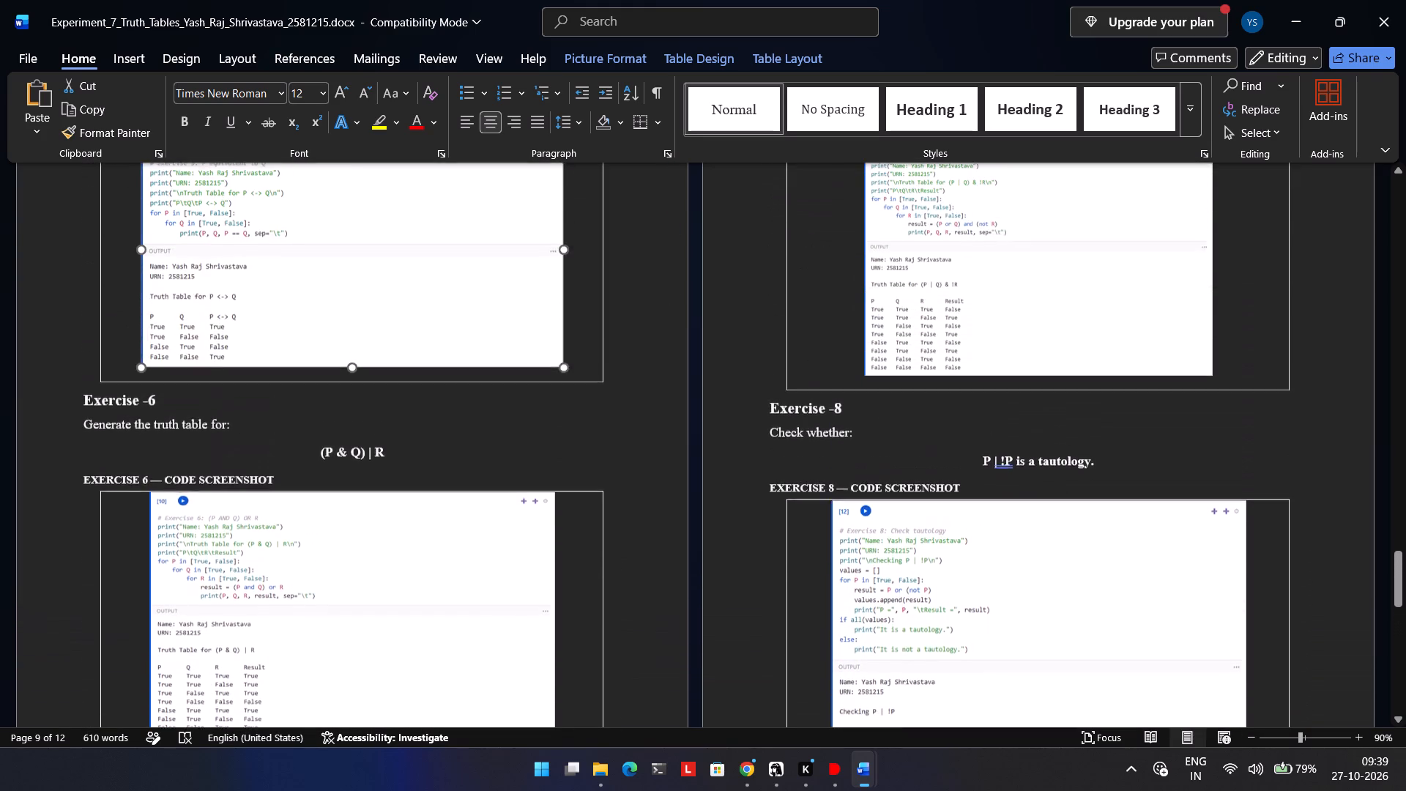
pyautogui.scroll(1, 648, 432)
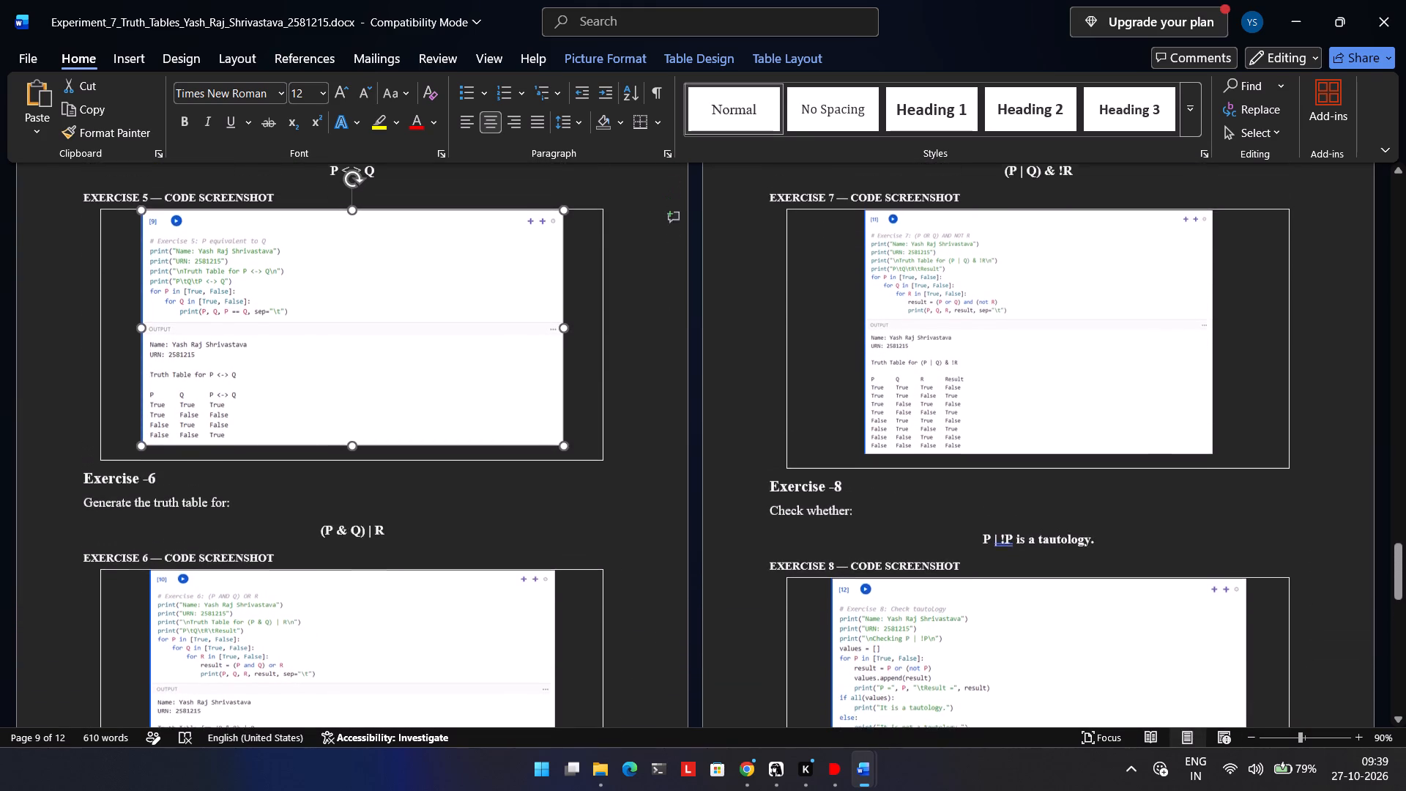
pyautogui.scroll(4, 648, 432)
pyautogui.scroll(-1, 648, 432)
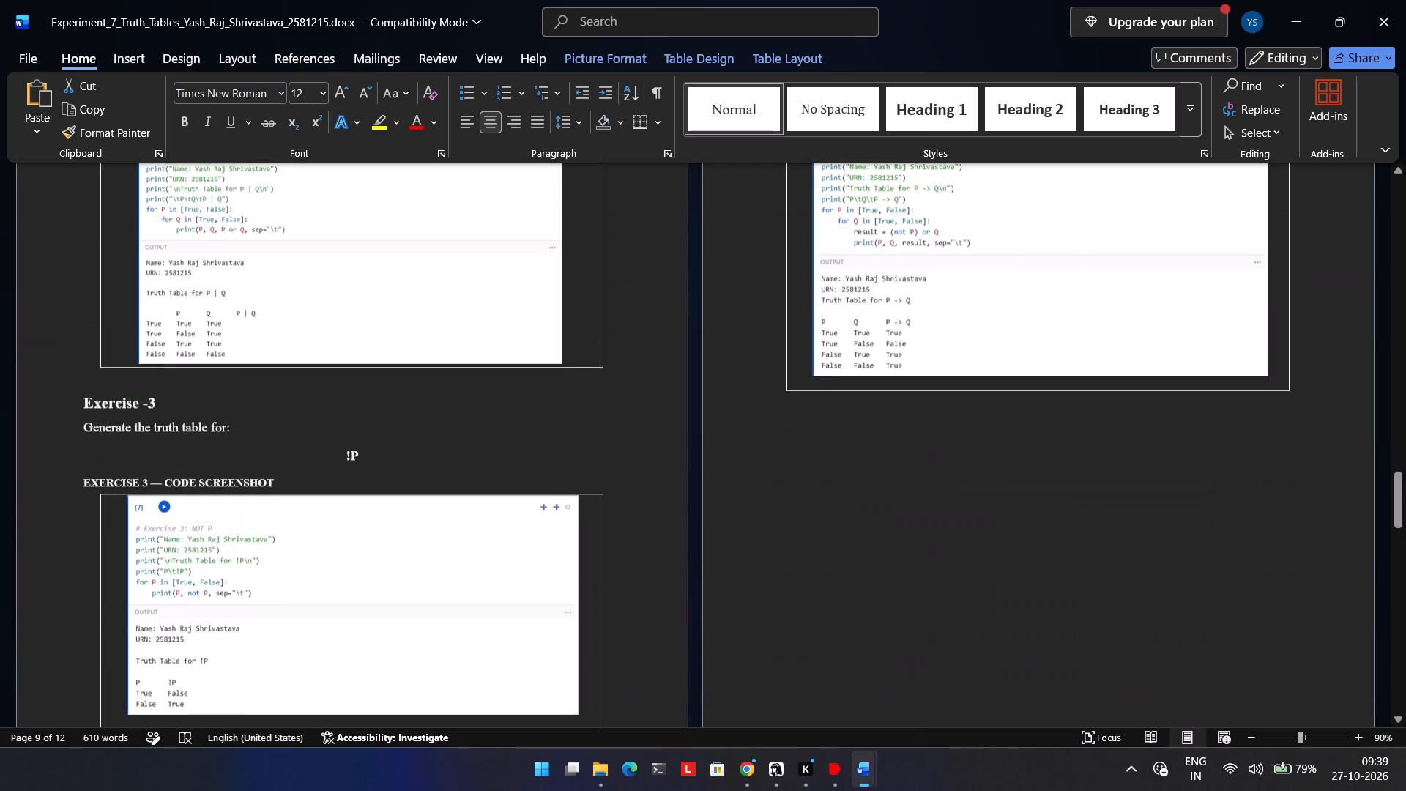
pyautogui.scroll(-1, 648, 432)
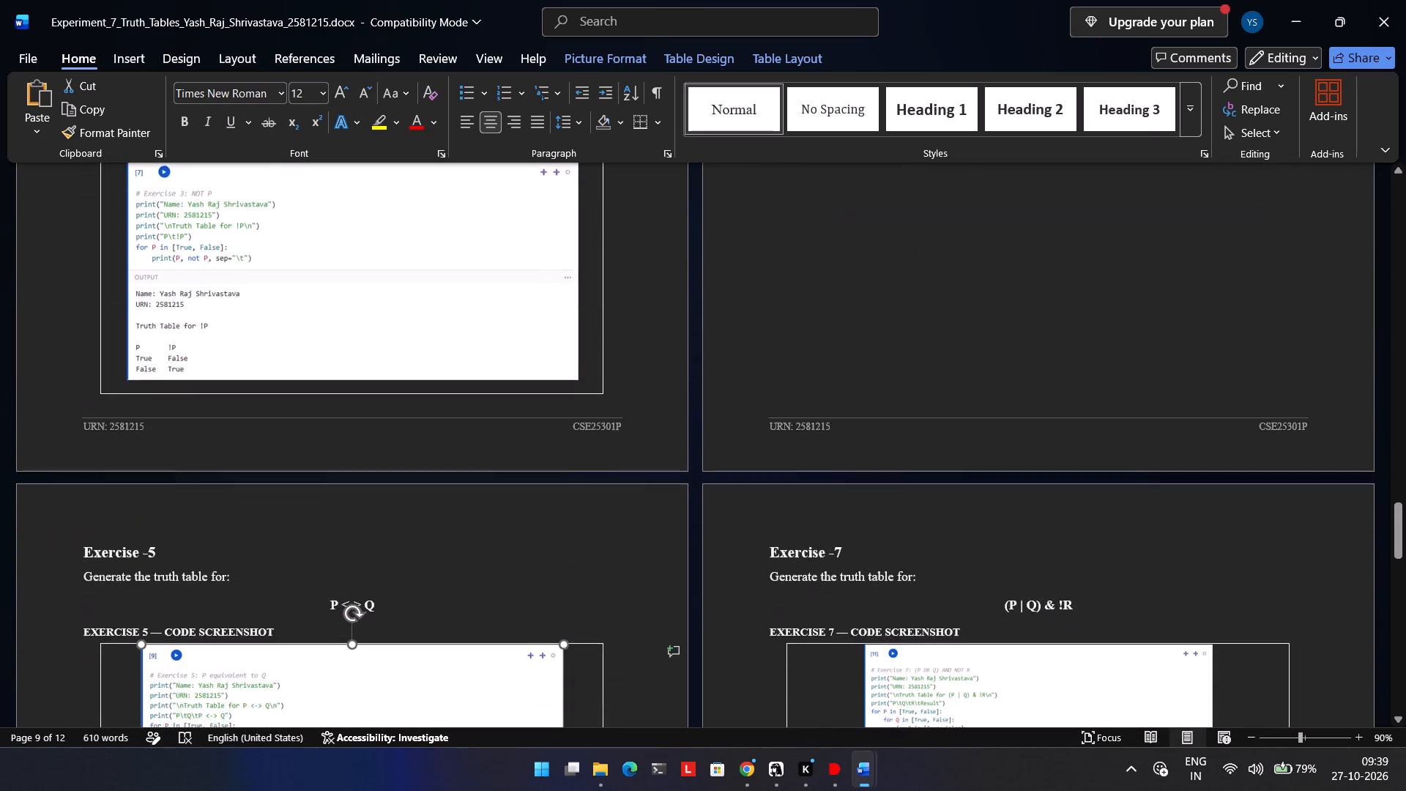
pyautogui.scroll(-5, 648, 432)
pyautogui.scroll(1, 648, 432)
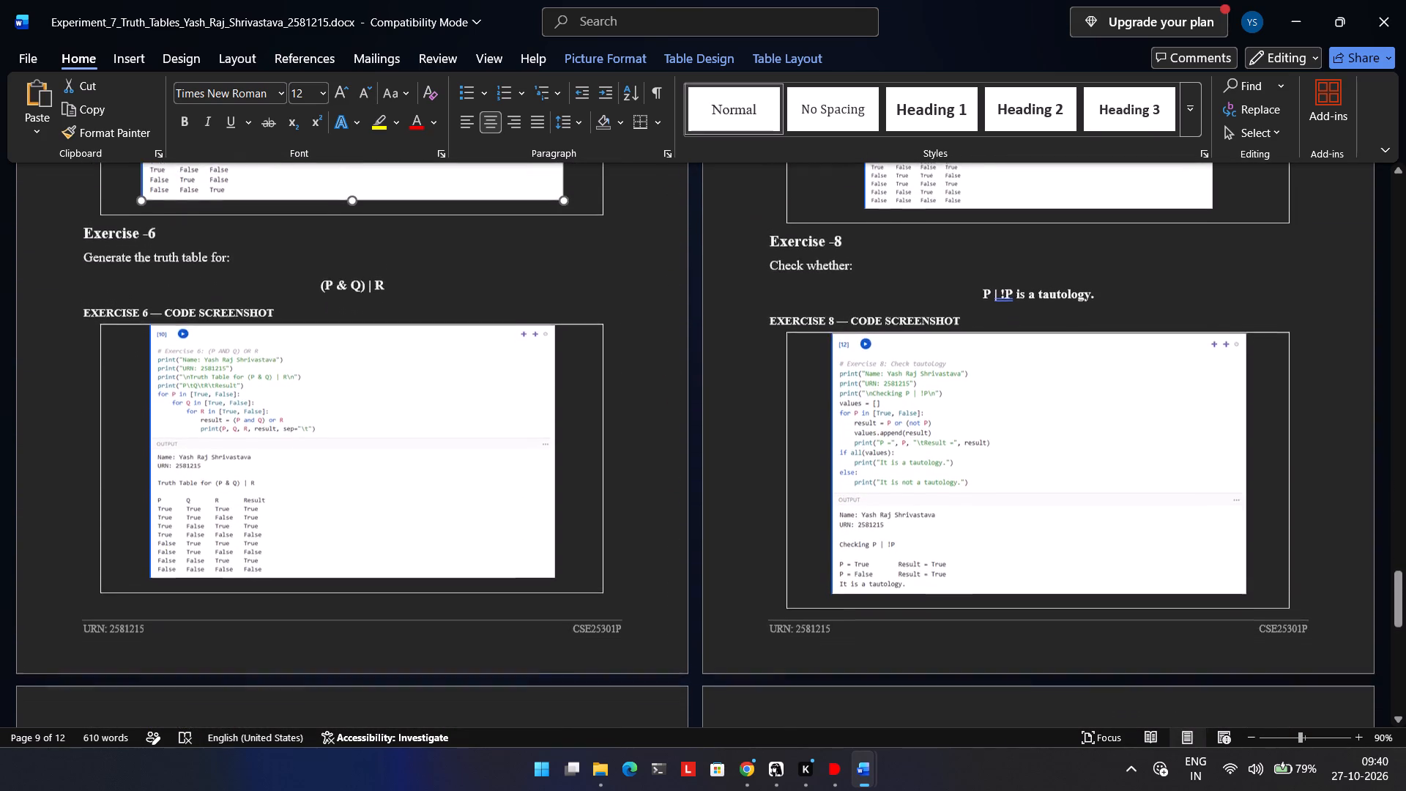
pyautogui.scroll(3, 648, 432)
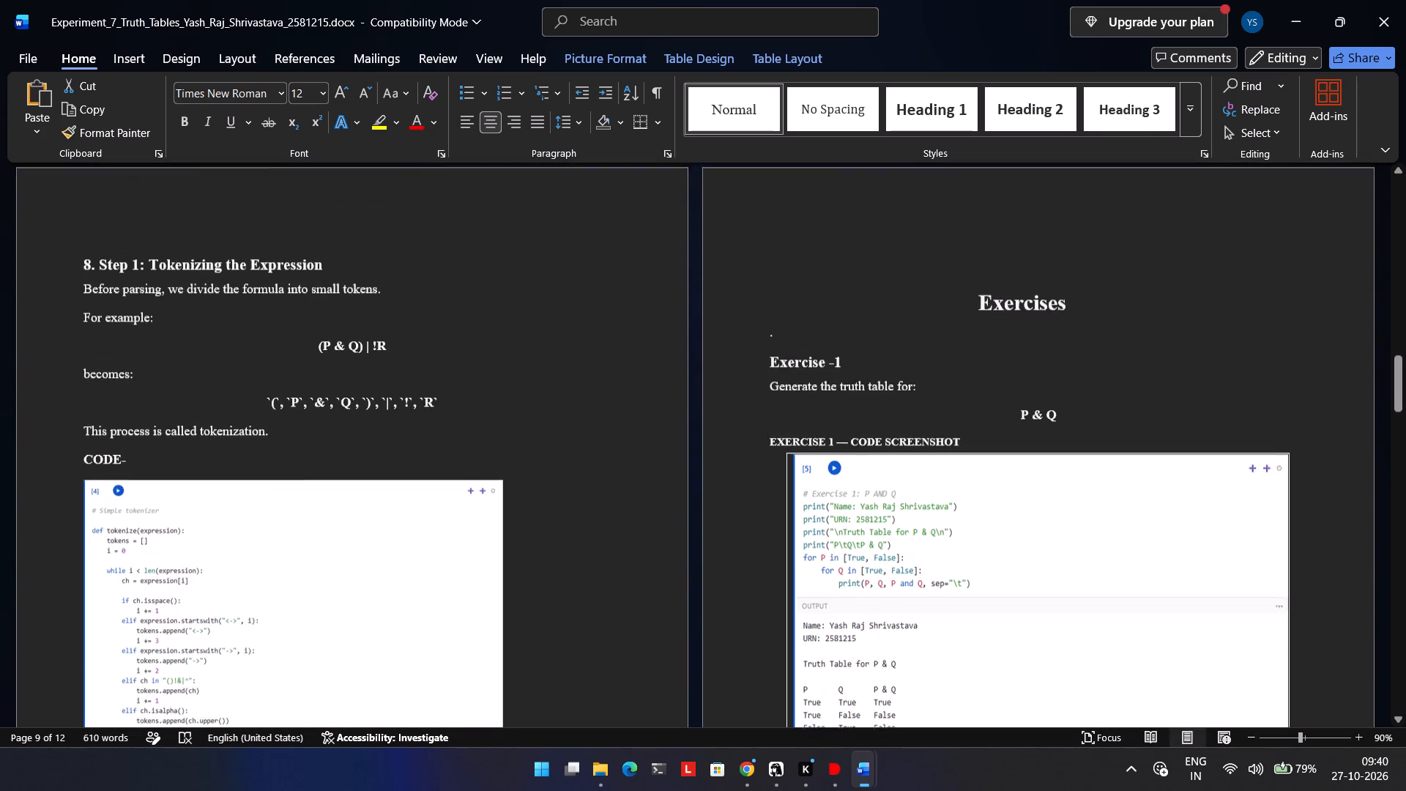
pyautogui.scroll(1, 648, 432)
pyautogui.keyDown('ctrl'); pyautogui.scroll(-3, 648, 432); pyautogui.keyUp('ctrl')
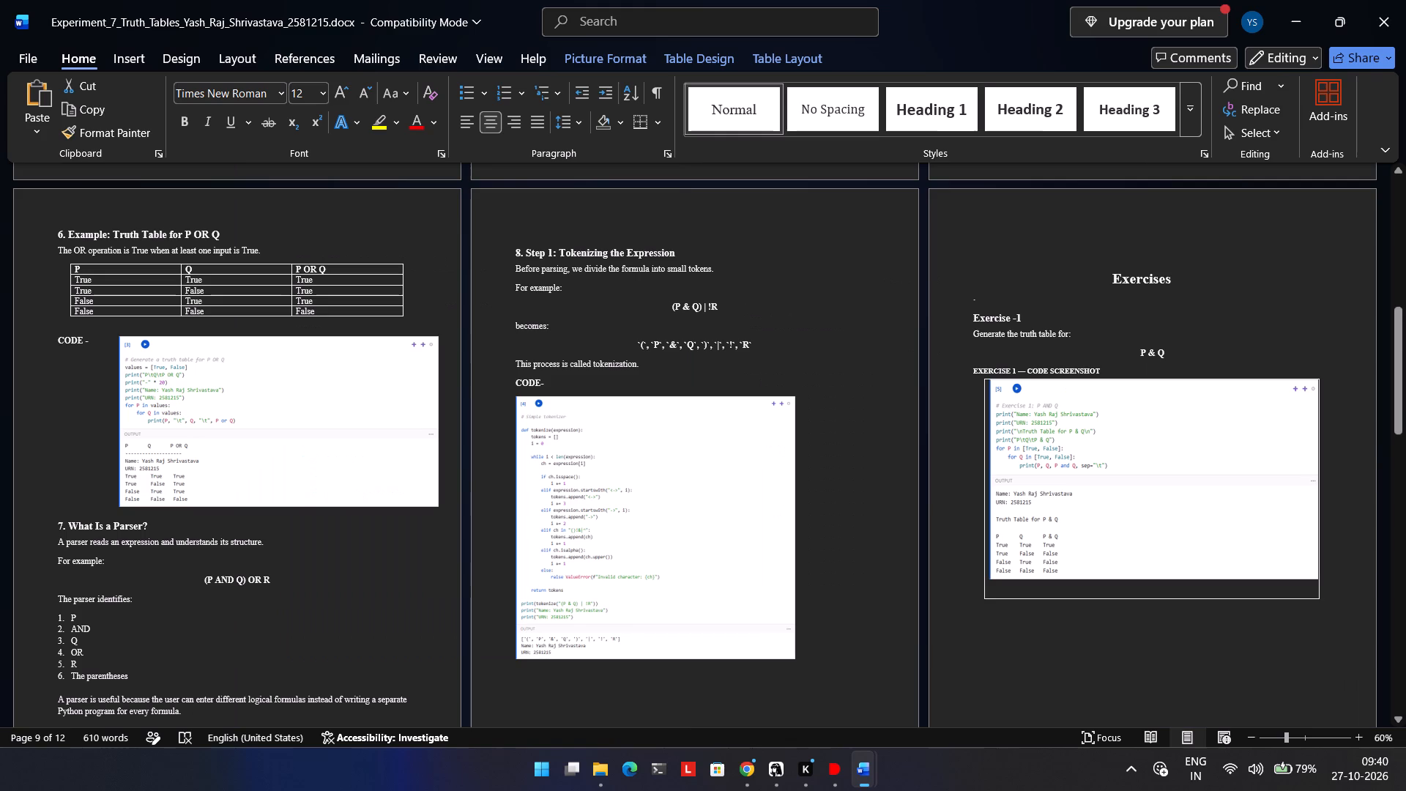
pyautogui.scroll(-5, 648, 432)
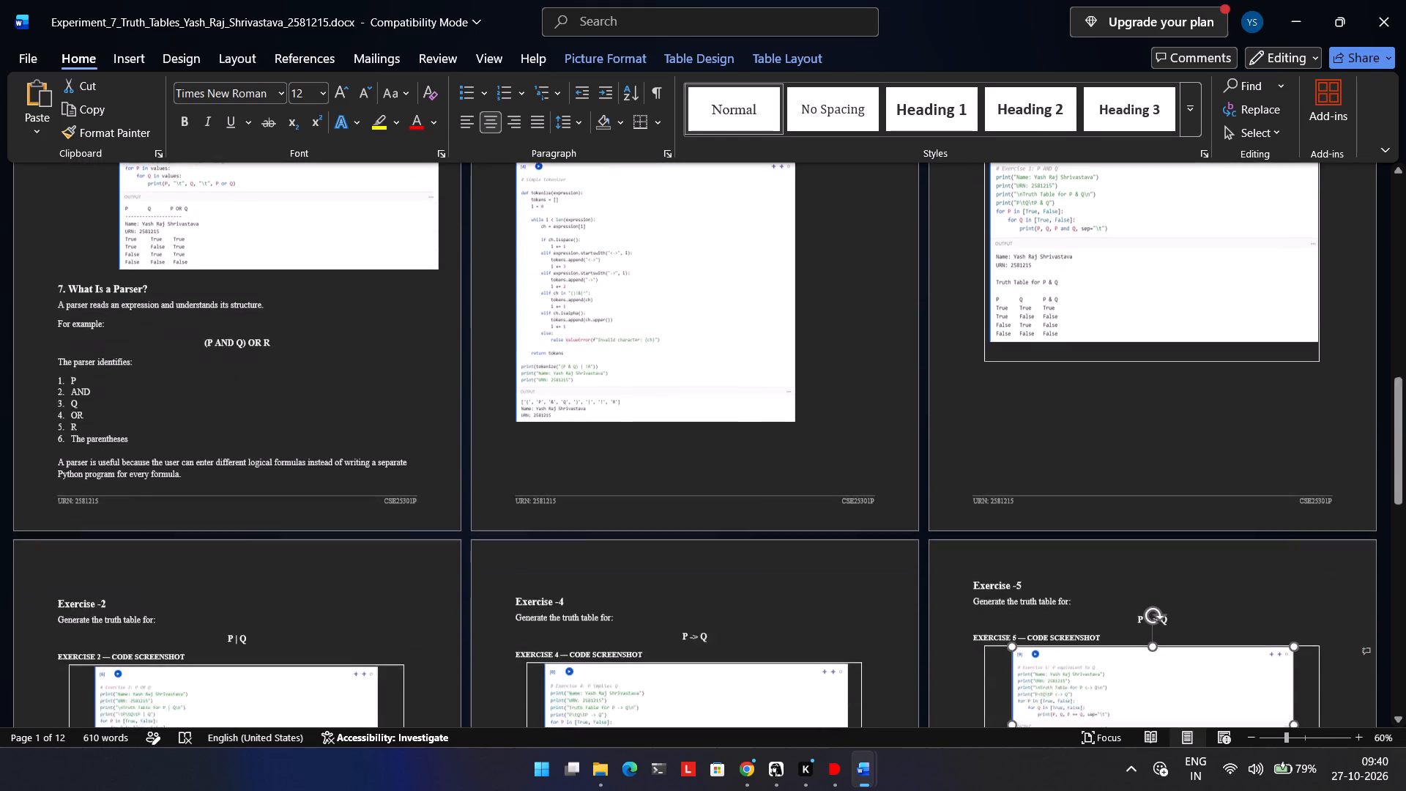
pyautogui.scroll(-3, 648, 432)
pyautogui.scroll(7, 648, 432)
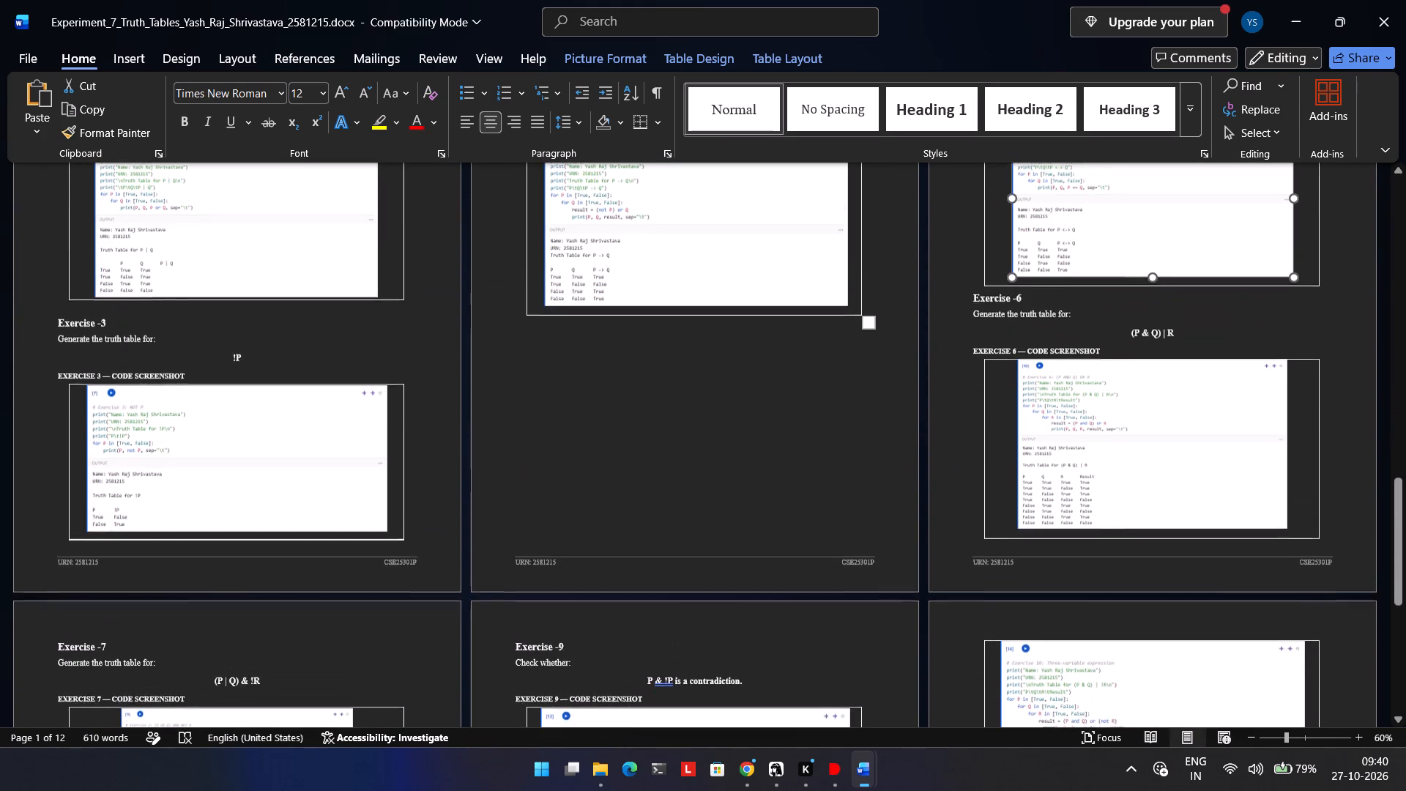
pyautogui.scroll(-2, 601, 494)
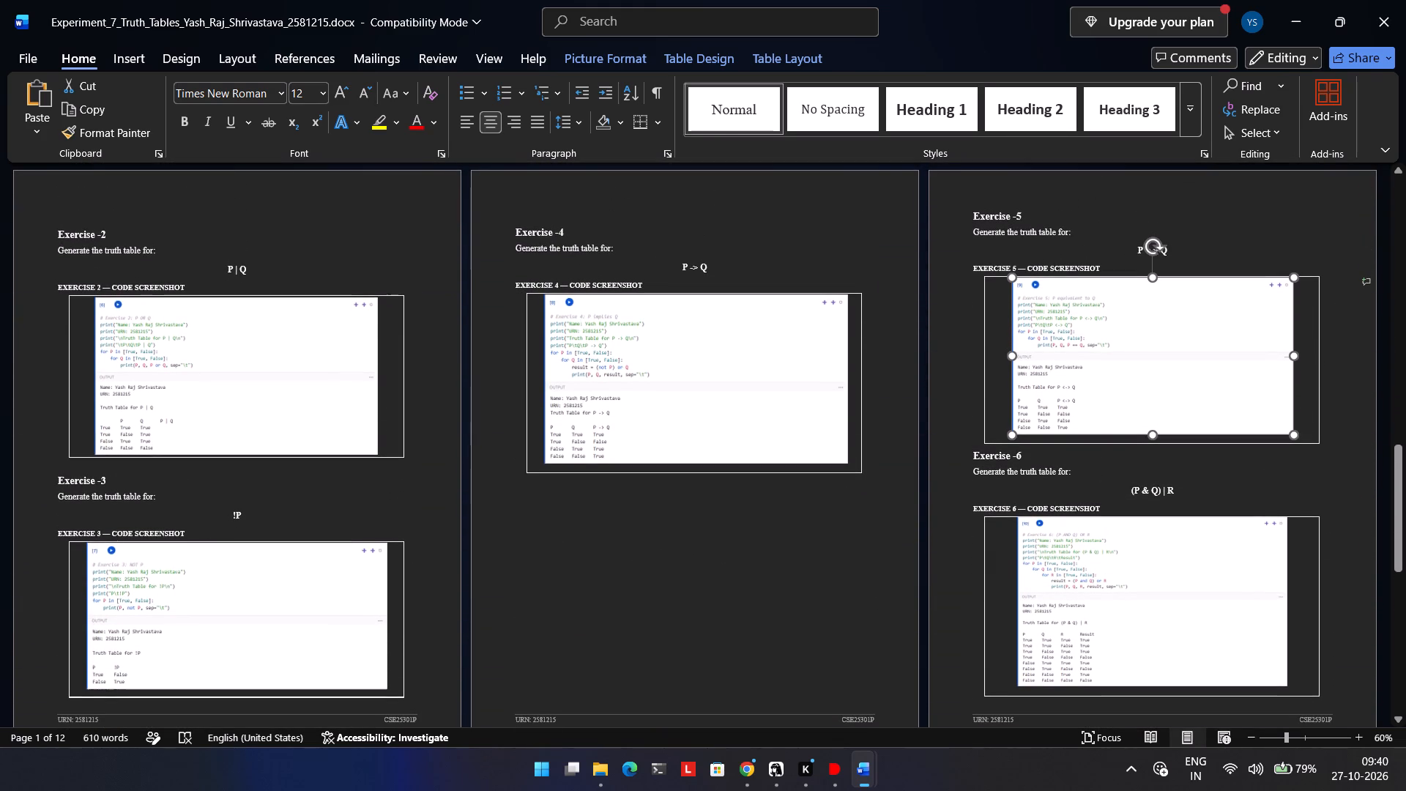
pyautogui.scroll(-2, 601, 494)
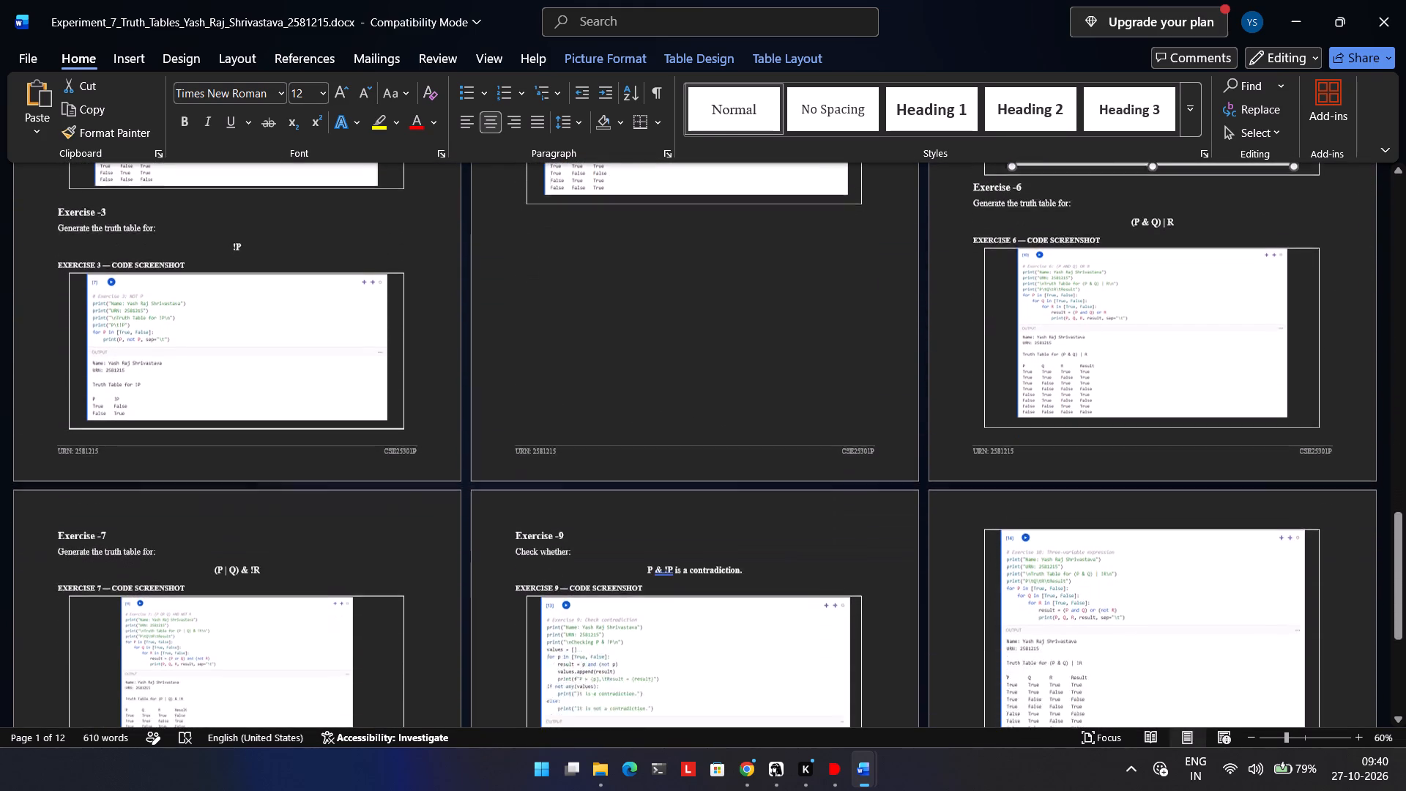
pyautogui.scroll(-4, 601, 494)
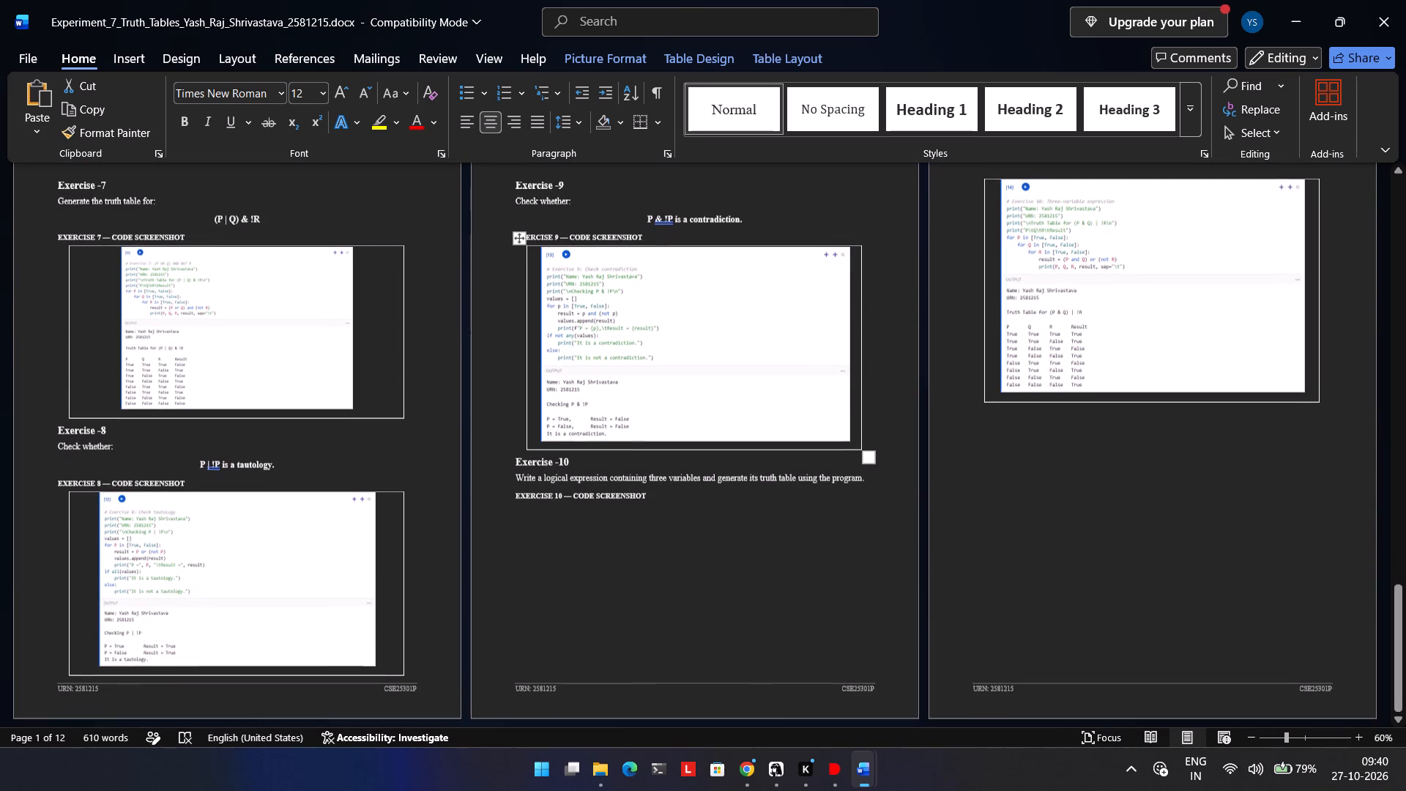
pyautogui.scroll(-1, 754, 465)
pyautogui.scroll(2, 754, 465)
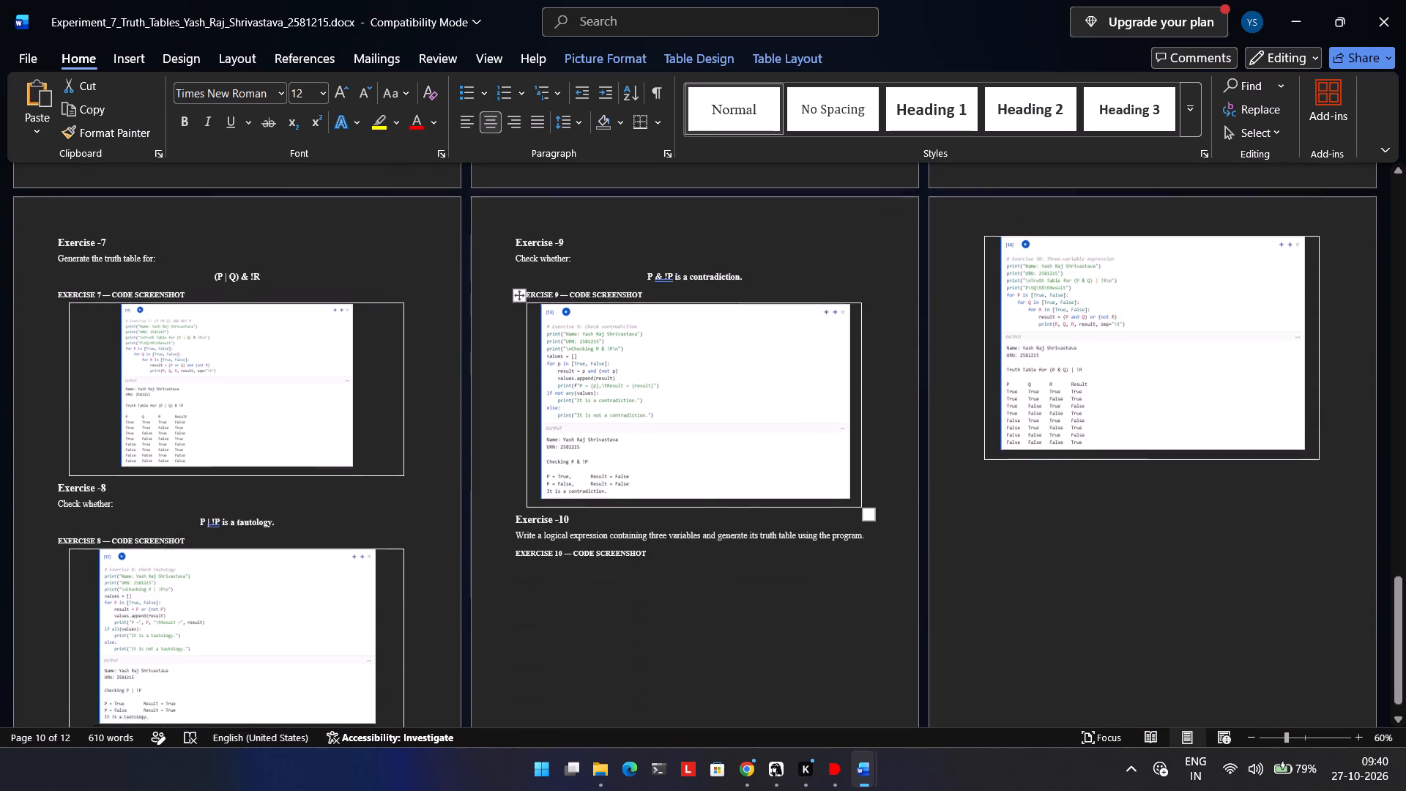
pyautogui.scroll(6, 754, 465)
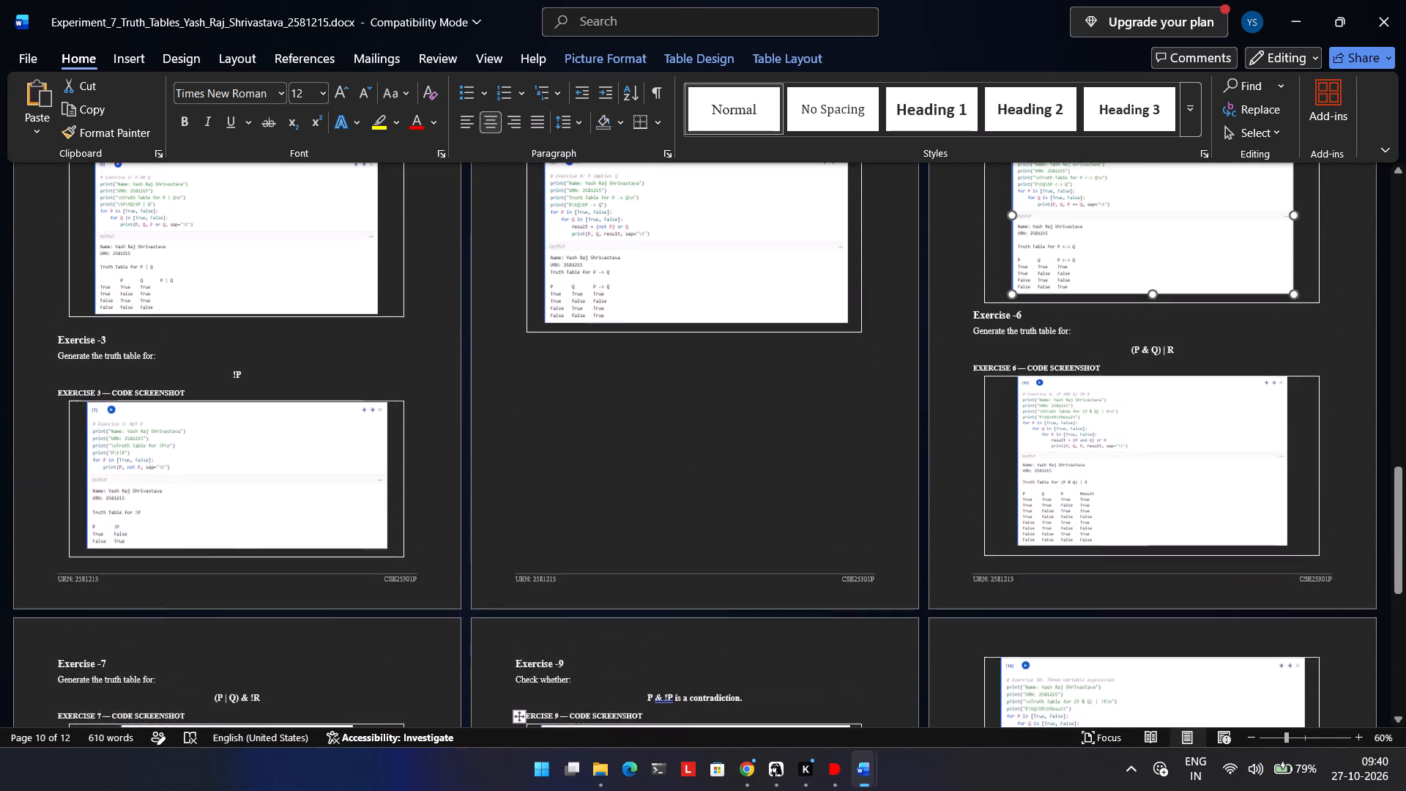
pyautogui.scroll(3, 754, 465)
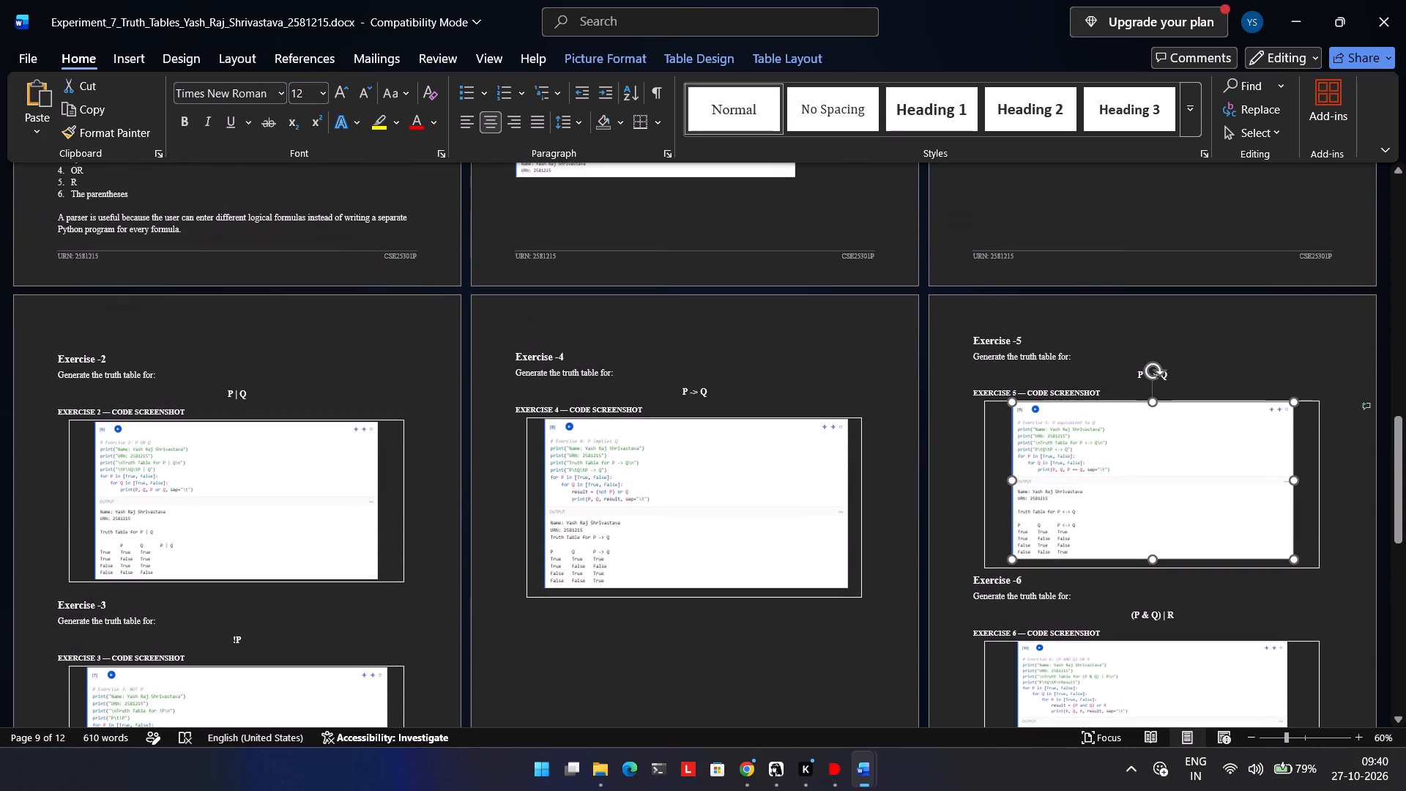
# Delete the blank lines above the Exercise 5 heading to pull it up below the Exercise 4 screenshot, keeping one blank line between them.
pyautogui.click(969, 331)
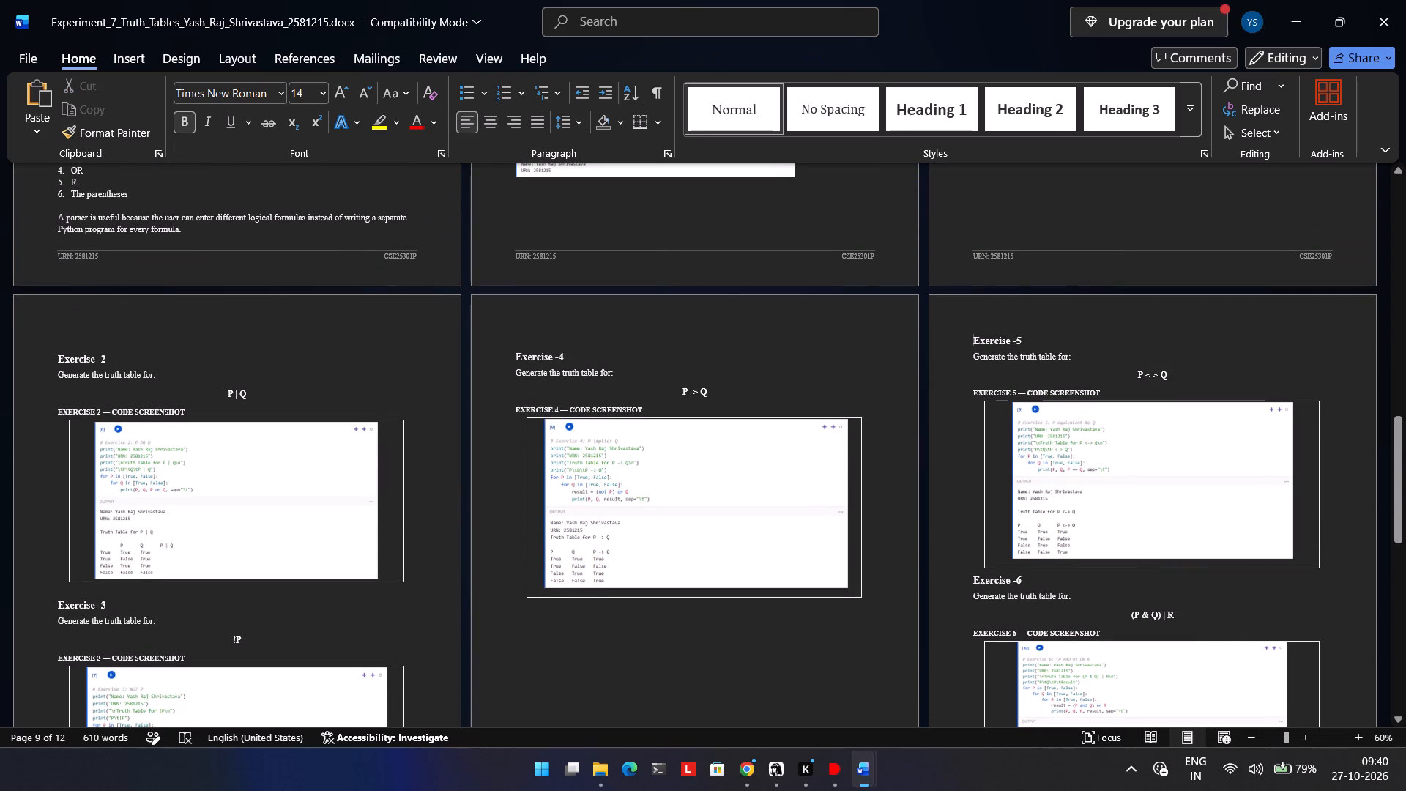
pyautogui.press('BackSpace')
pyautogui.press('BackSpace')
pyautogui.press('BackSpace')
pyautogui.press('BackSpace')
pyautogui.press('BackSpace')
pyautogui.press('BackSpace')
pyautogui.press('BackSpace')
pyautogui.press('BackSpace')
pyautogui.press('BackSpace')
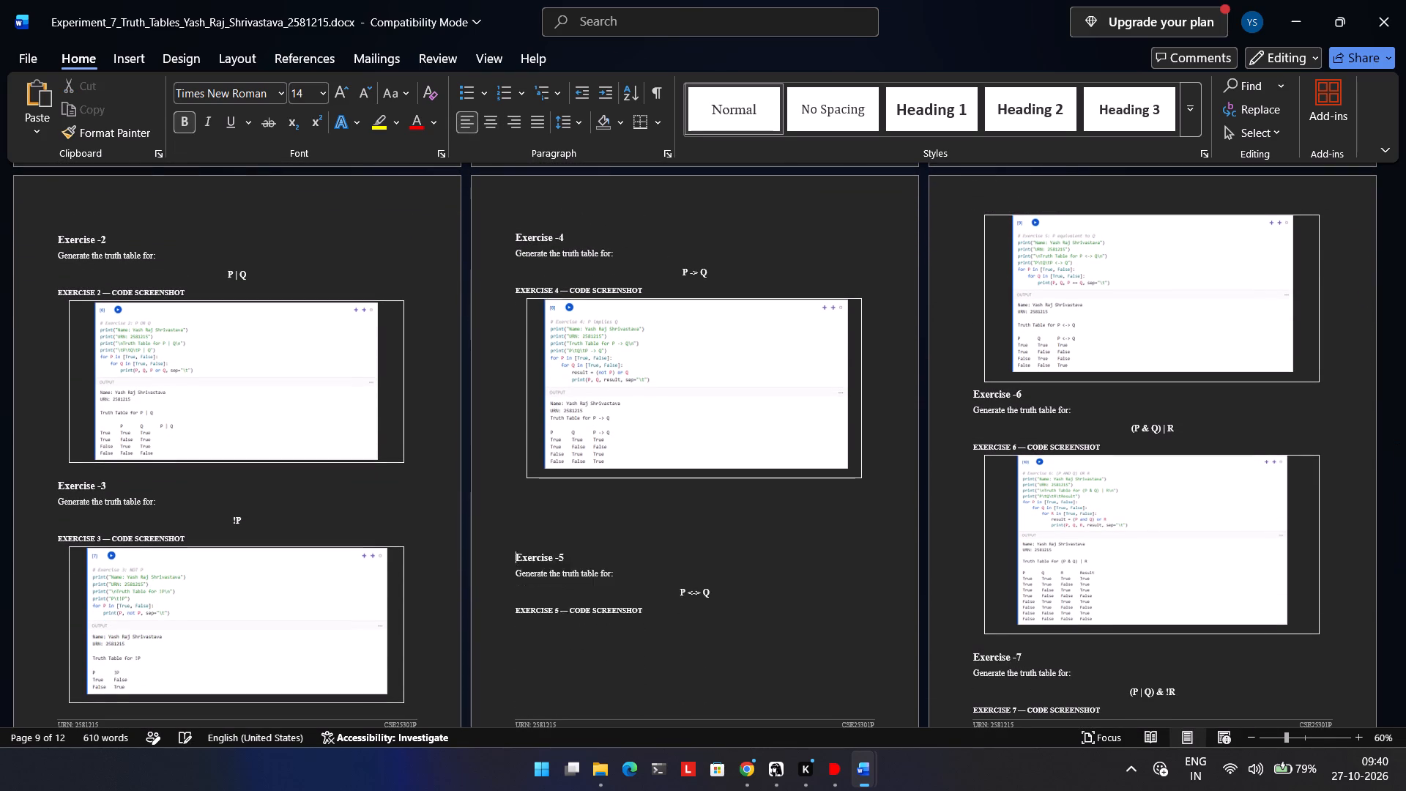
pyautogui.press('BackSpace')
pyautogui.press('BackSpace')
pyautogui.press('BackSpace')
pyautogui.press('BackSpace')
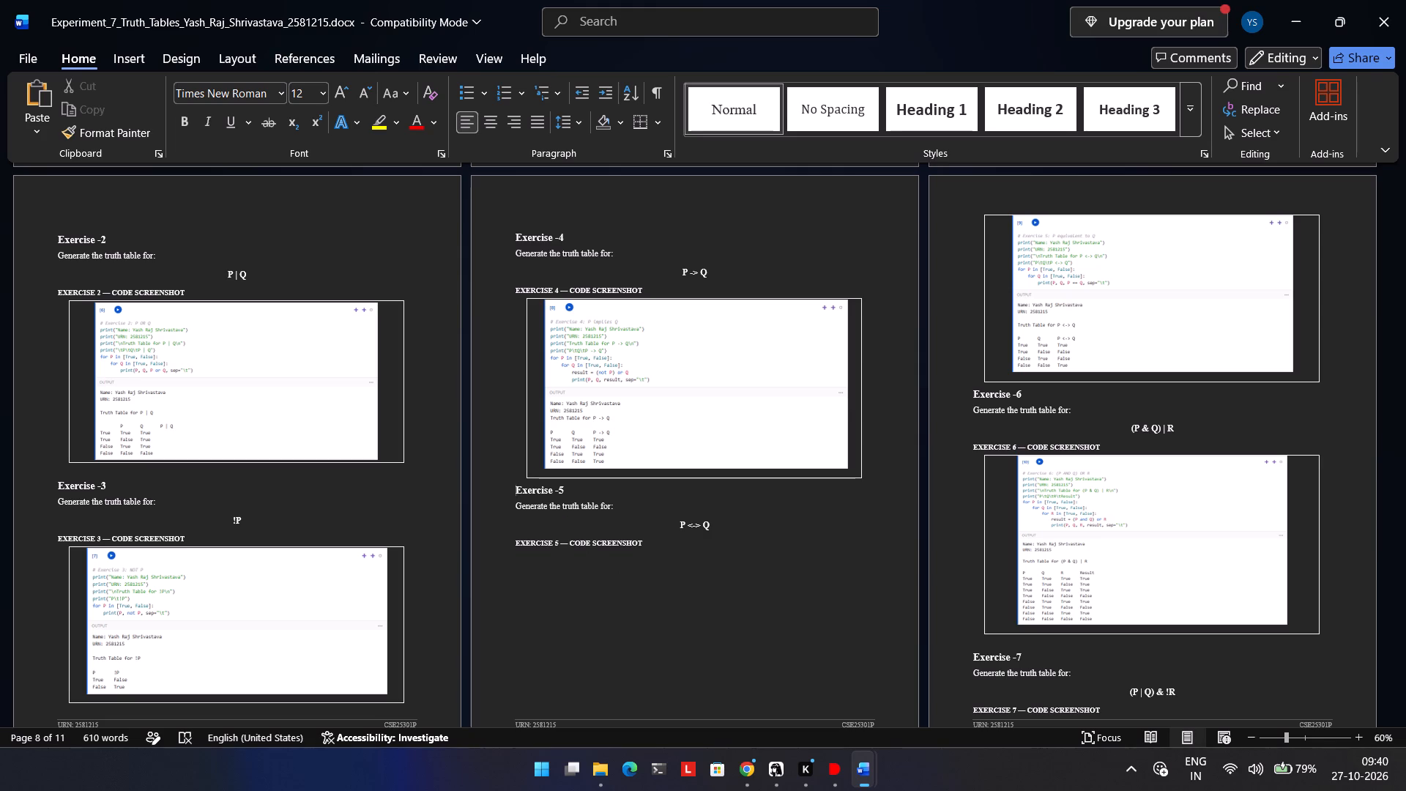
pyautogui.press('Return')
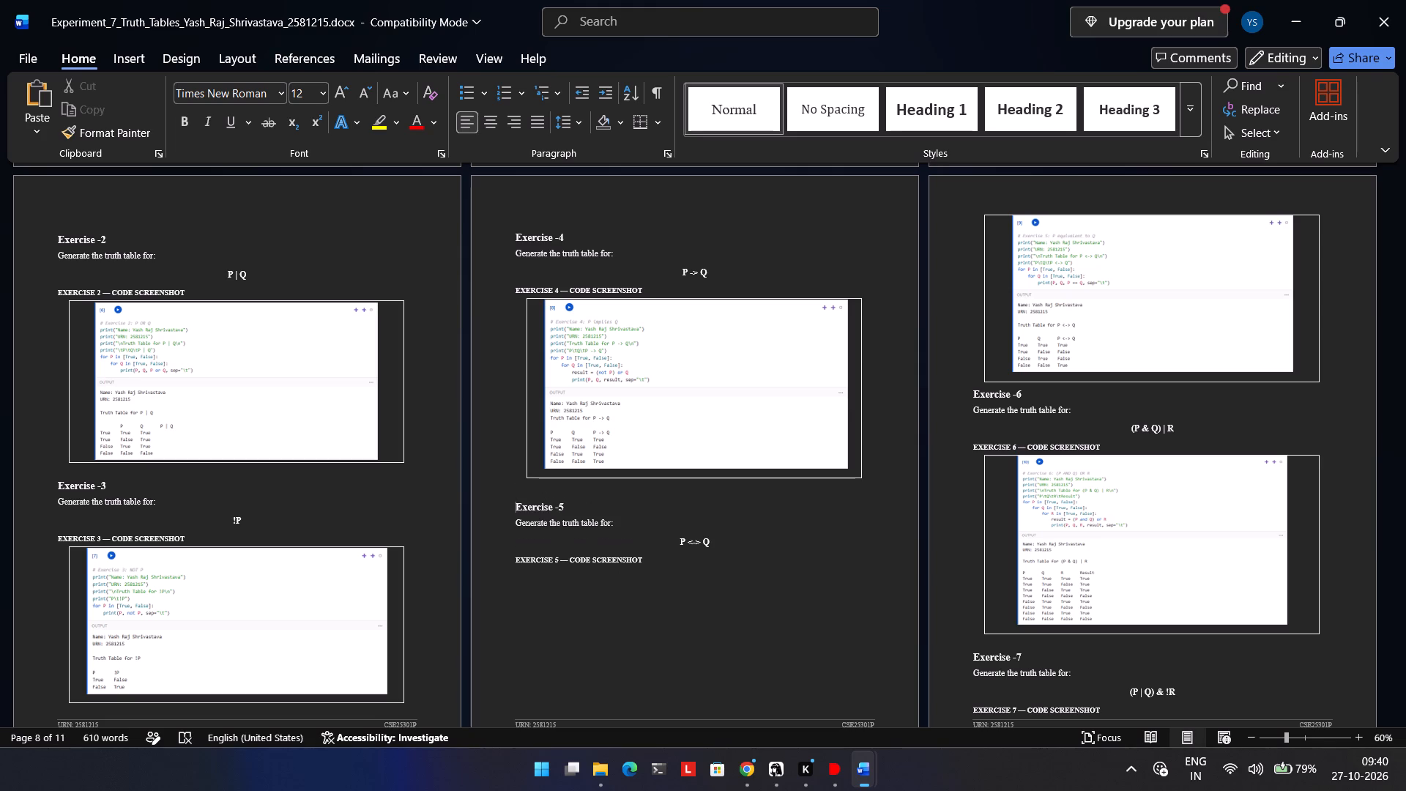
# Reduce the Exercise 5 code screenshot to about 0.8 times its width and 0.9 times its height.
pyautogui.scroll(1, 1072, 361)
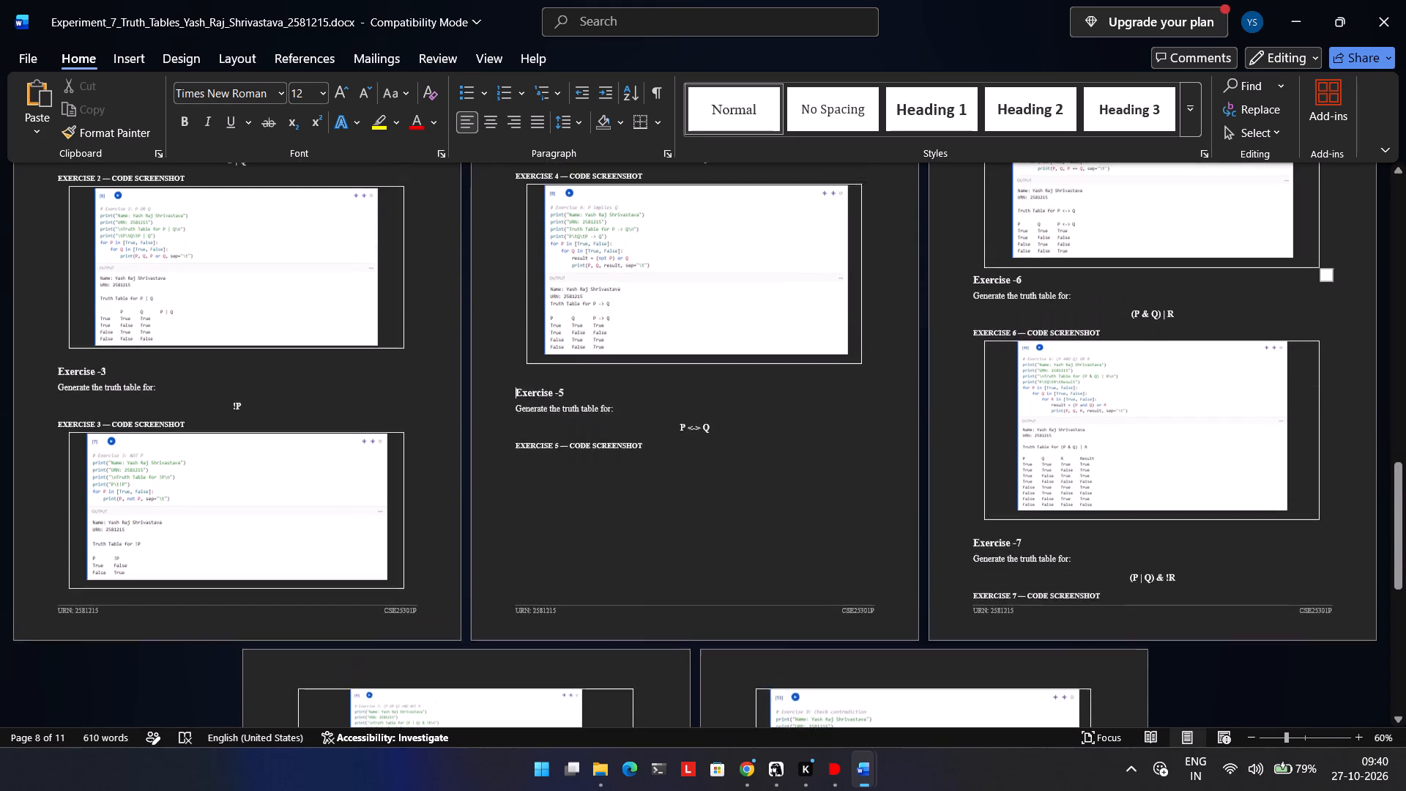
pyautogui.scroll(1, 1072, 361)
pyautogui.scroll(-5, 1072, 361)
pyautogui.scroll(1, 1072, 361)
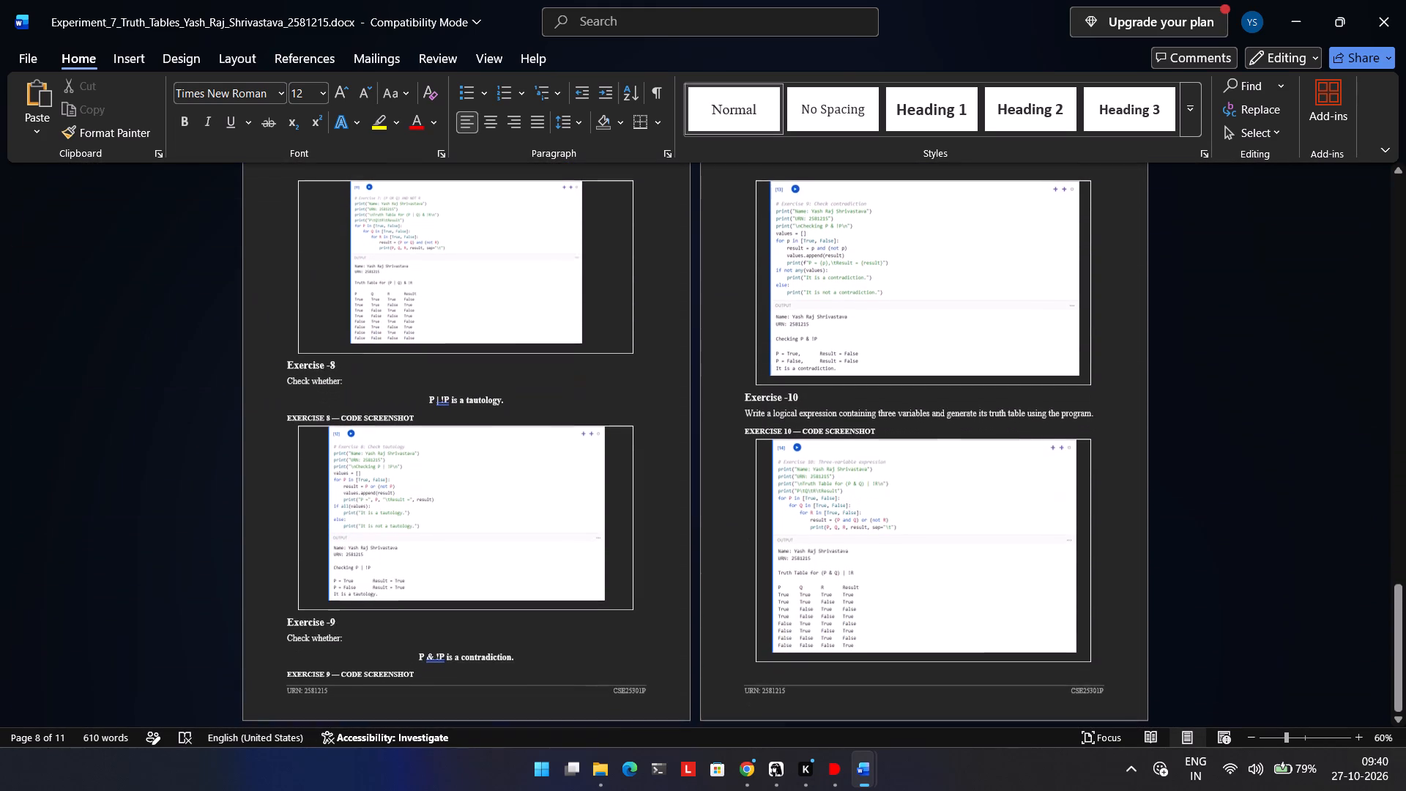
pyautogui.scroll(1, 1072, 361)
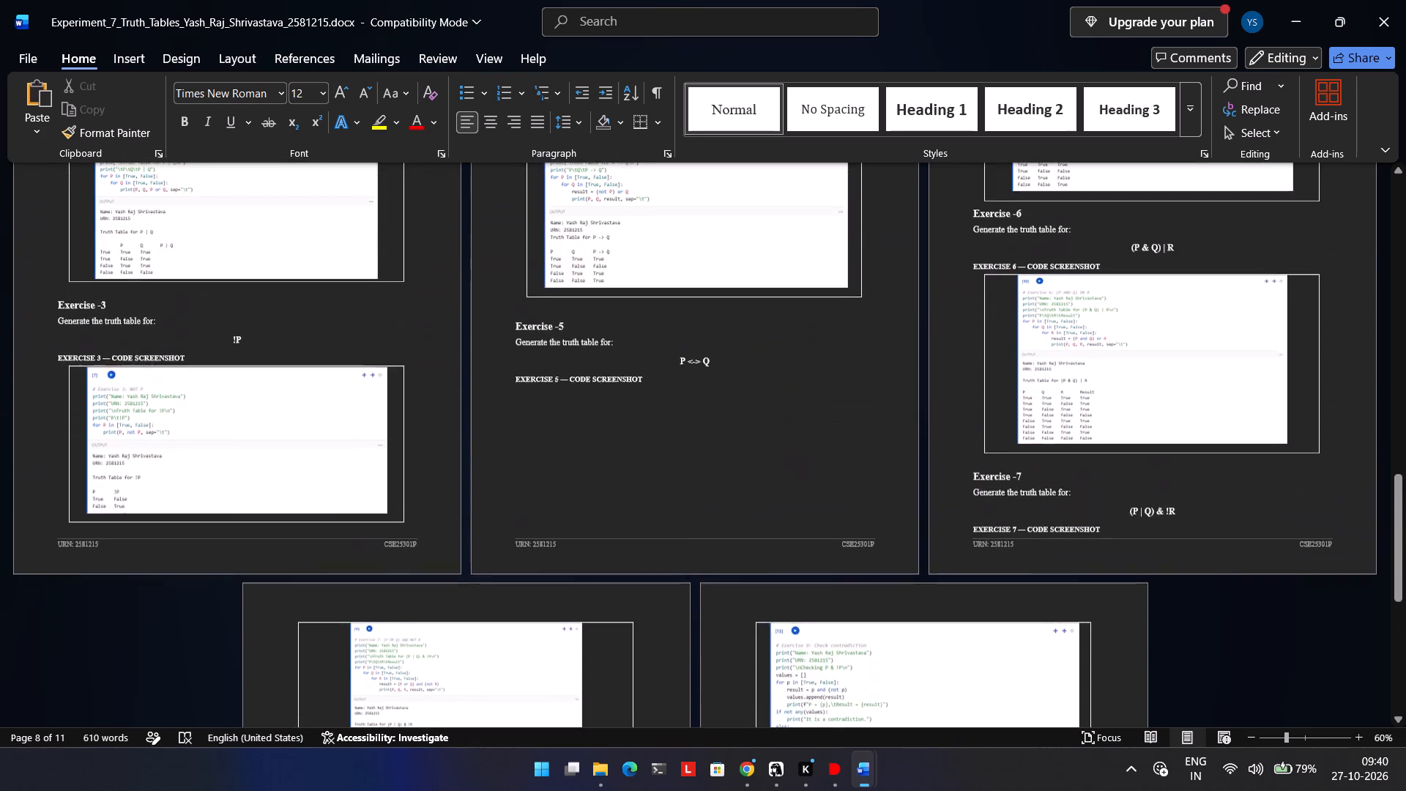
pyautogui.scroll(2, 1072, 361)
pyautogui.click(1072, 361)
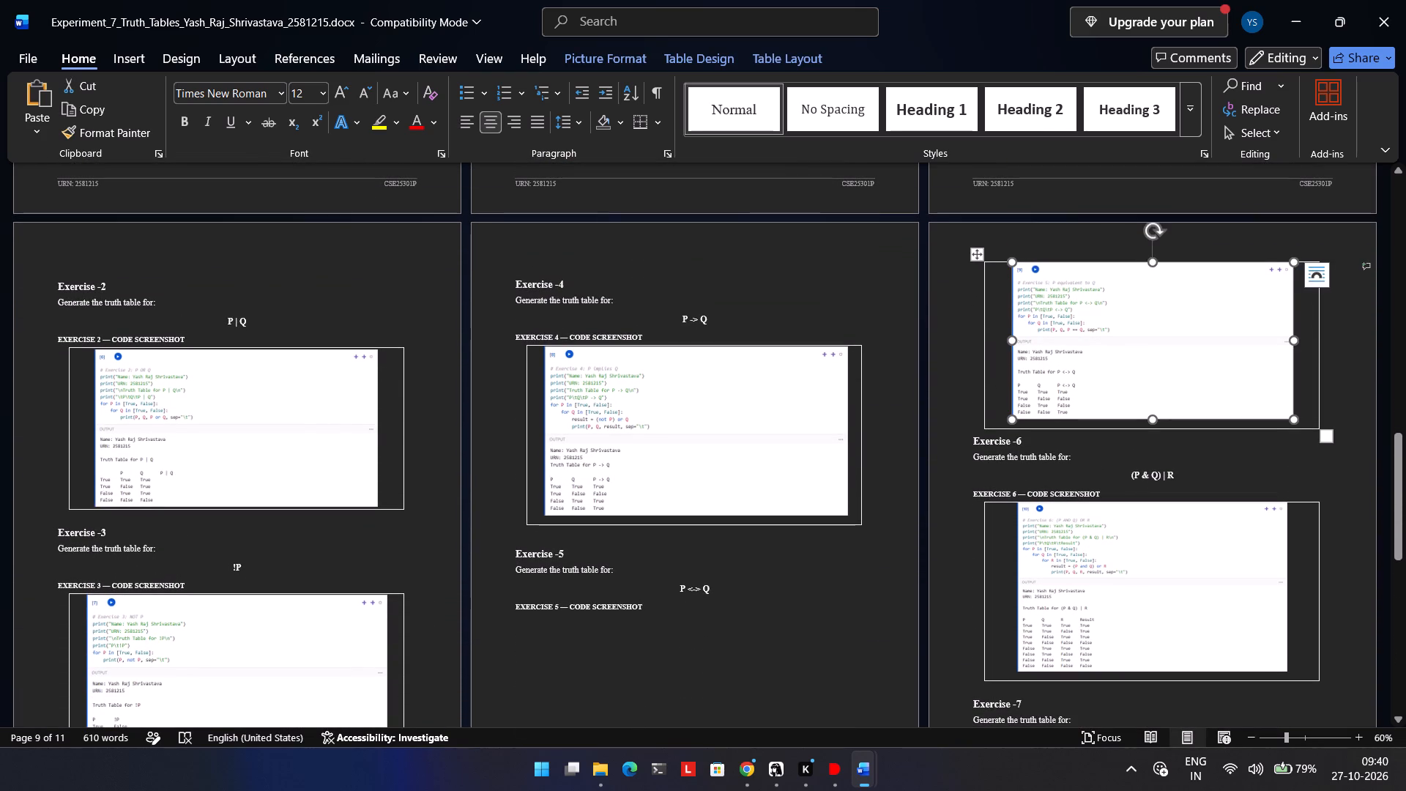
pyautogui.moveTo(1292, 341); pyautogui.dragTo(1267, 357)
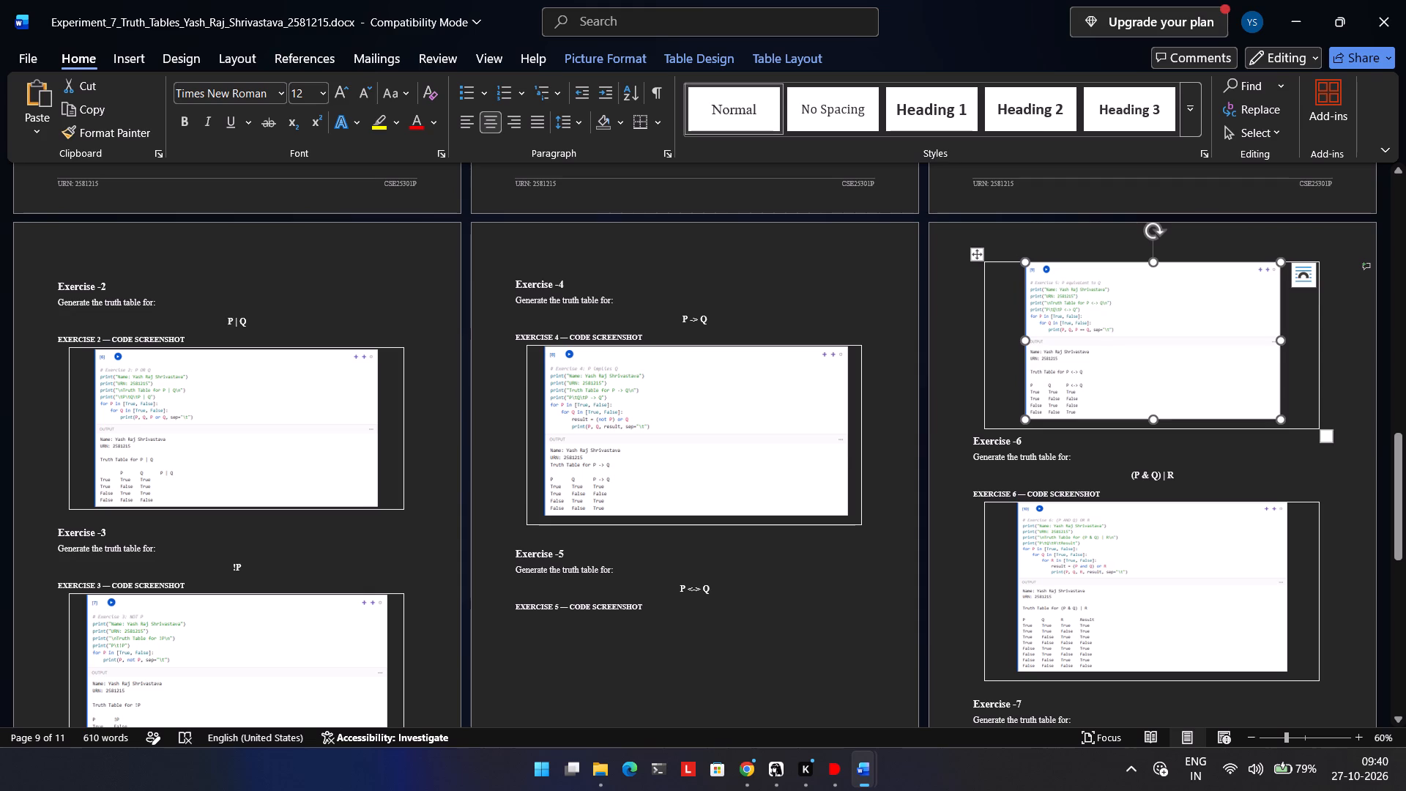
pyautogui.moveTo(1279, 417); pyautogui.dragTo(1250, 402)
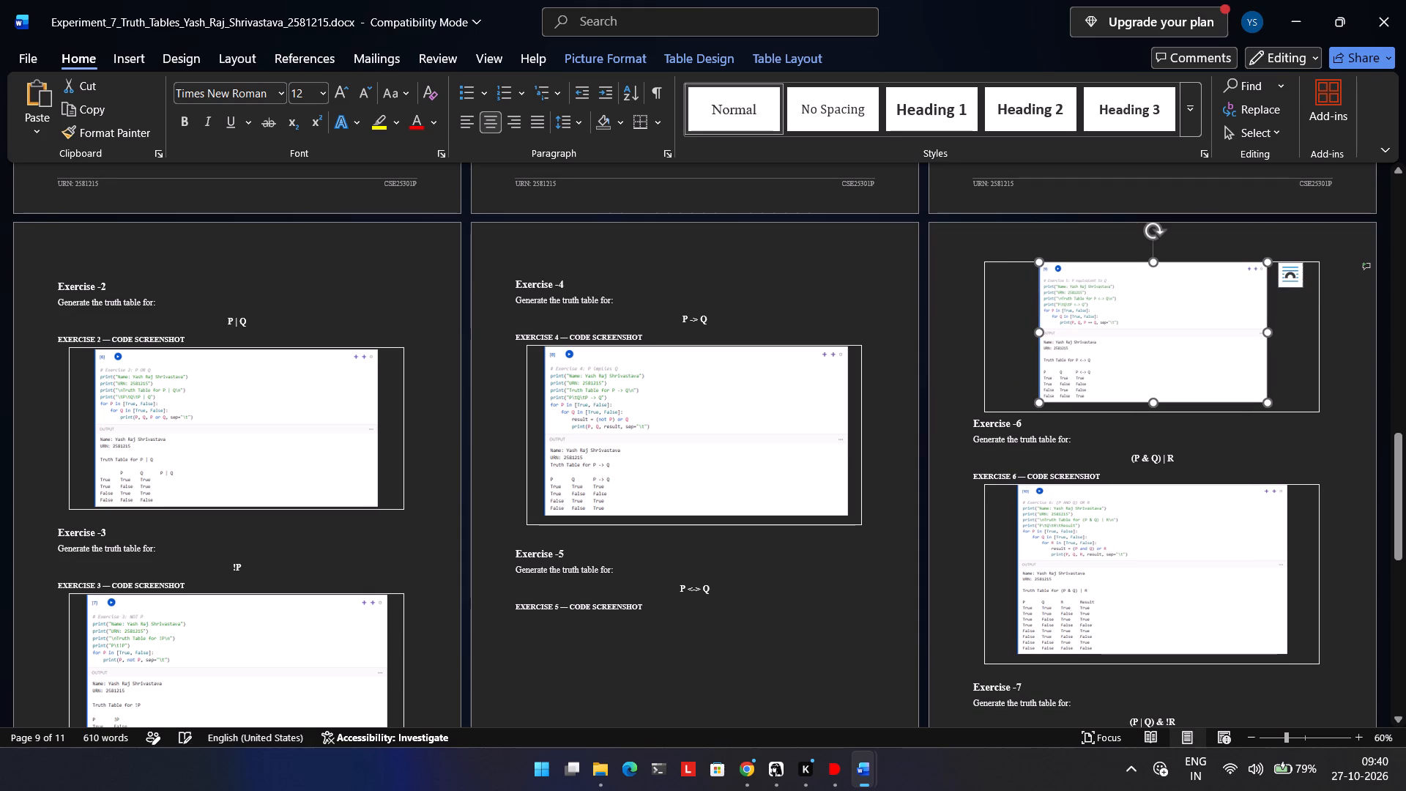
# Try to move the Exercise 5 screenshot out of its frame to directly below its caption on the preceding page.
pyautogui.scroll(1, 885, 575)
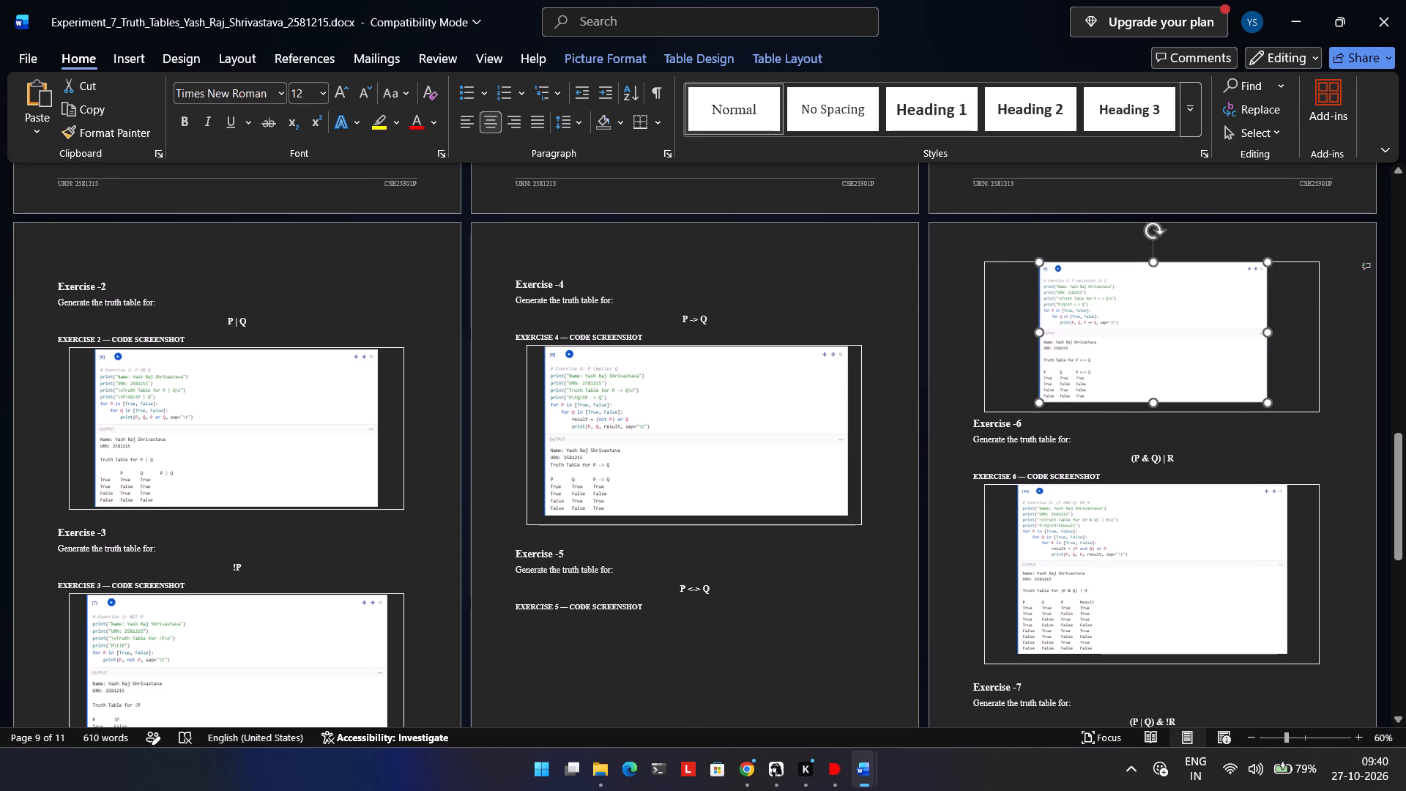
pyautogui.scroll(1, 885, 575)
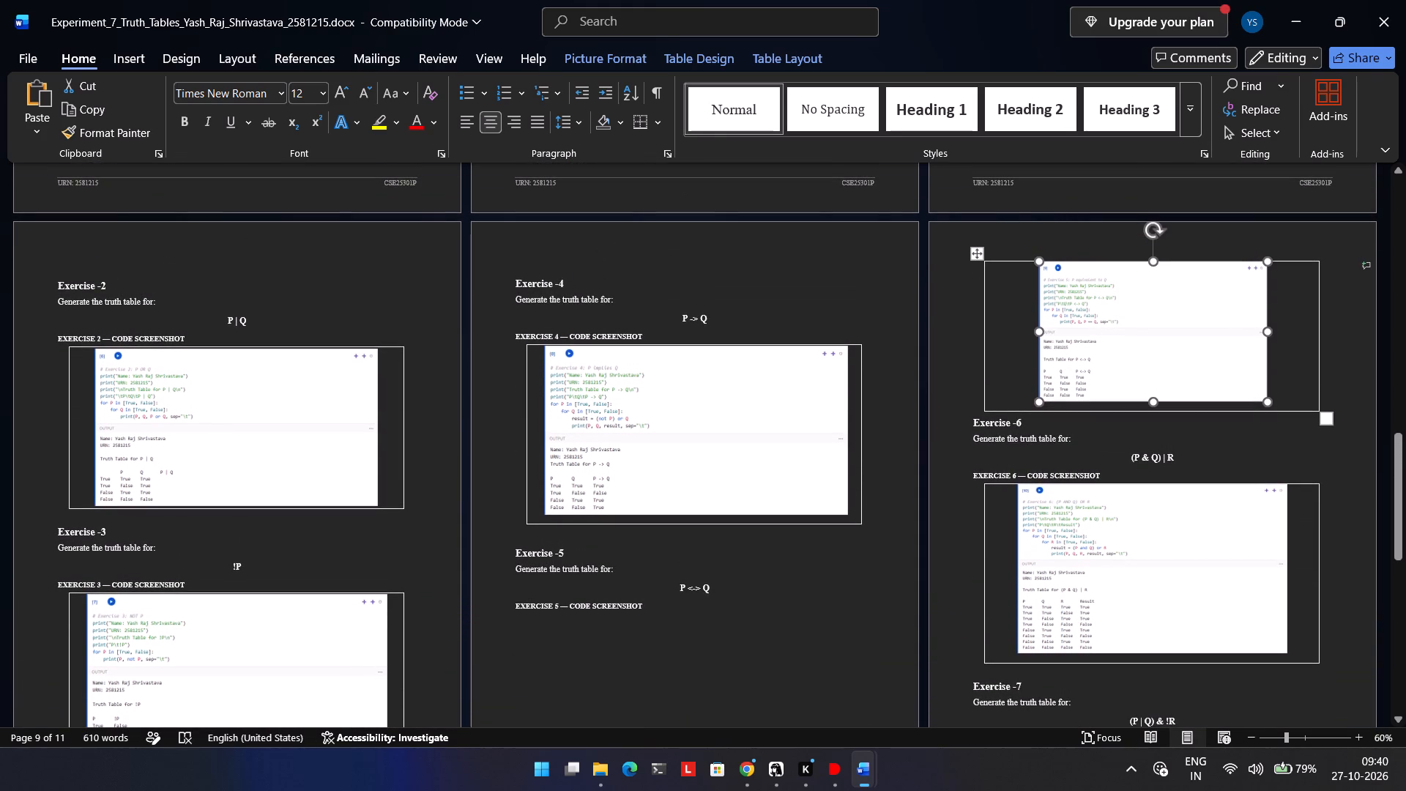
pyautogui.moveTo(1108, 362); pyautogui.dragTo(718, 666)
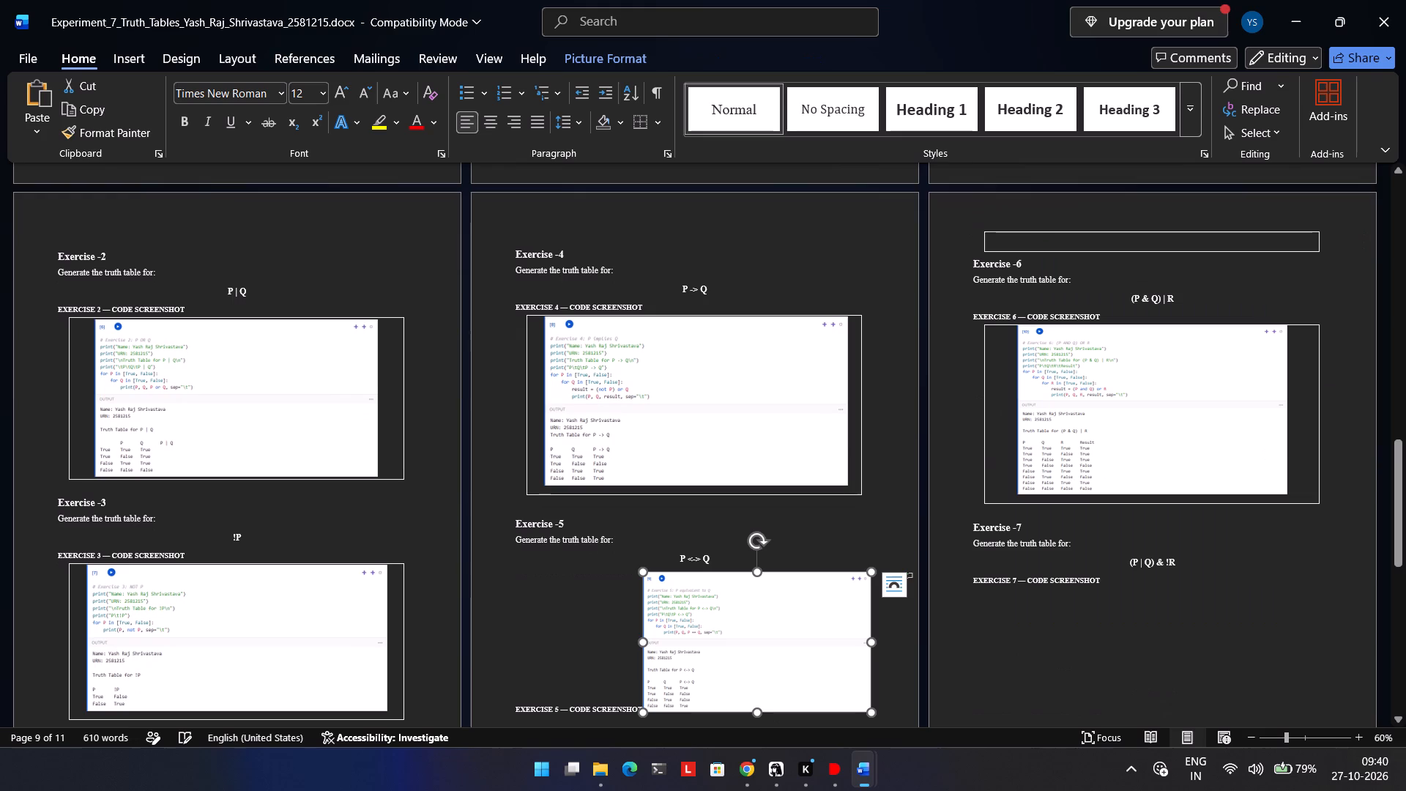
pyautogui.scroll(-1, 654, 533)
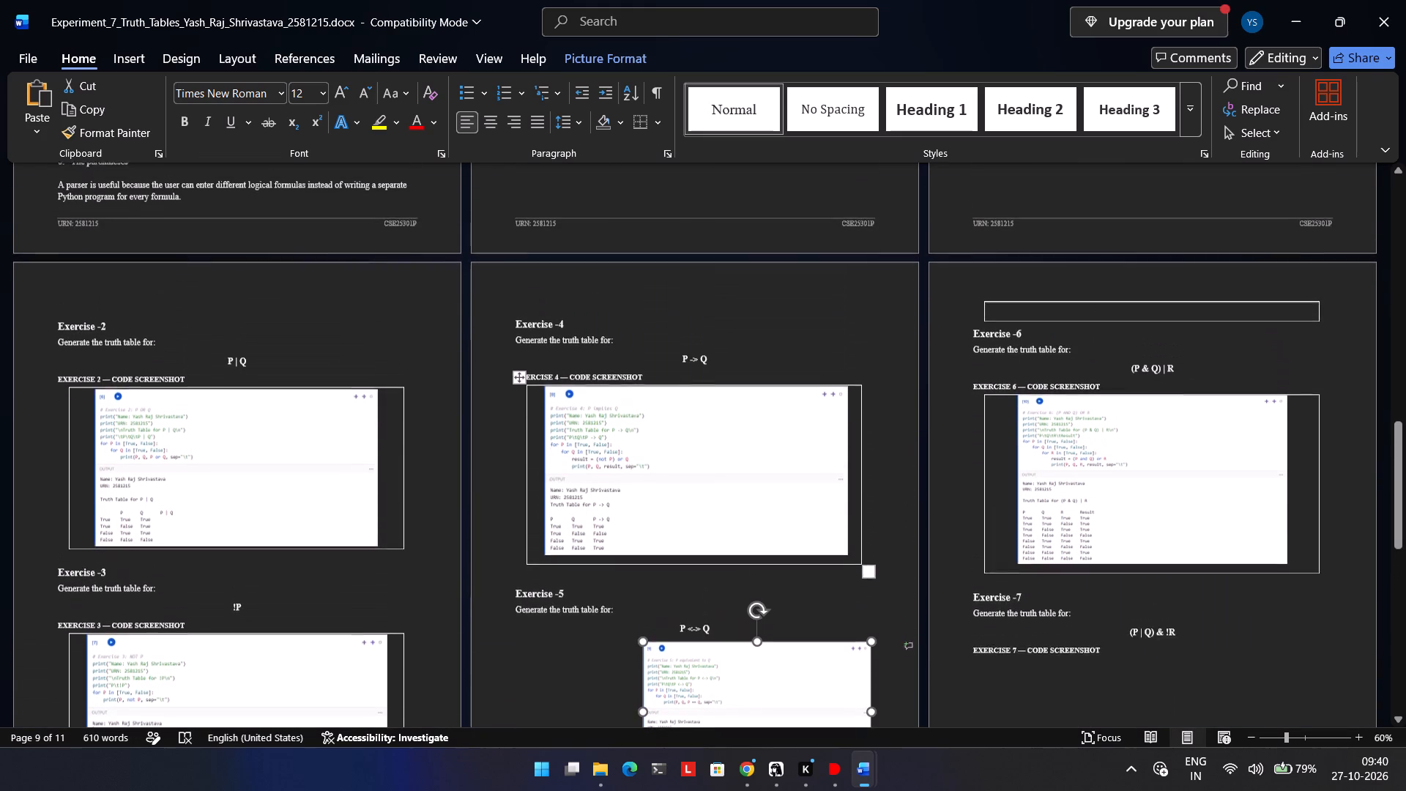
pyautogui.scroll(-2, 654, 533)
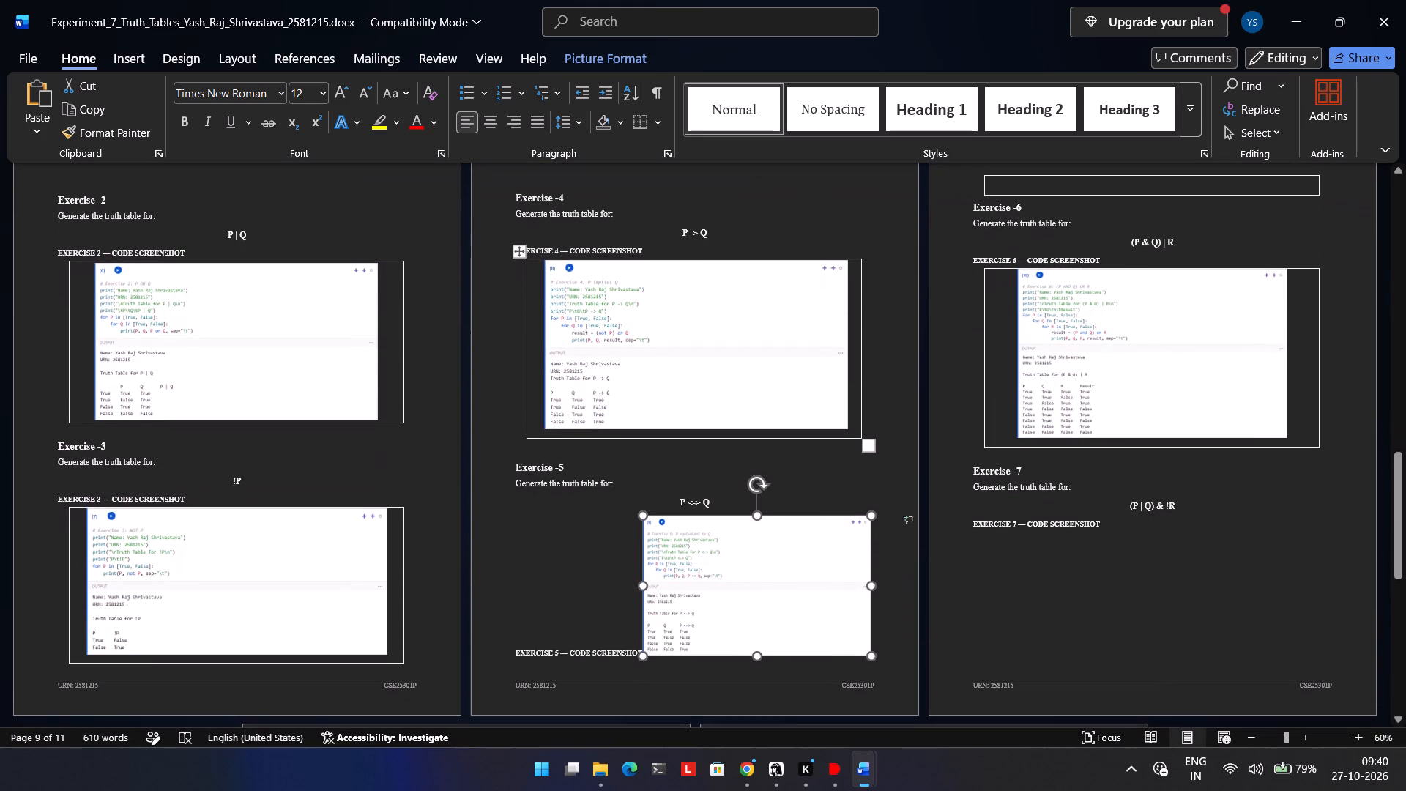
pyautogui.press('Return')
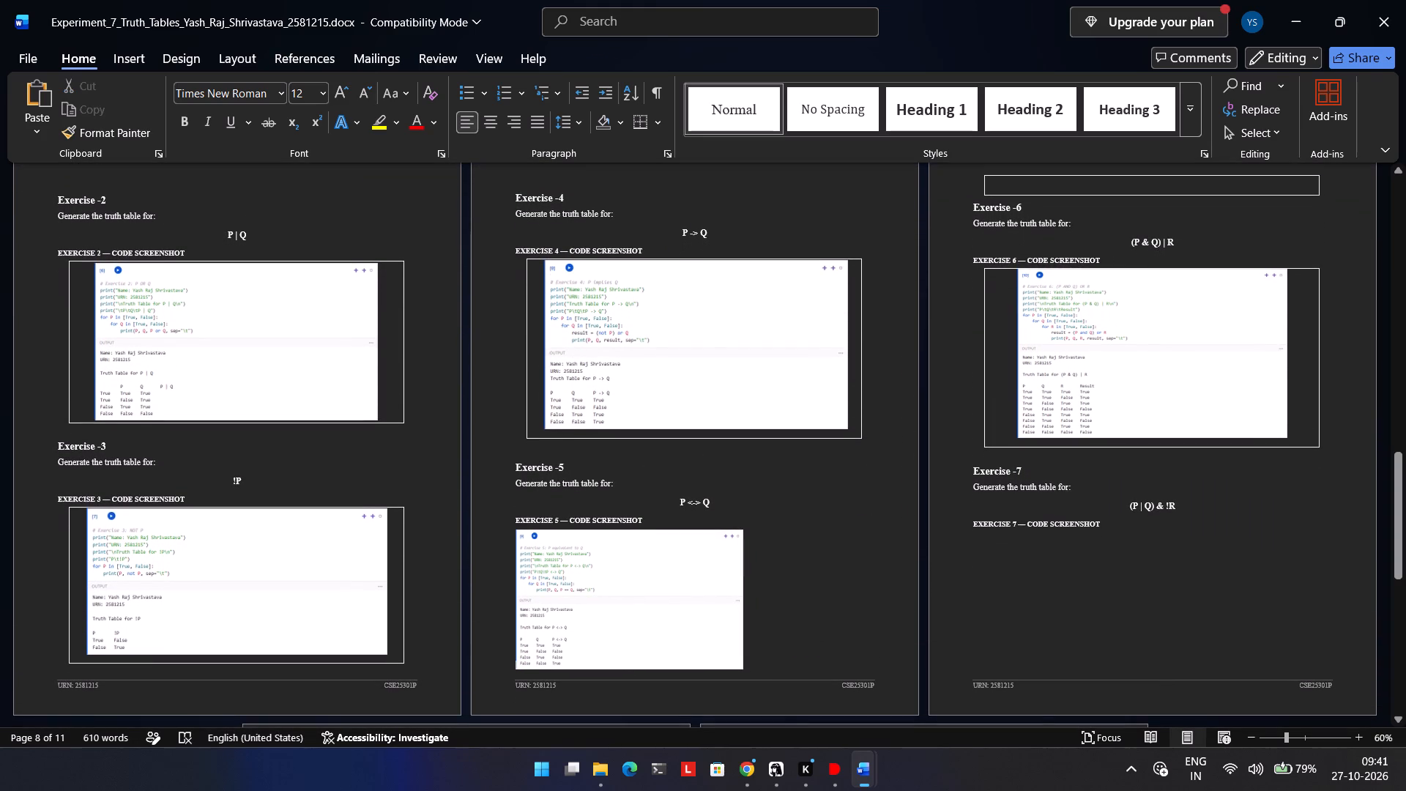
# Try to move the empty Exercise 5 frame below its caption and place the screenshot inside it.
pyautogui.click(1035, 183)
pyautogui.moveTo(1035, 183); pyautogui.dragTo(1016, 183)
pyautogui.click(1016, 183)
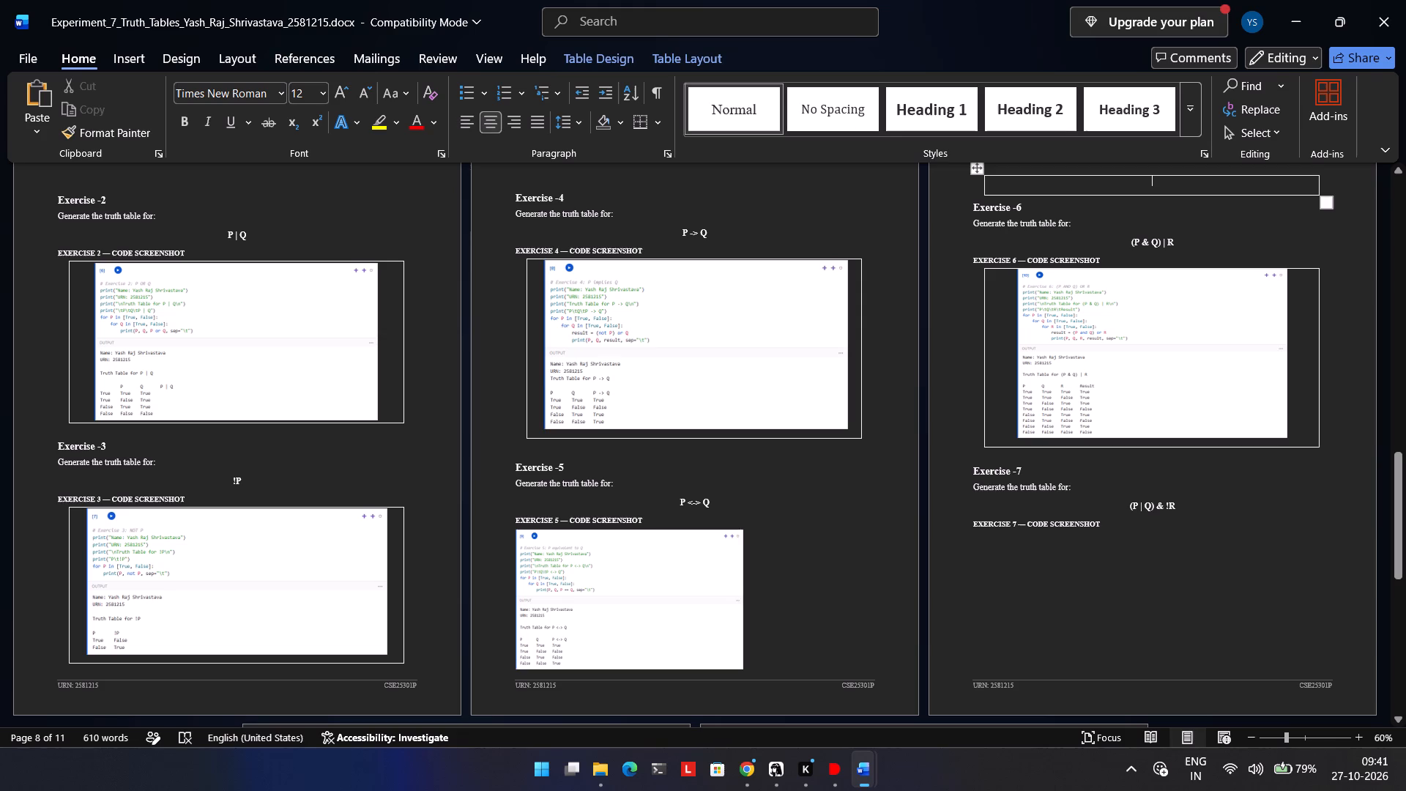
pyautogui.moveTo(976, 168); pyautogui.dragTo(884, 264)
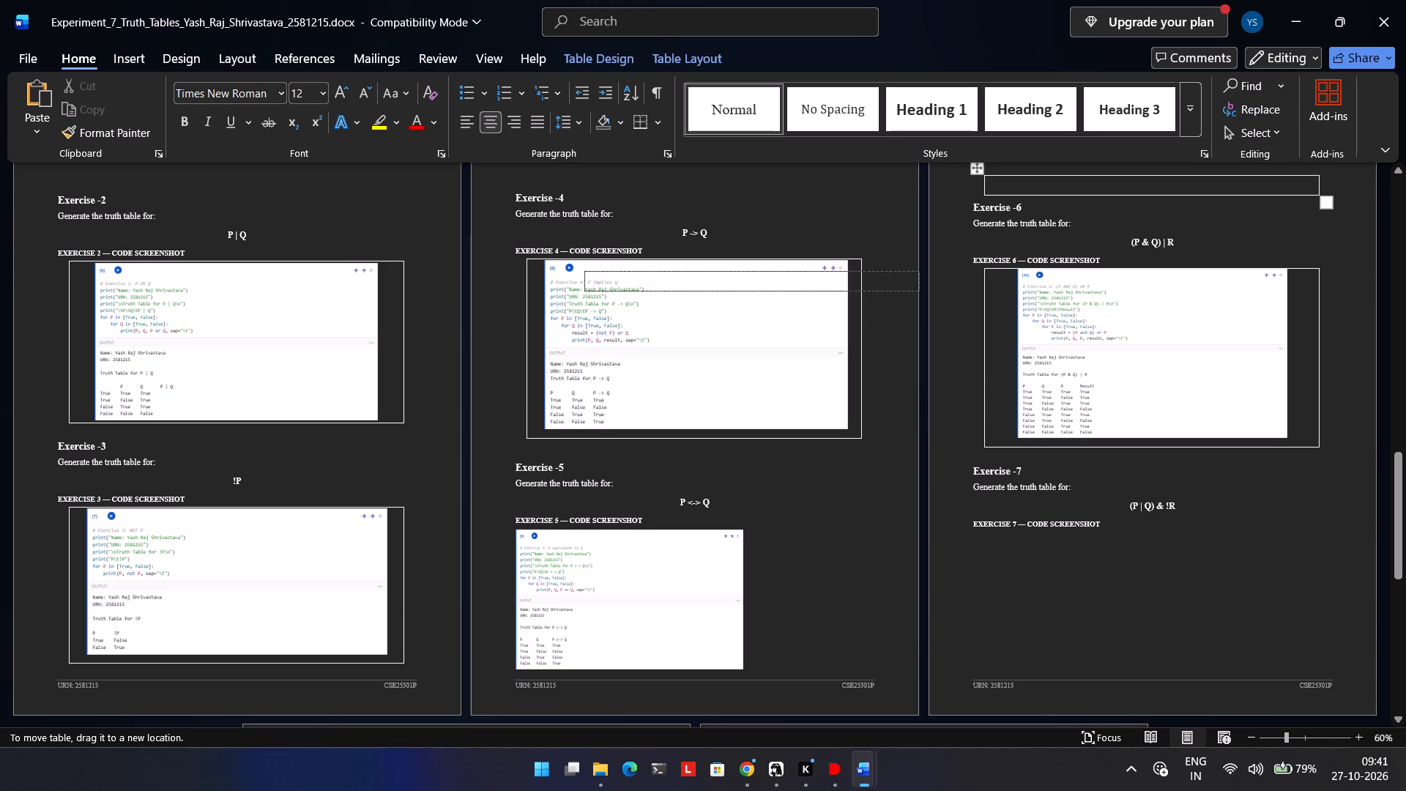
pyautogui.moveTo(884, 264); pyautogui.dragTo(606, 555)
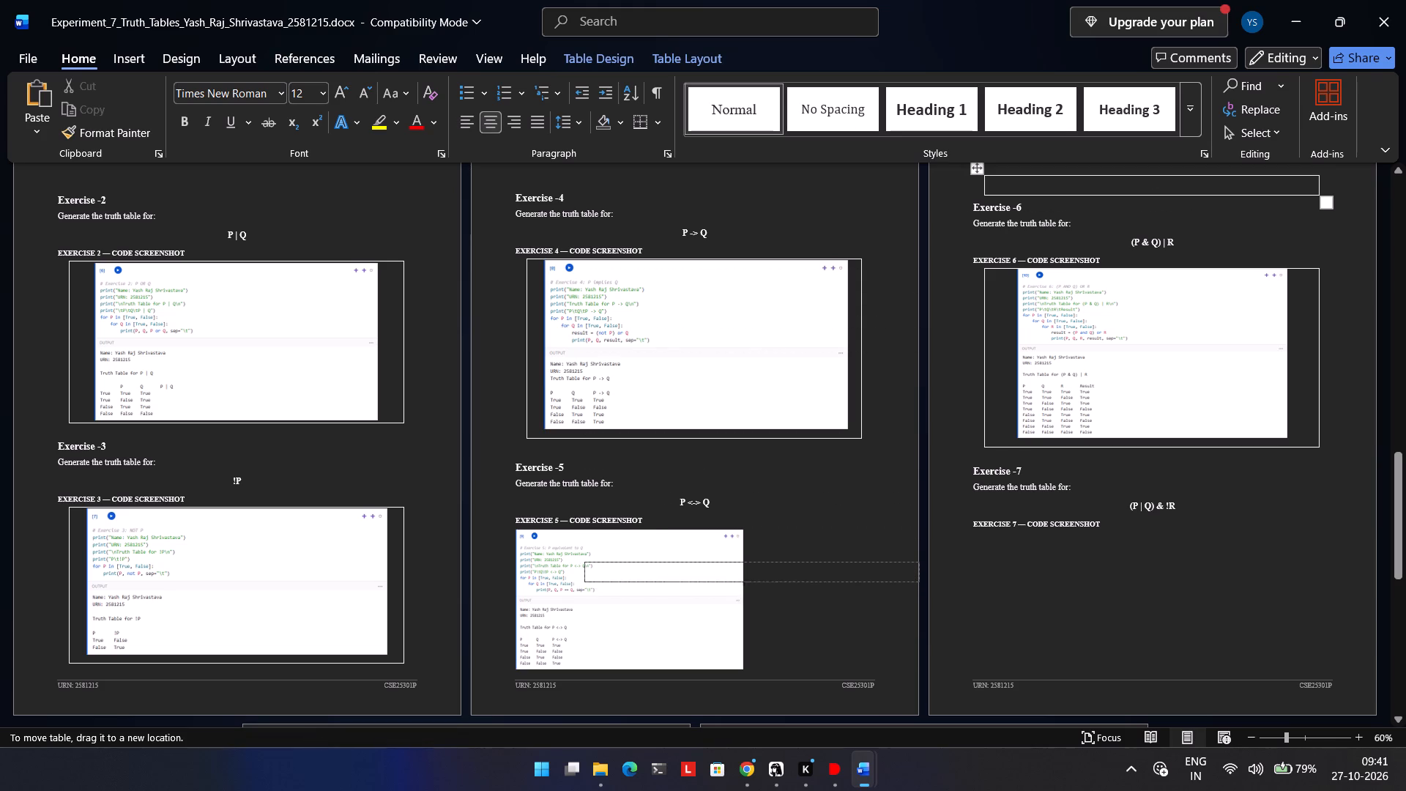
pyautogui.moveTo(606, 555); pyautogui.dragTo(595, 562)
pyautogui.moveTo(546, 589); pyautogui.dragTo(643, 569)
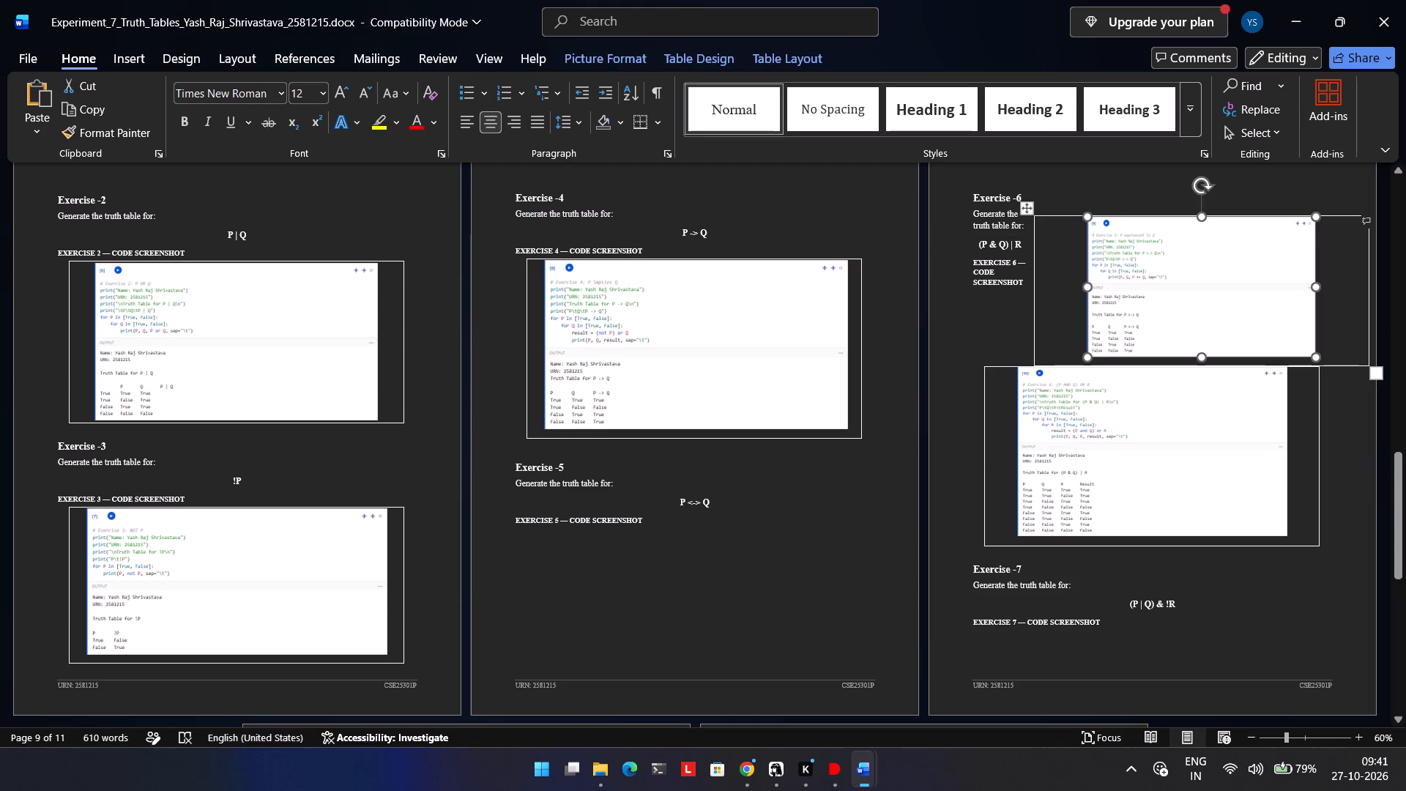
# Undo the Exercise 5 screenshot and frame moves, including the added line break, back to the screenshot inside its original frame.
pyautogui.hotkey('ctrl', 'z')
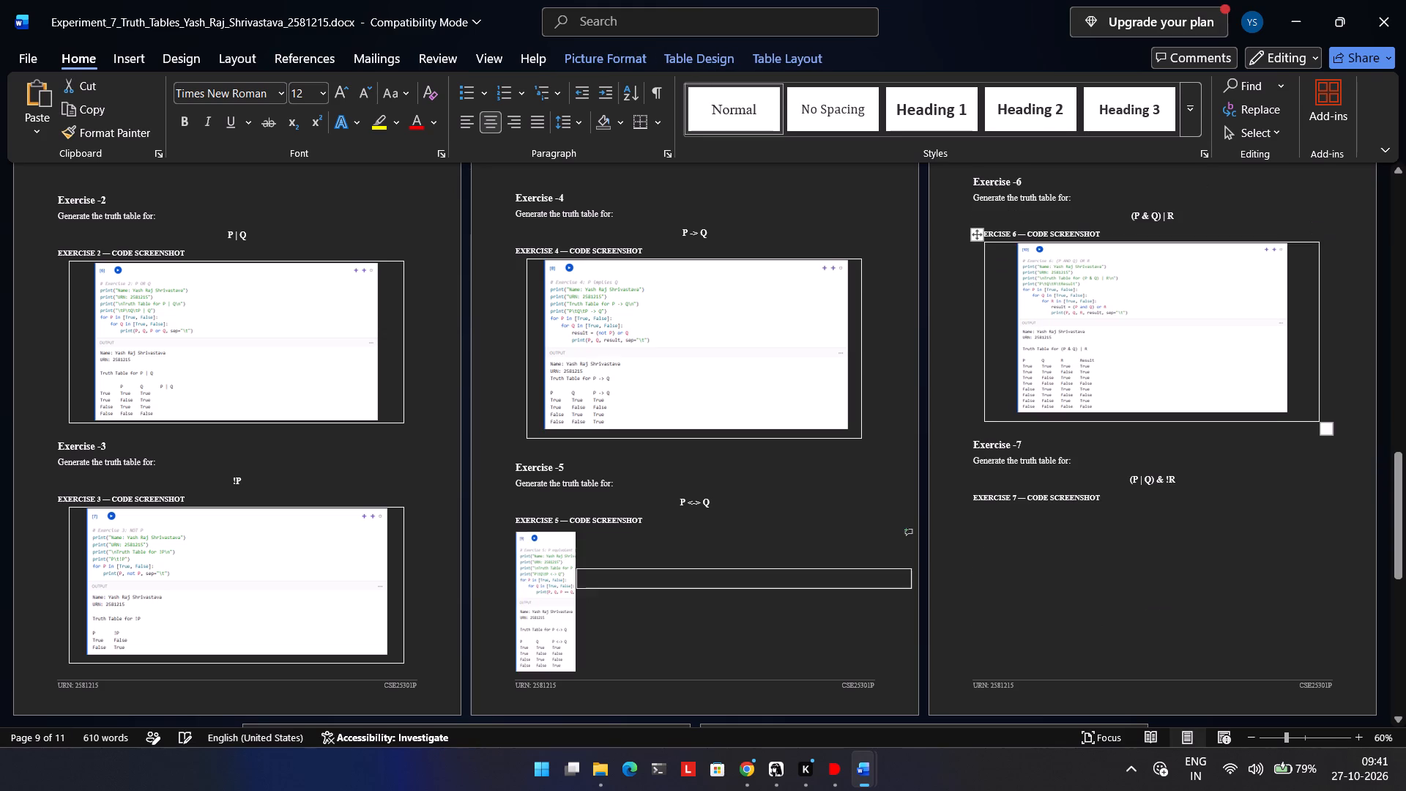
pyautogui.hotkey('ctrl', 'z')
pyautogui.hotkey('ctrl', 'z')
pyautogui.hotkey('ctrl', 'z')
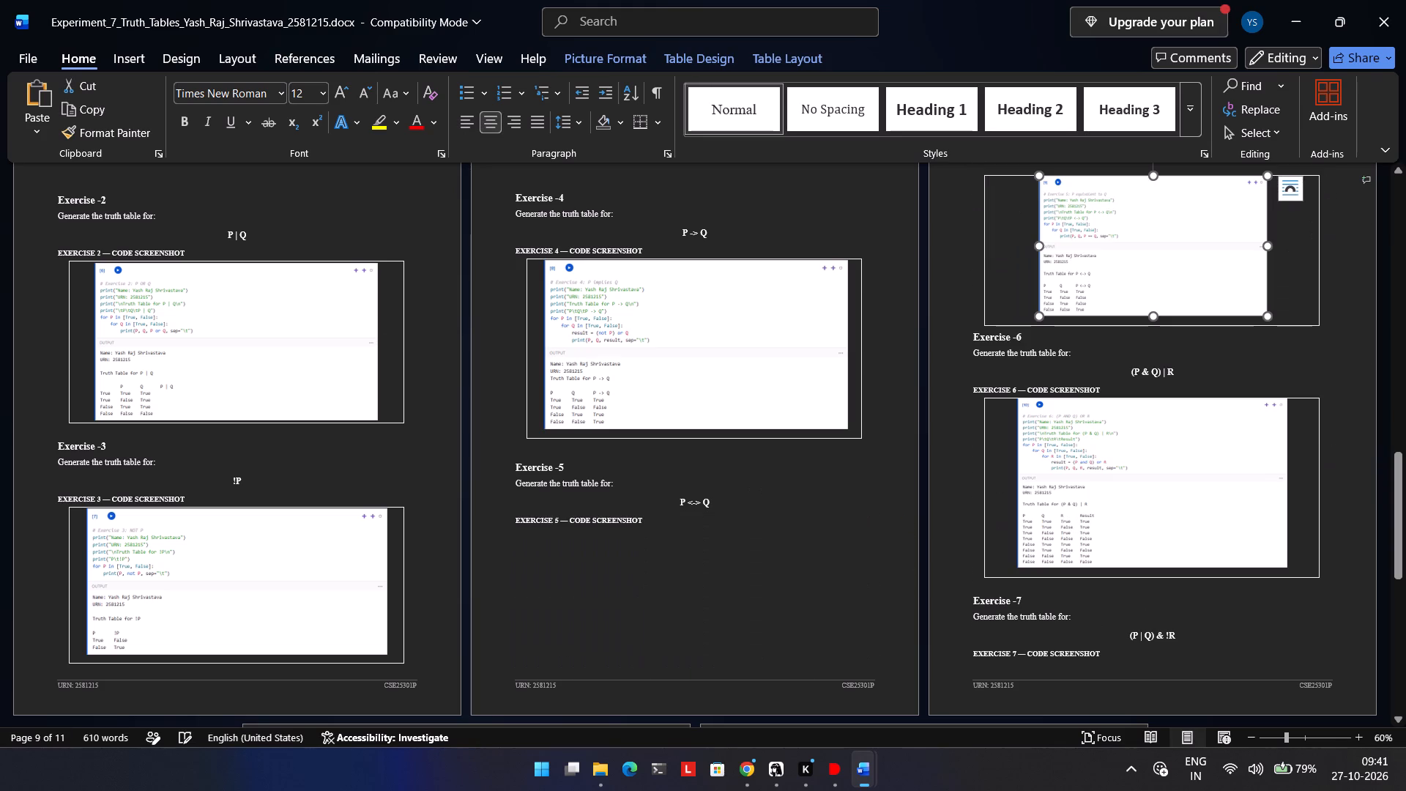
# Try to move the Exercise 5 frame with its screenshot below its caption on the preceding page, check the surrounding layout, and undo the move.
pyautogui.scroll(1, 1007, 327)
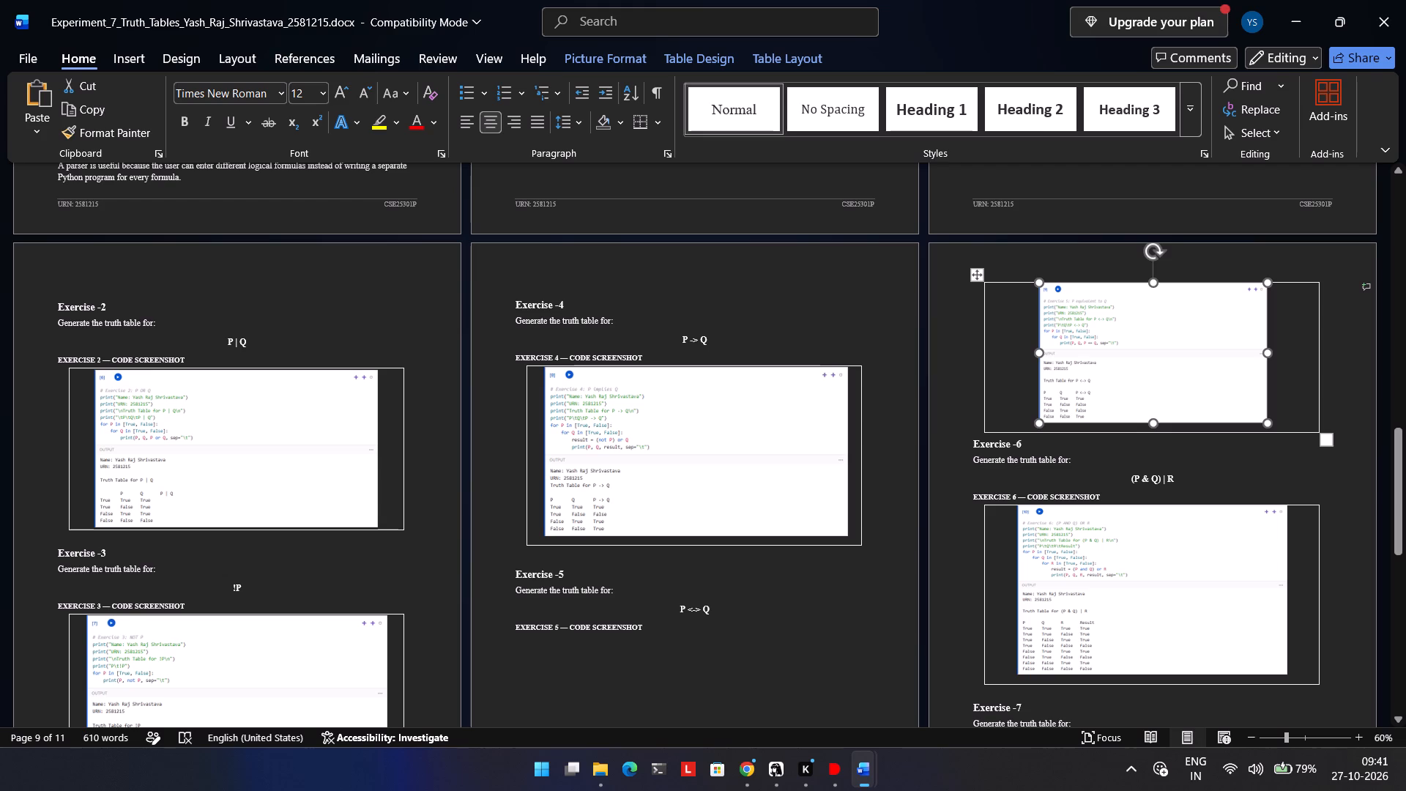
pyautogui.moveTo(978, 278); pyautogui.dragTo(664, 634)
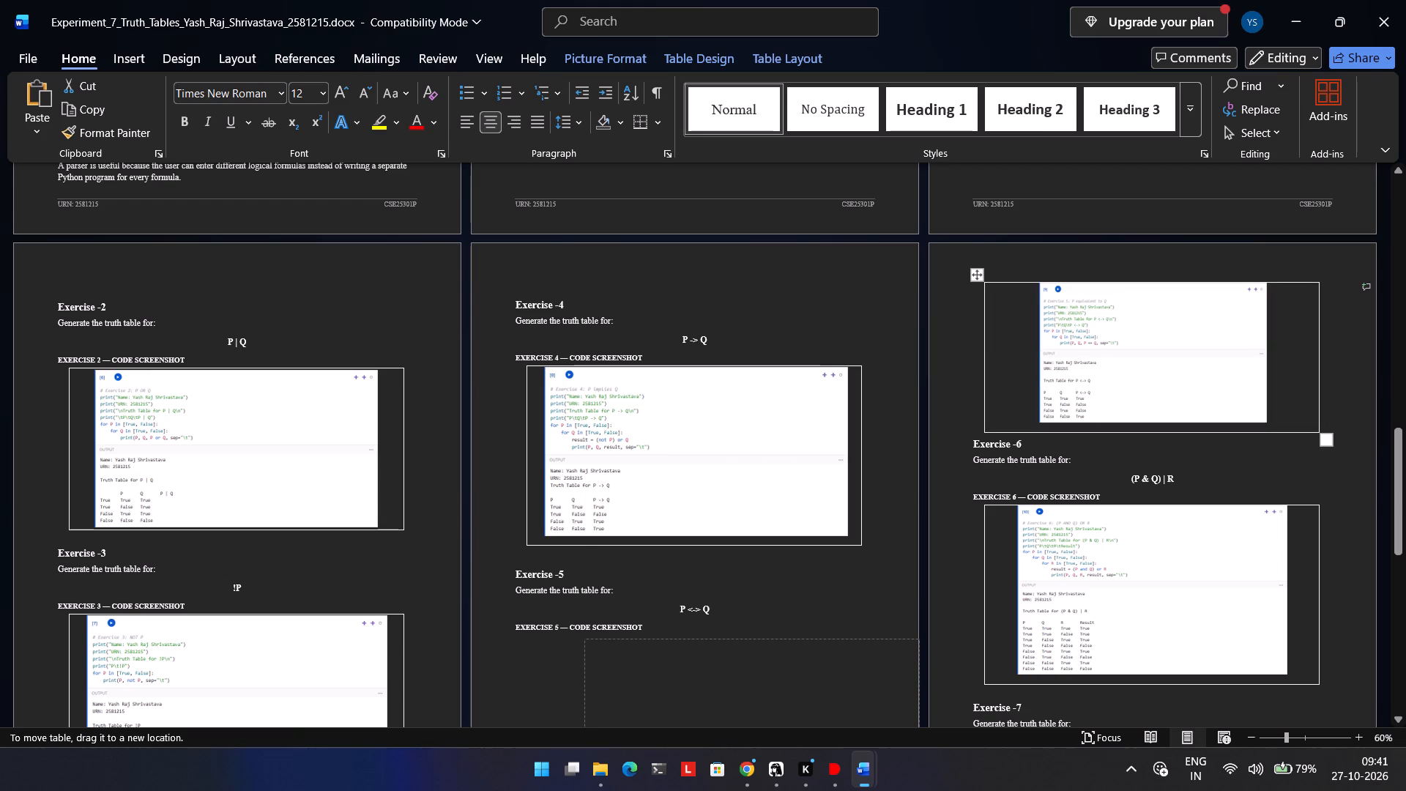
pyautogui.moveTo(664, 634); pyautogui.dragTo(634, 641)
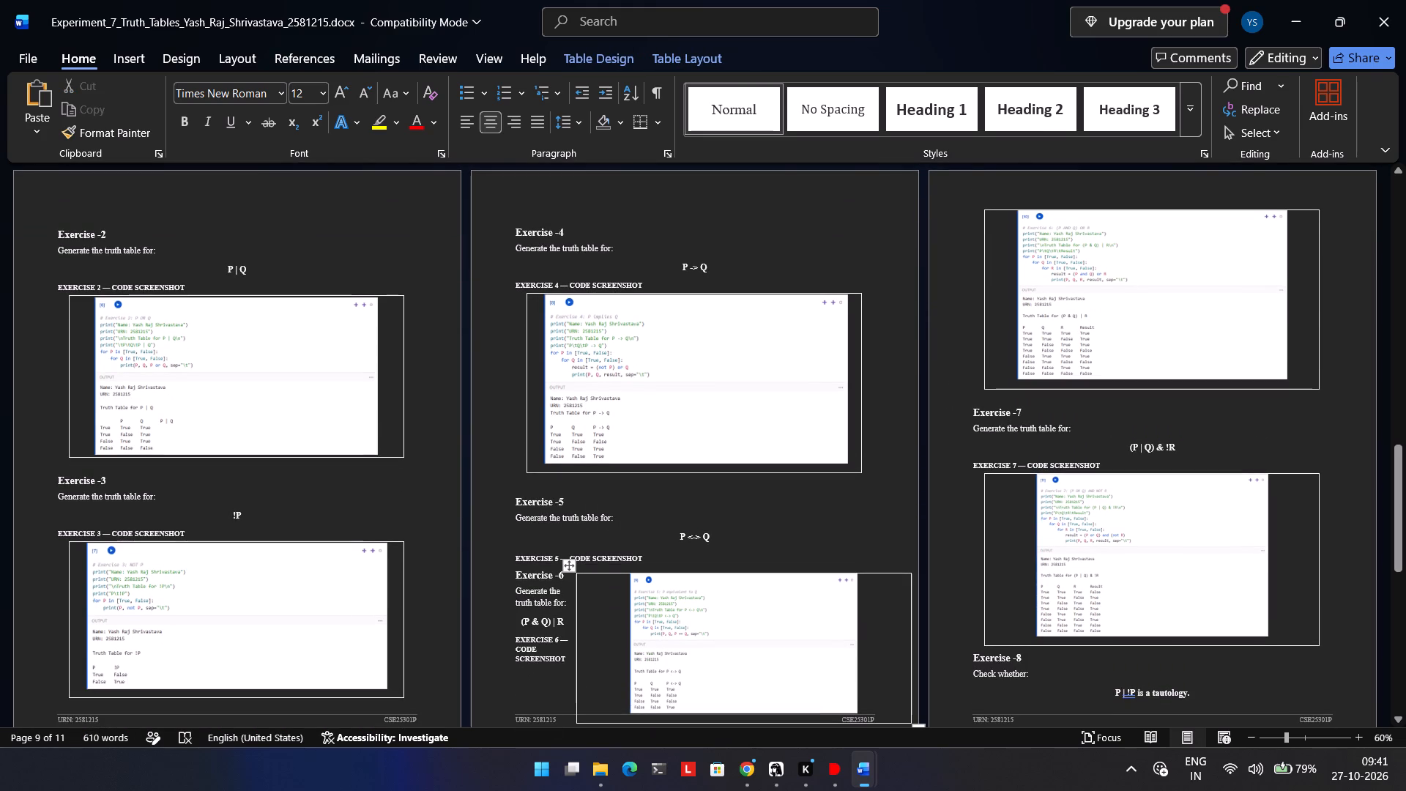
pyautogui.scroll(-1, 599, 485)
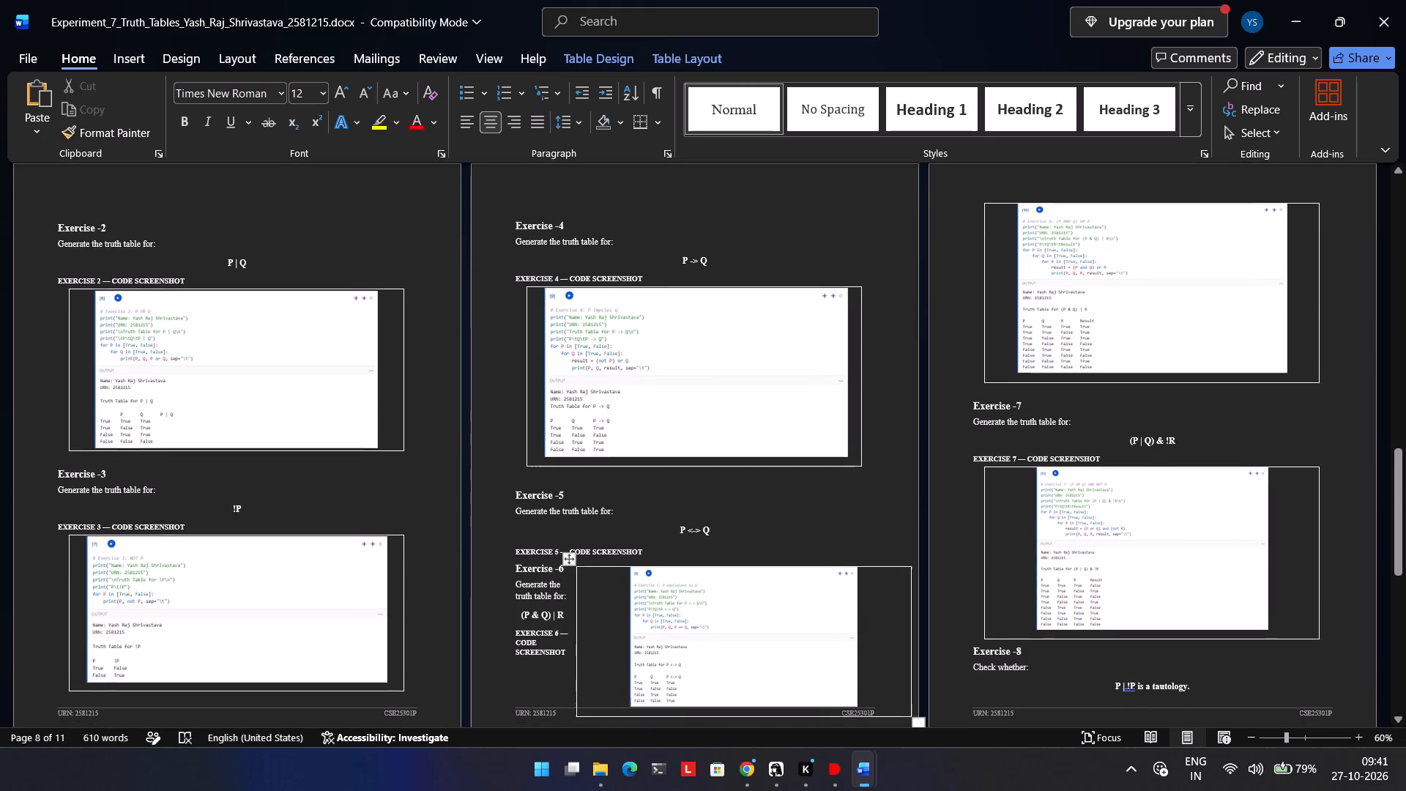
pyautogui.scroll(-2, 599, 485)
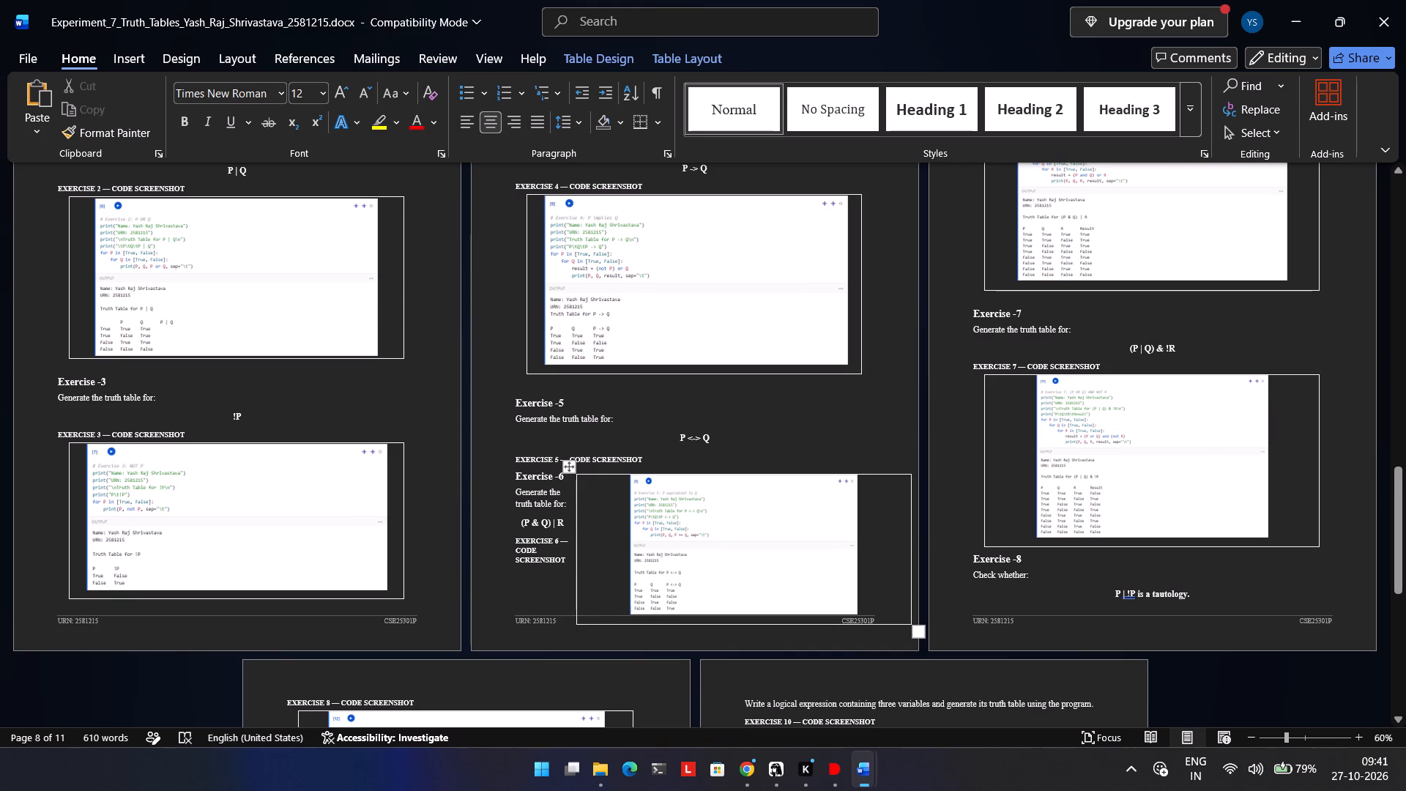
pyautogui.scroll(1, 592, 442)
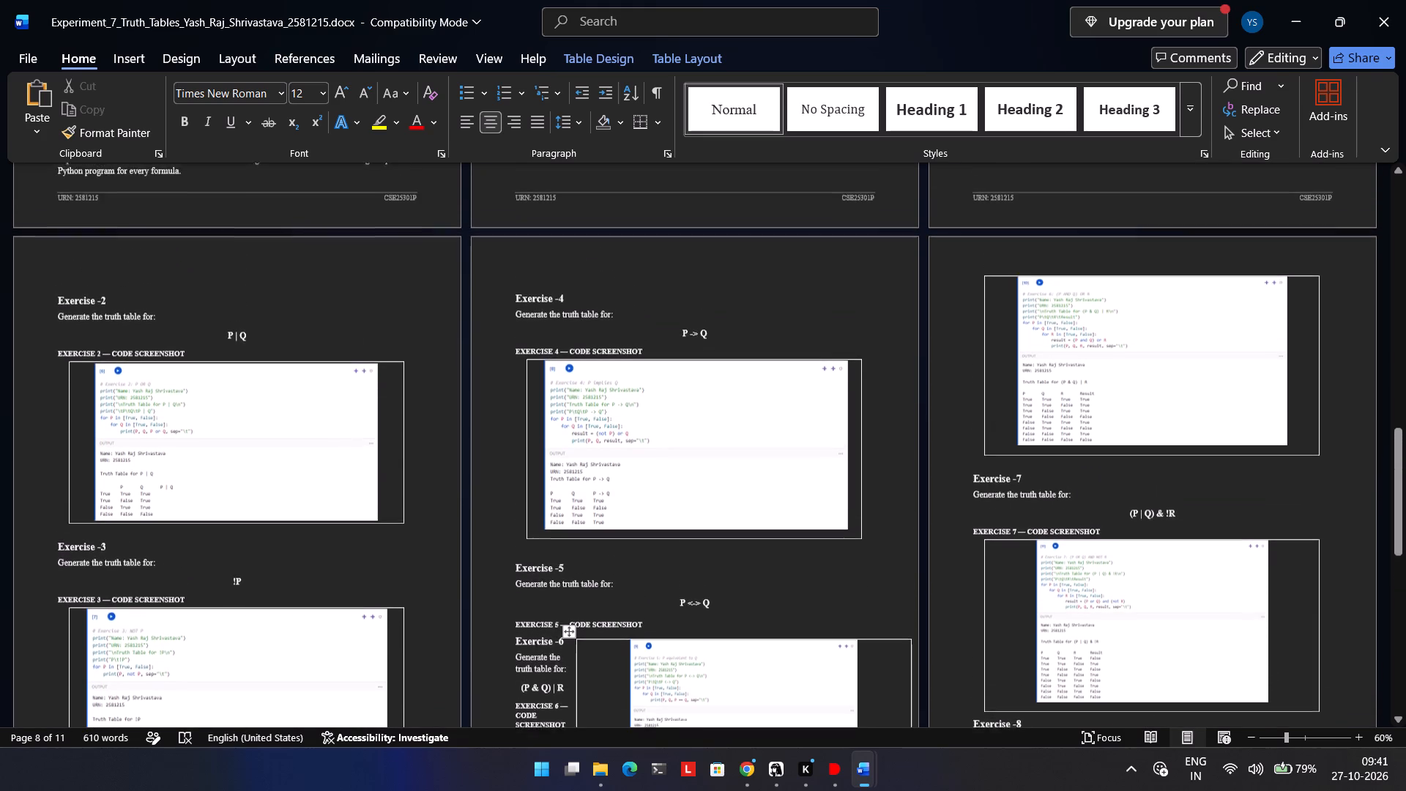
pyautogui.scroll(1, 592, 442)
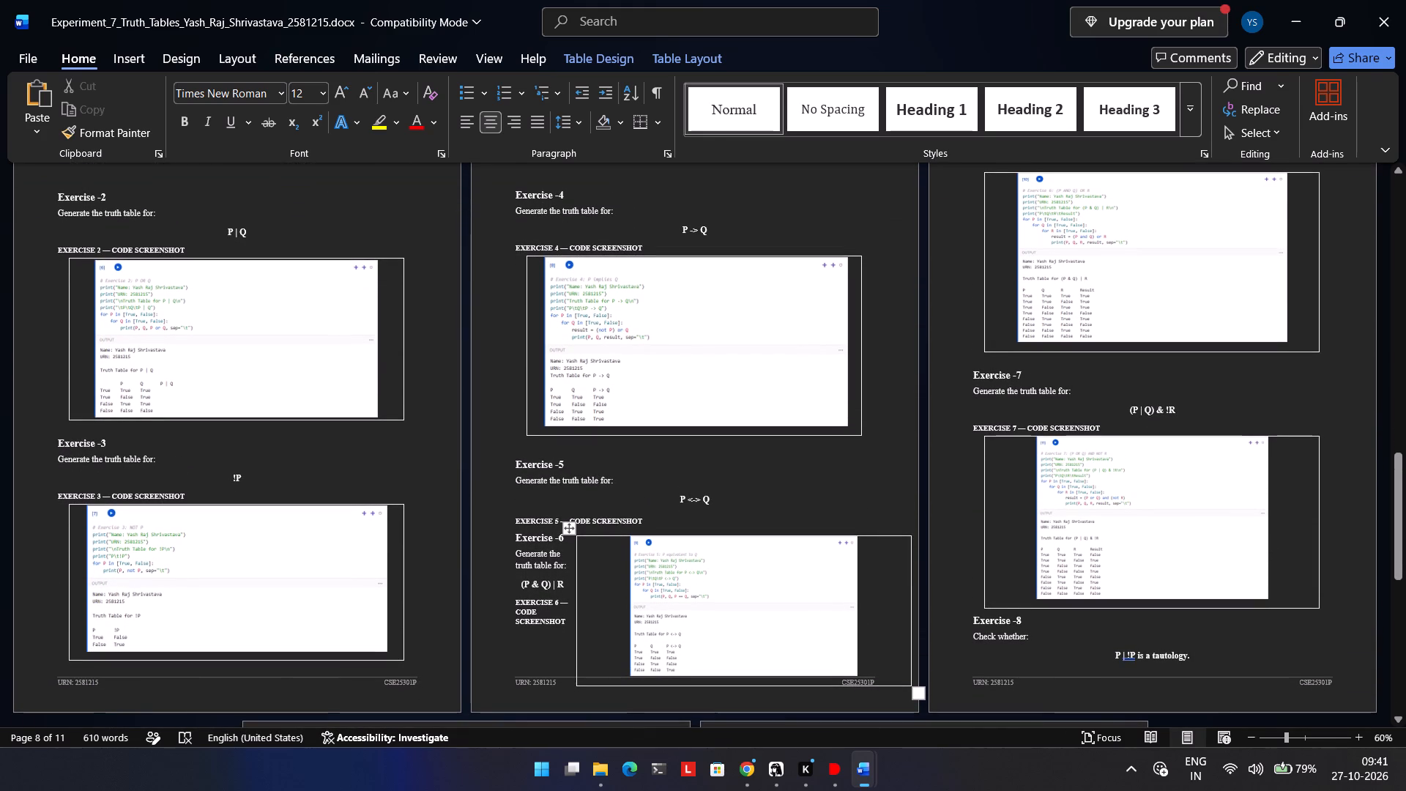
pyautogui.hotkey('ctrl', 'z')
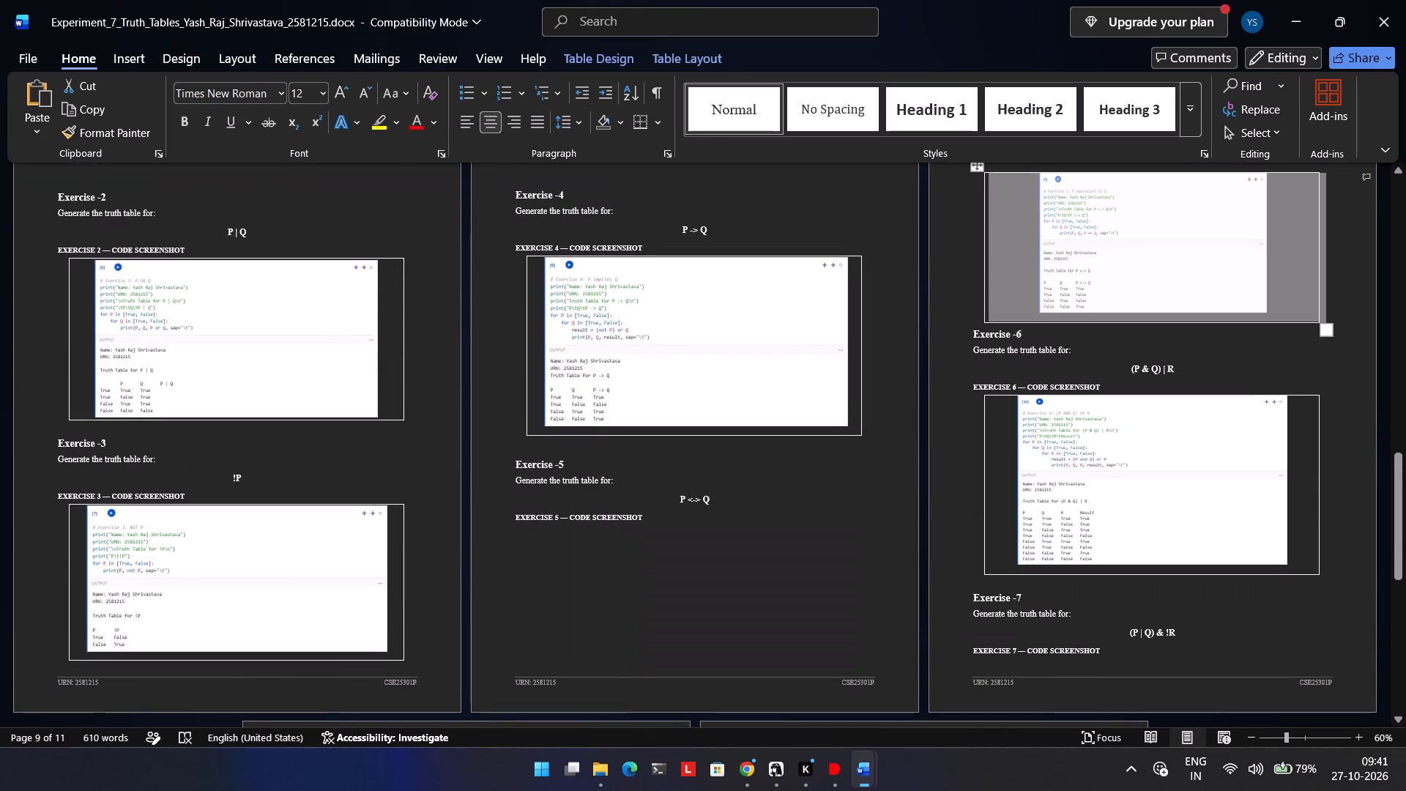
# Delete the blank line above the Exercise -5 heading so the Exercise 5 frame moves up beneath its caption.
pyautogui.keyDown('ctrl'); pyautogui.scroll(4, 573, 536); pyautogui.keyUp('ctrl')
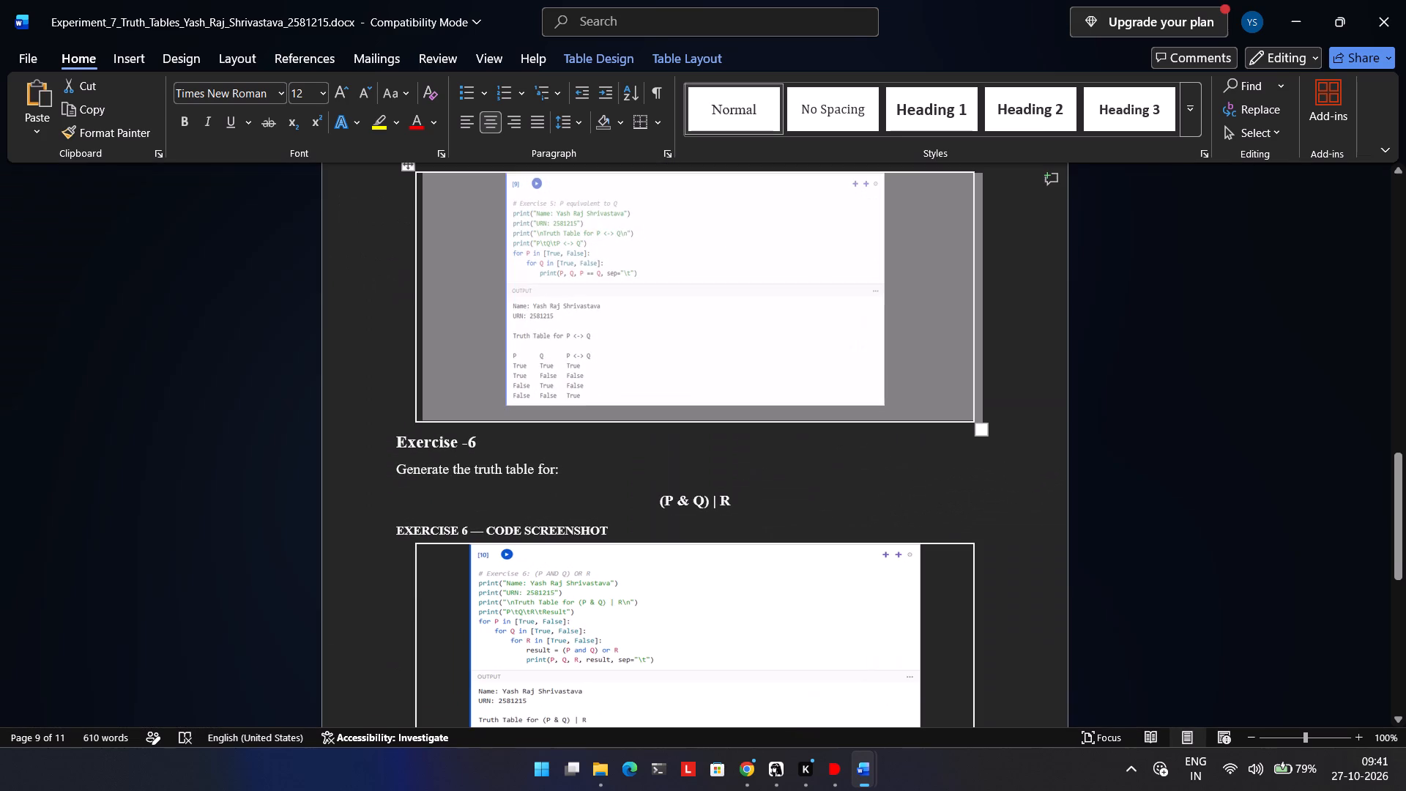
pyautogui.hscroll(3, 573, 536)
pyautogui.scroll(-2, 573, 536)
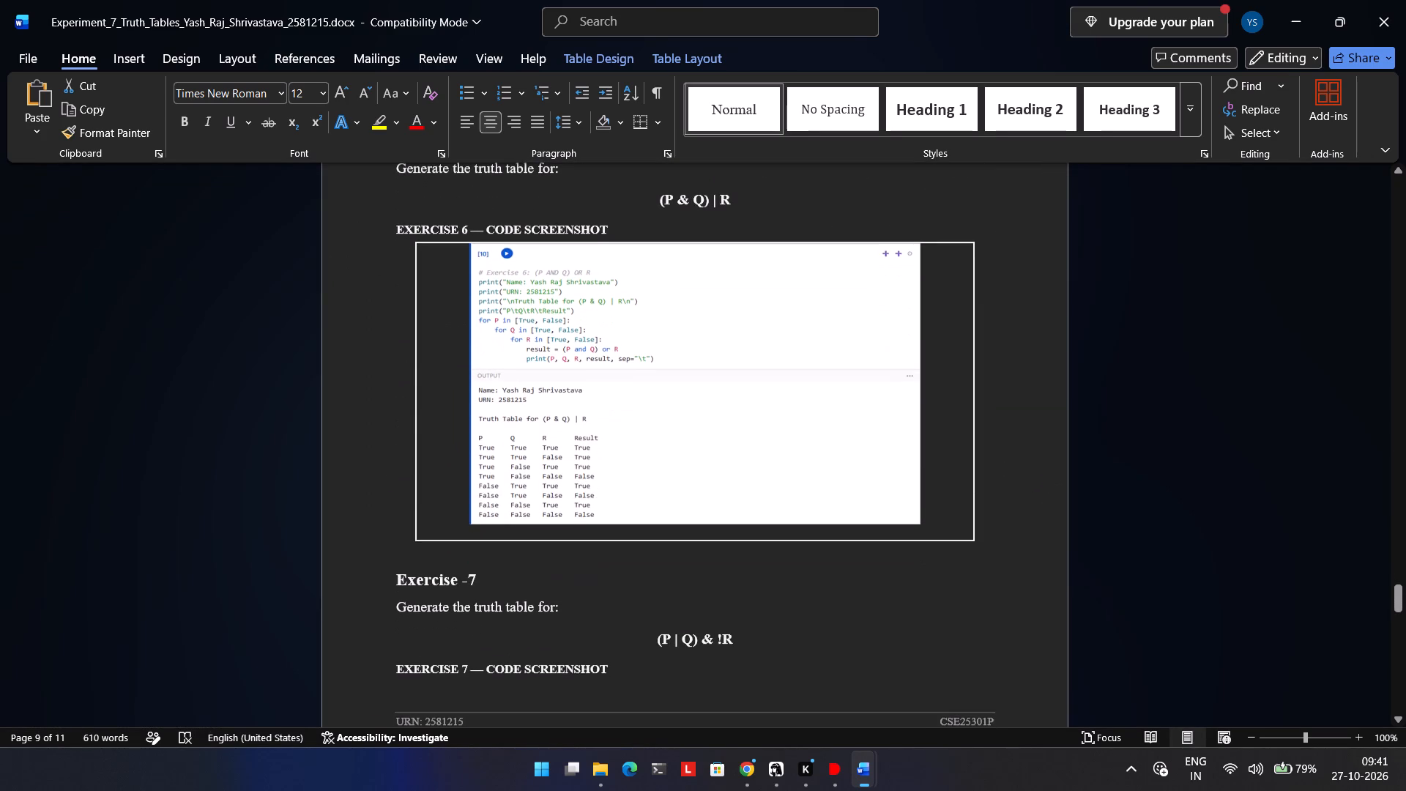
pyautogui.hscroll(3, 278, 506)
pyautogui.scroll(4, 278, 506)
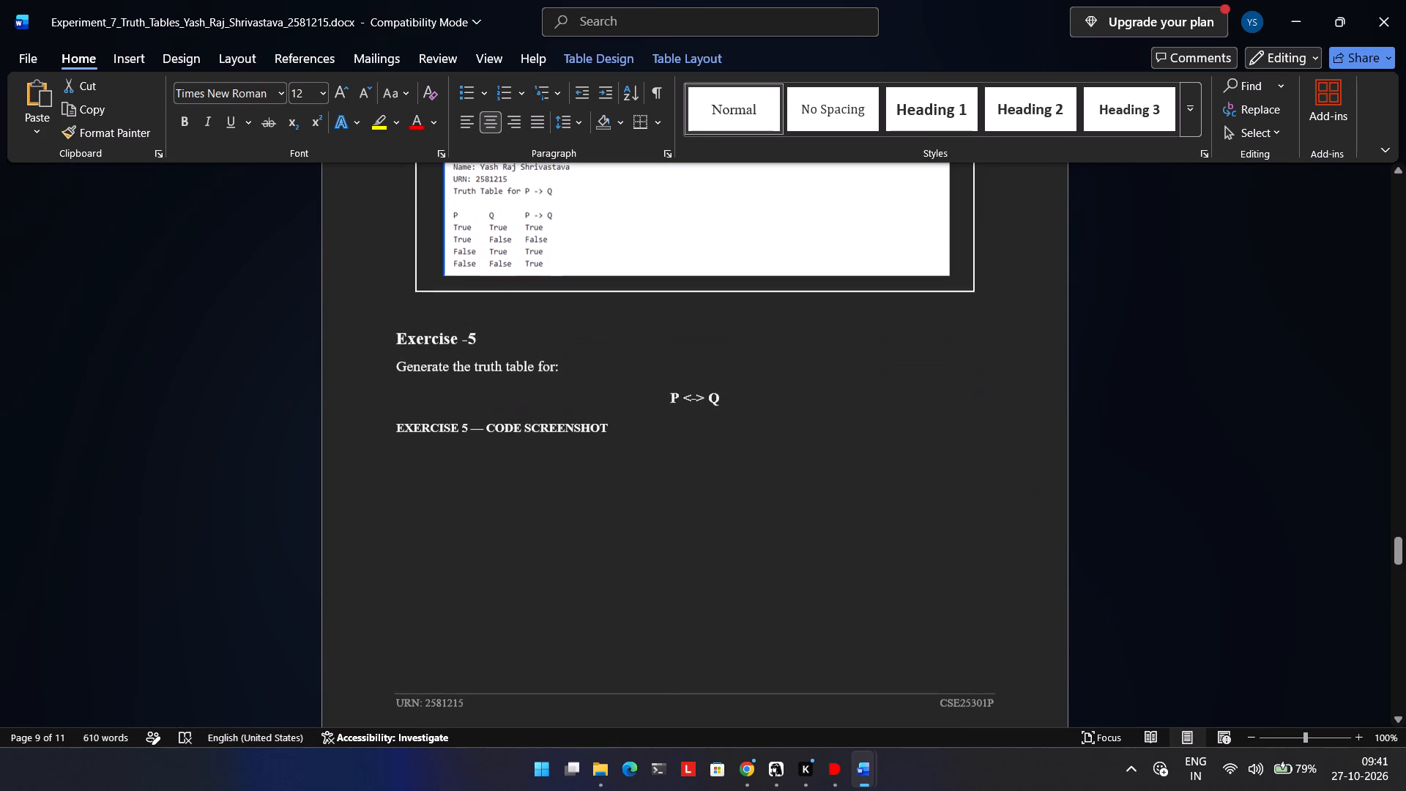
pyautogui.click(486, 464)
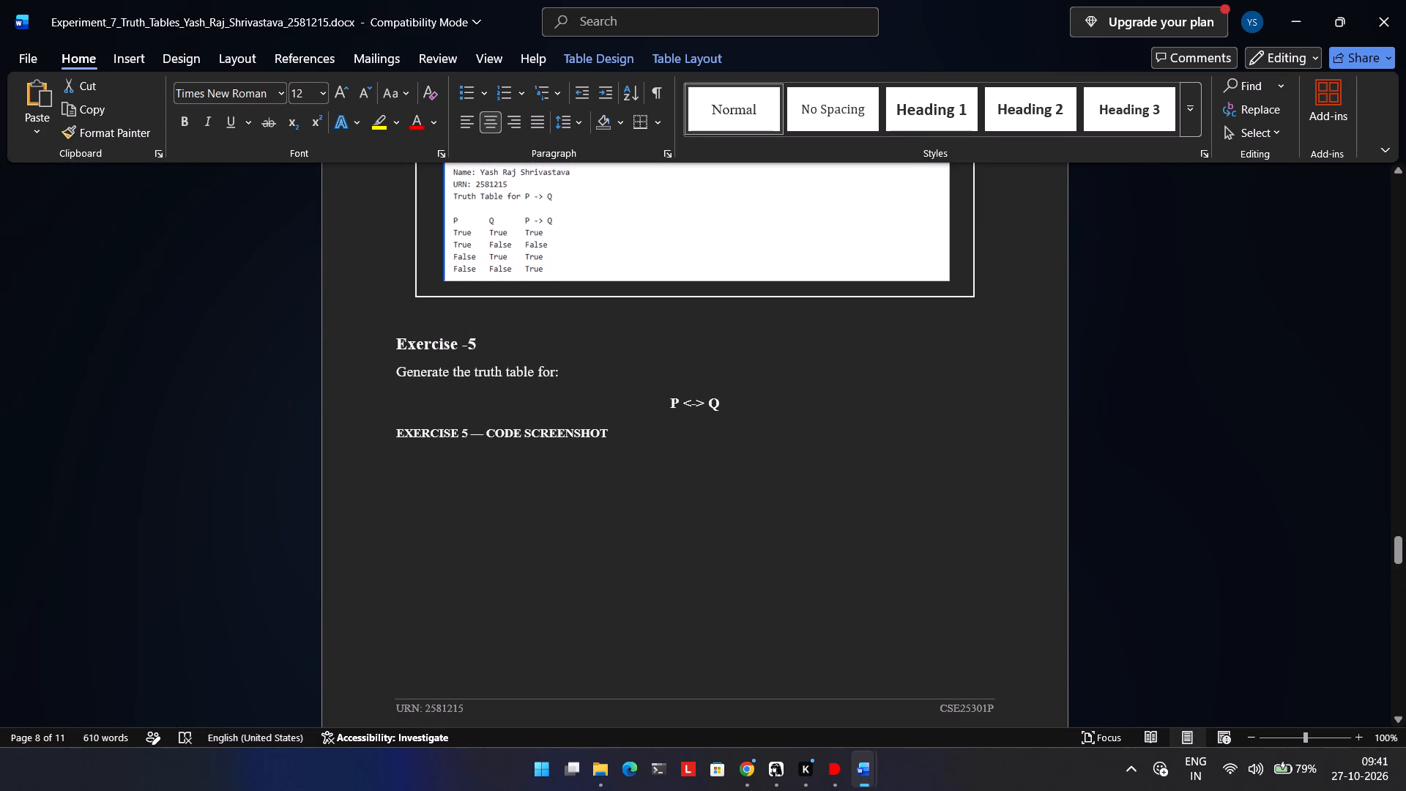
pyautogui.click(401, 323)
pyautogui.press('BackSpace')
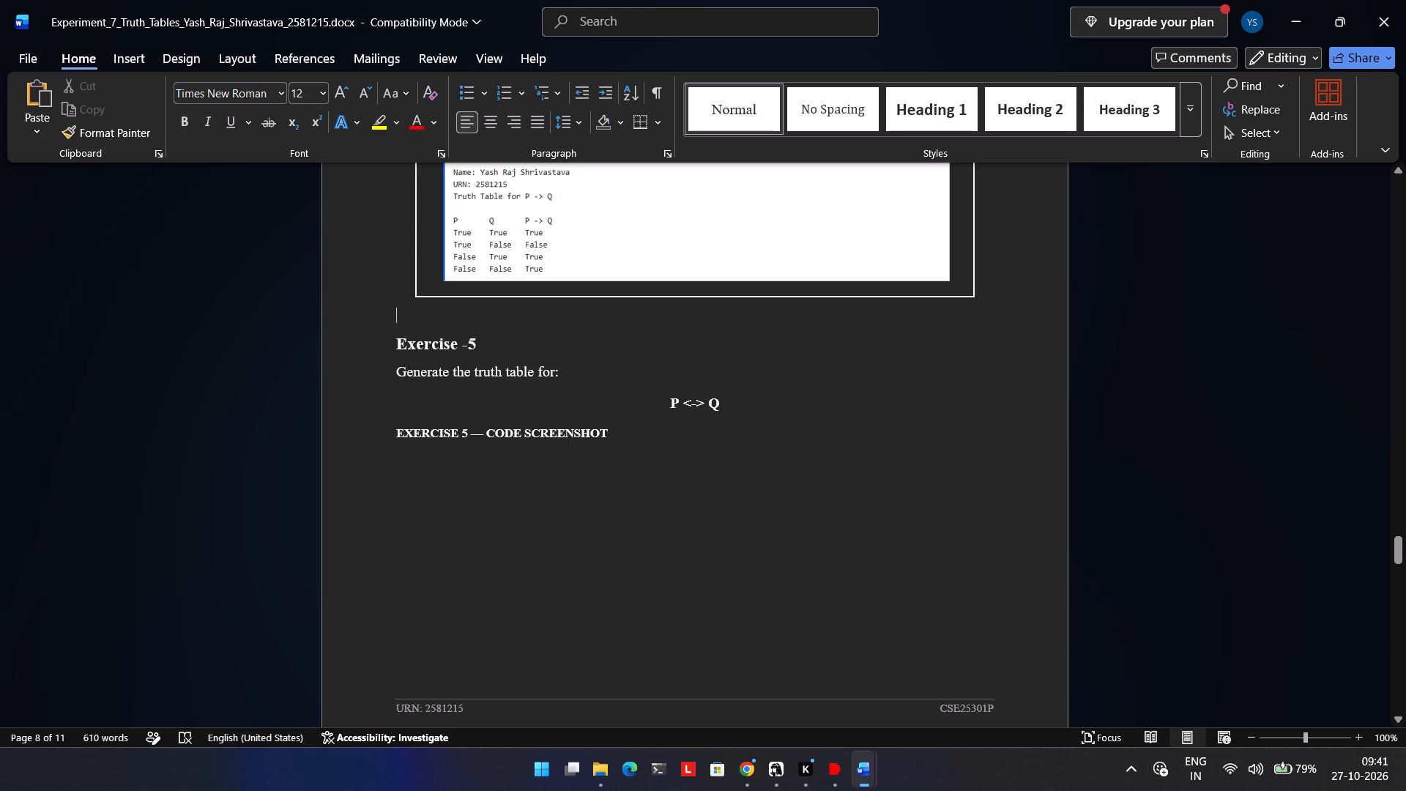
pyautogui.press('BackSpace')
pyautogui.press('Down')
pyautogui.press('BackSpace')
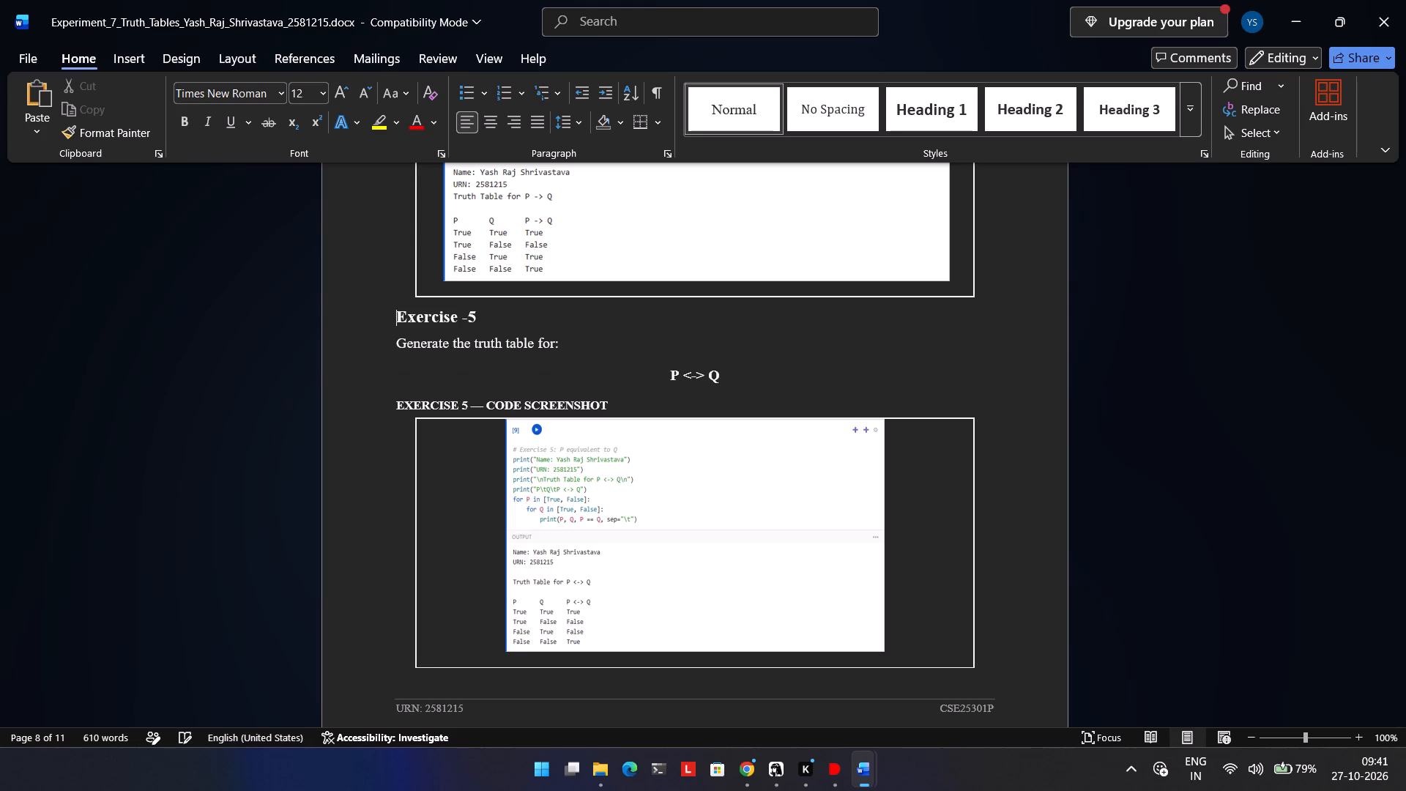
pyautogui.scroll(-1, 573, 387)
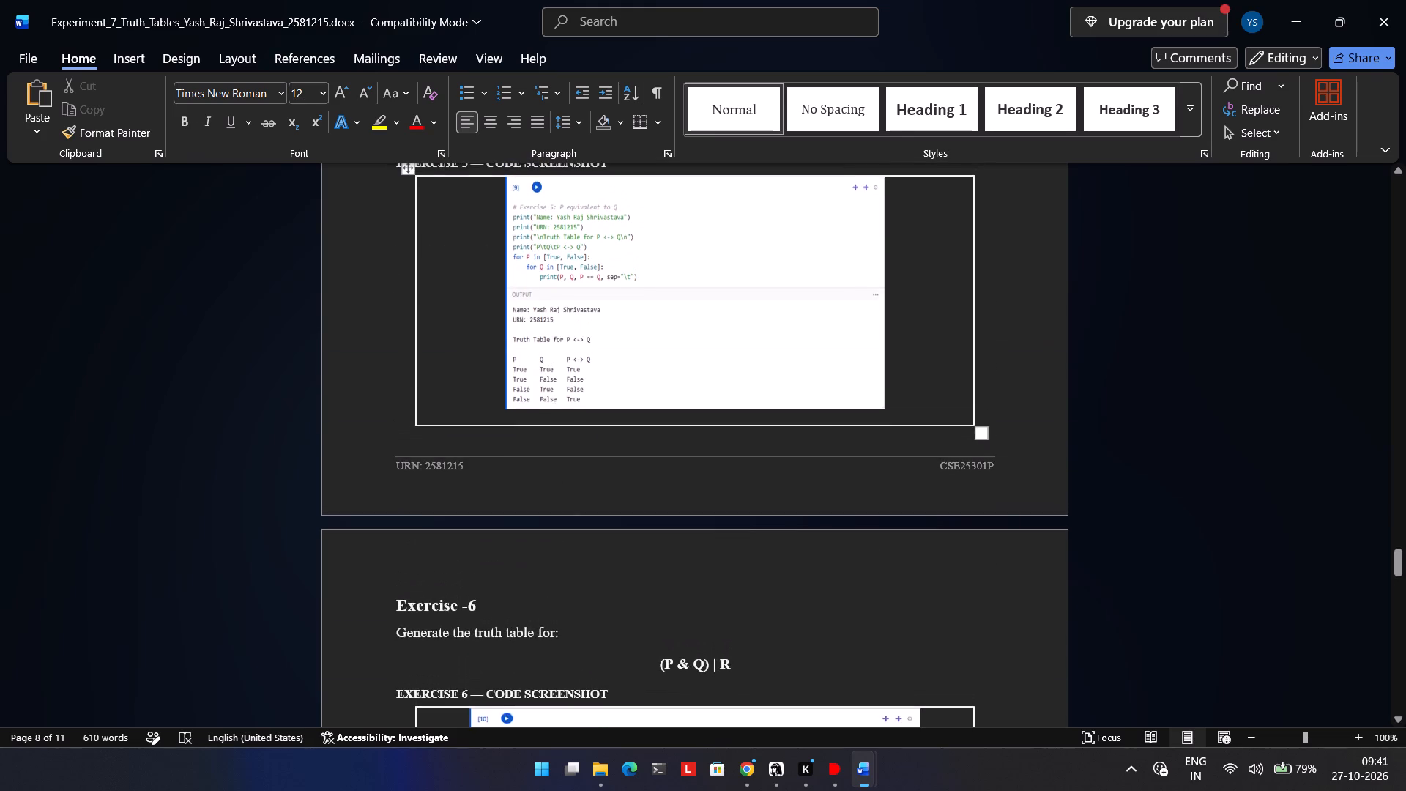
# Widen the Exercise 5 screenshot and enlarge it proportionally within its frame, keeping the frame above the page footer.
pyautogui.scroll(3, 573, 387)
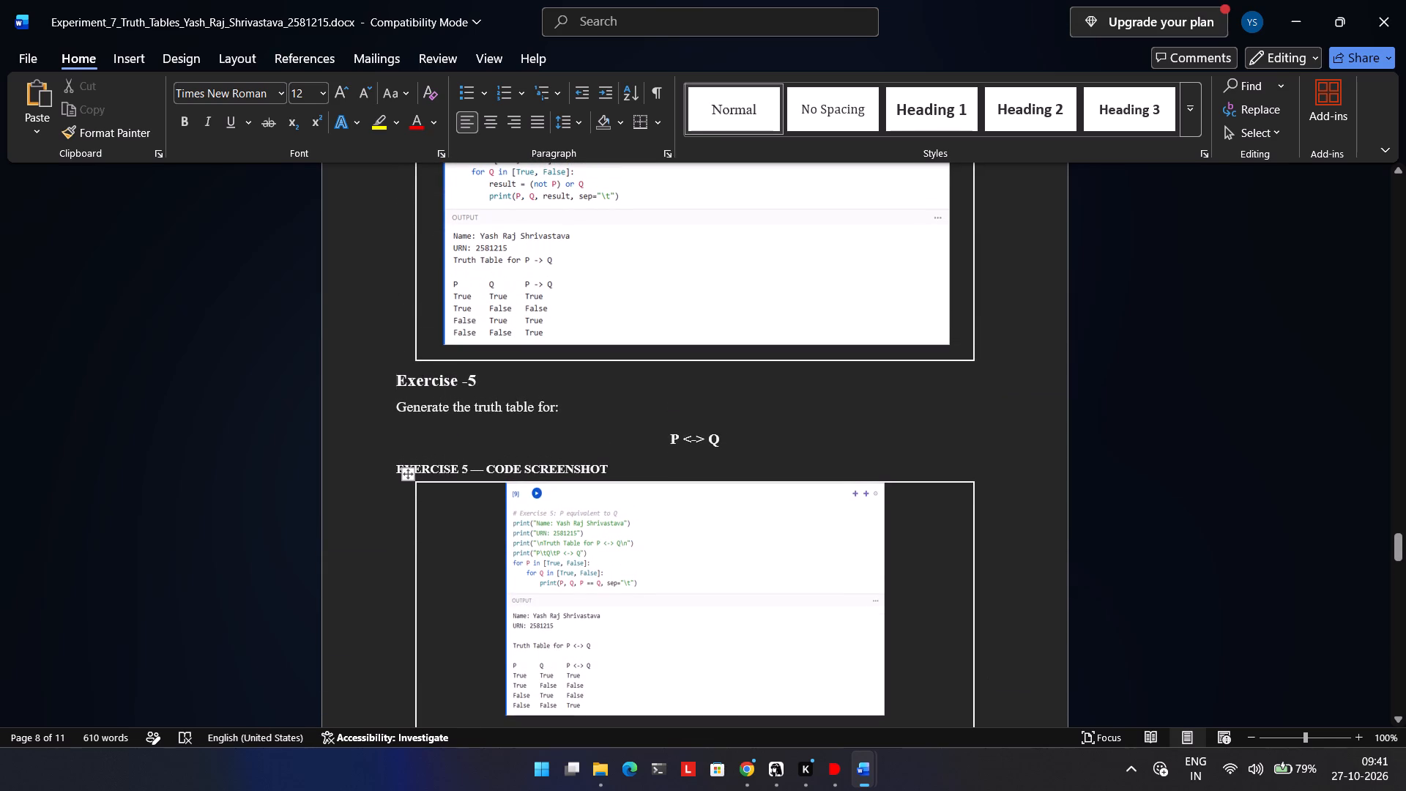
pyautogui.click(625, 611)
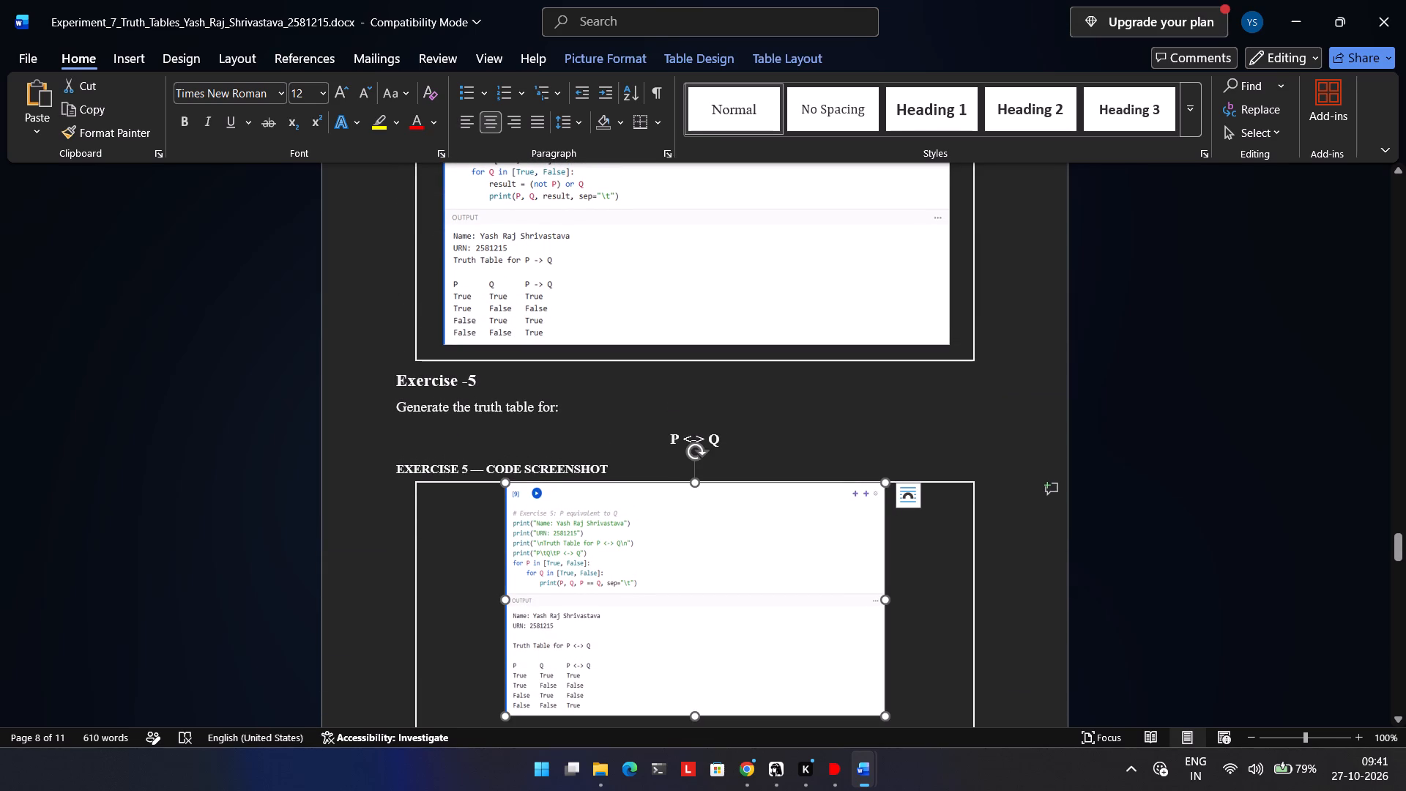
pyautogui.moveTo(502, 599); pyautogui.dragTo(452, 605)
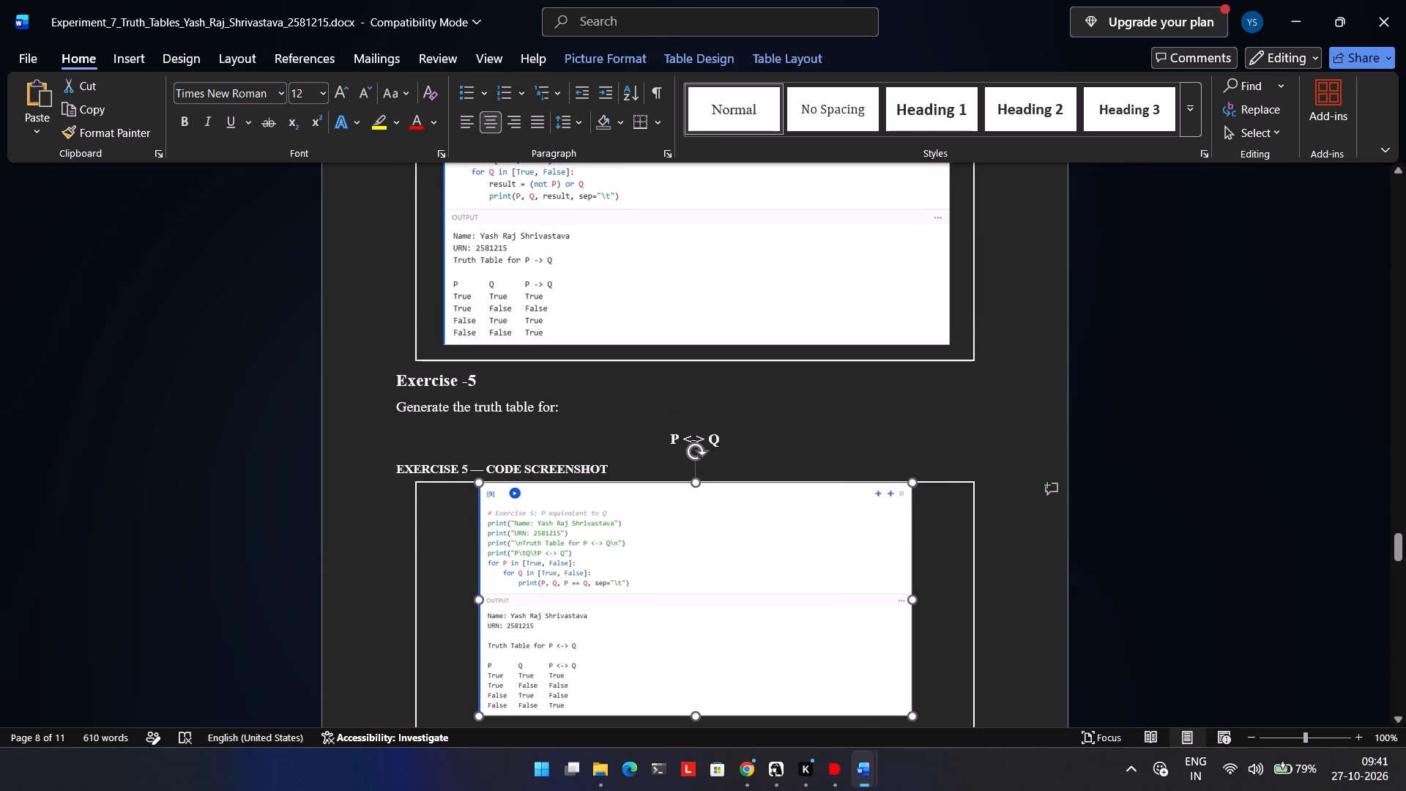
pyautogui.scroll(-3, 661, 607)
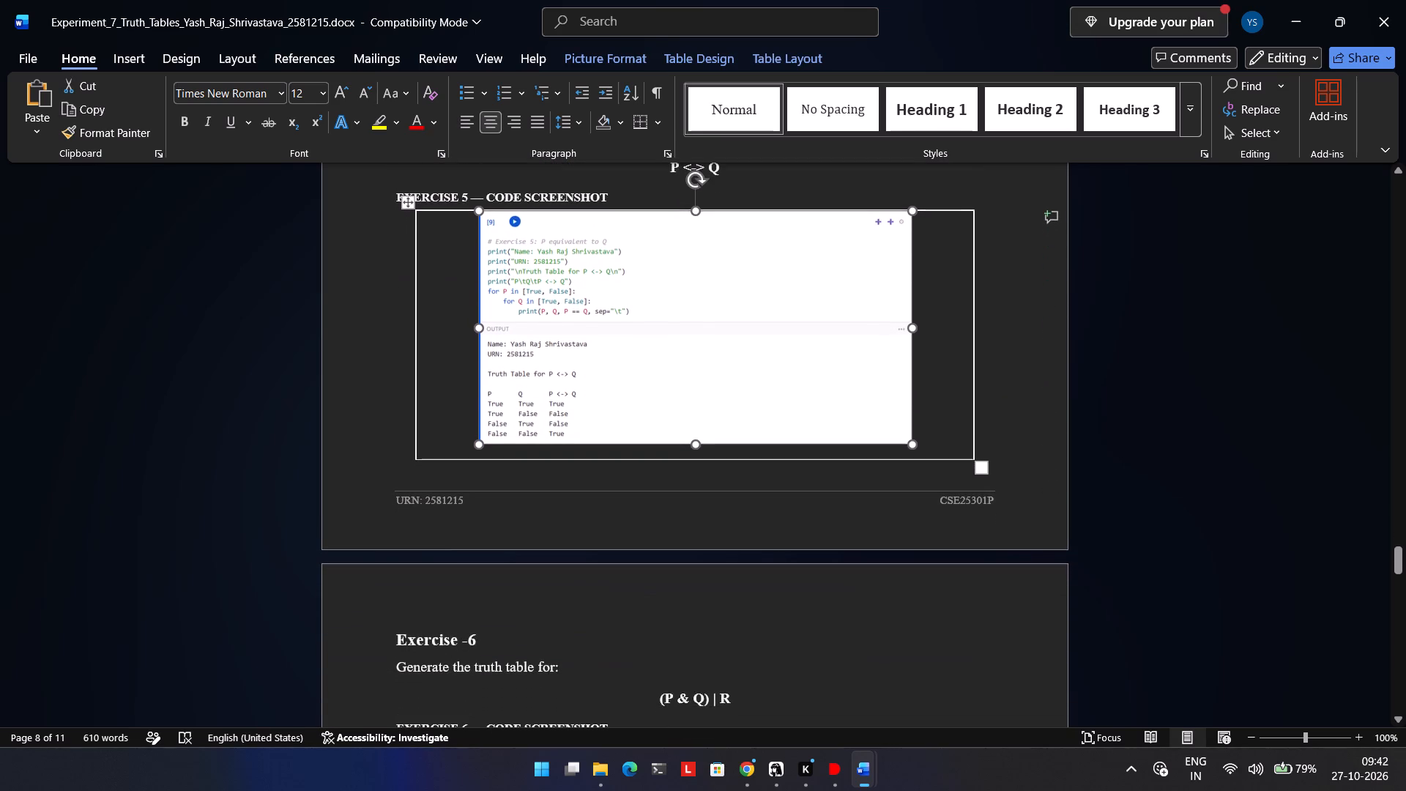
pyautogui.scroll(-1, 661, 607)
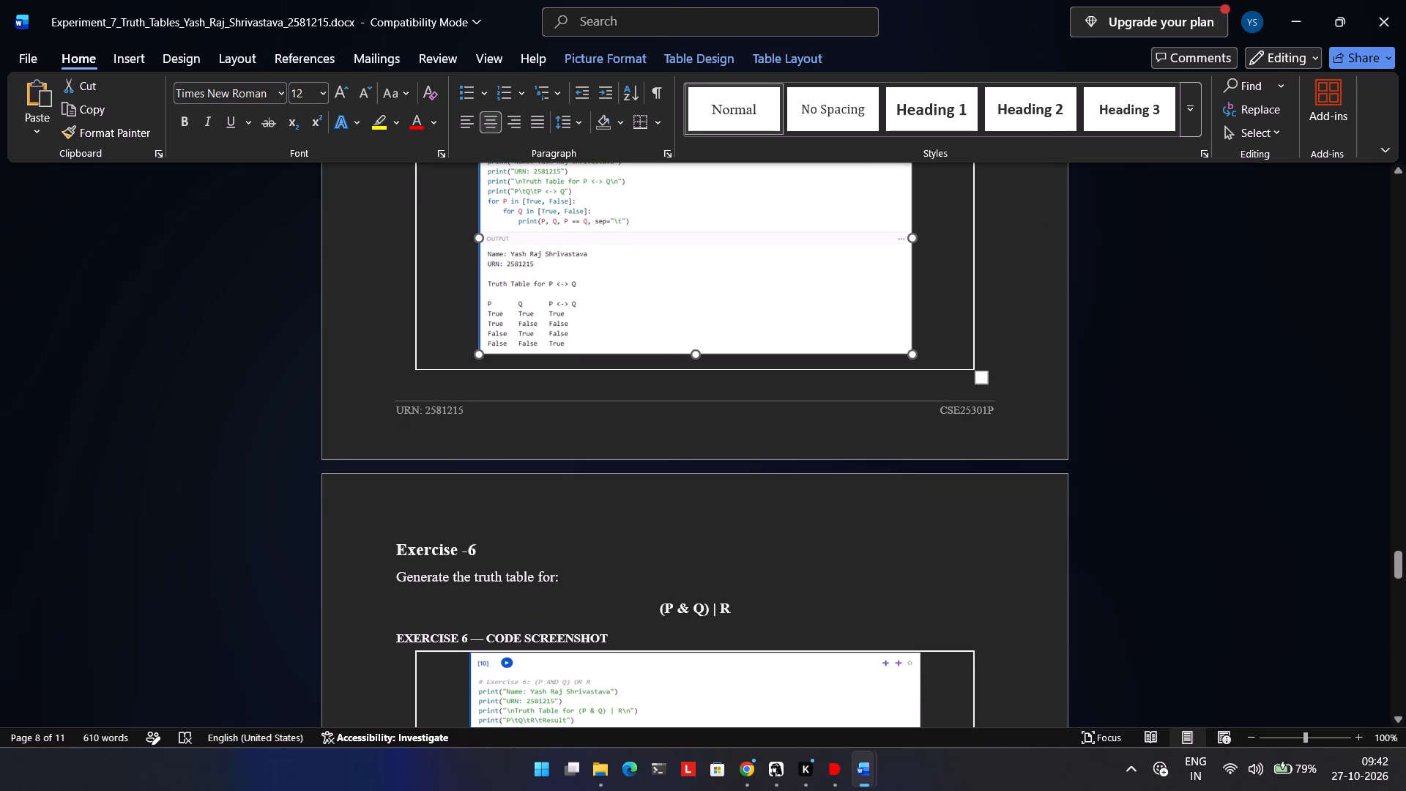
pyautogui.moveTo(915, 360); pyautogui.dragTo(924, 377)
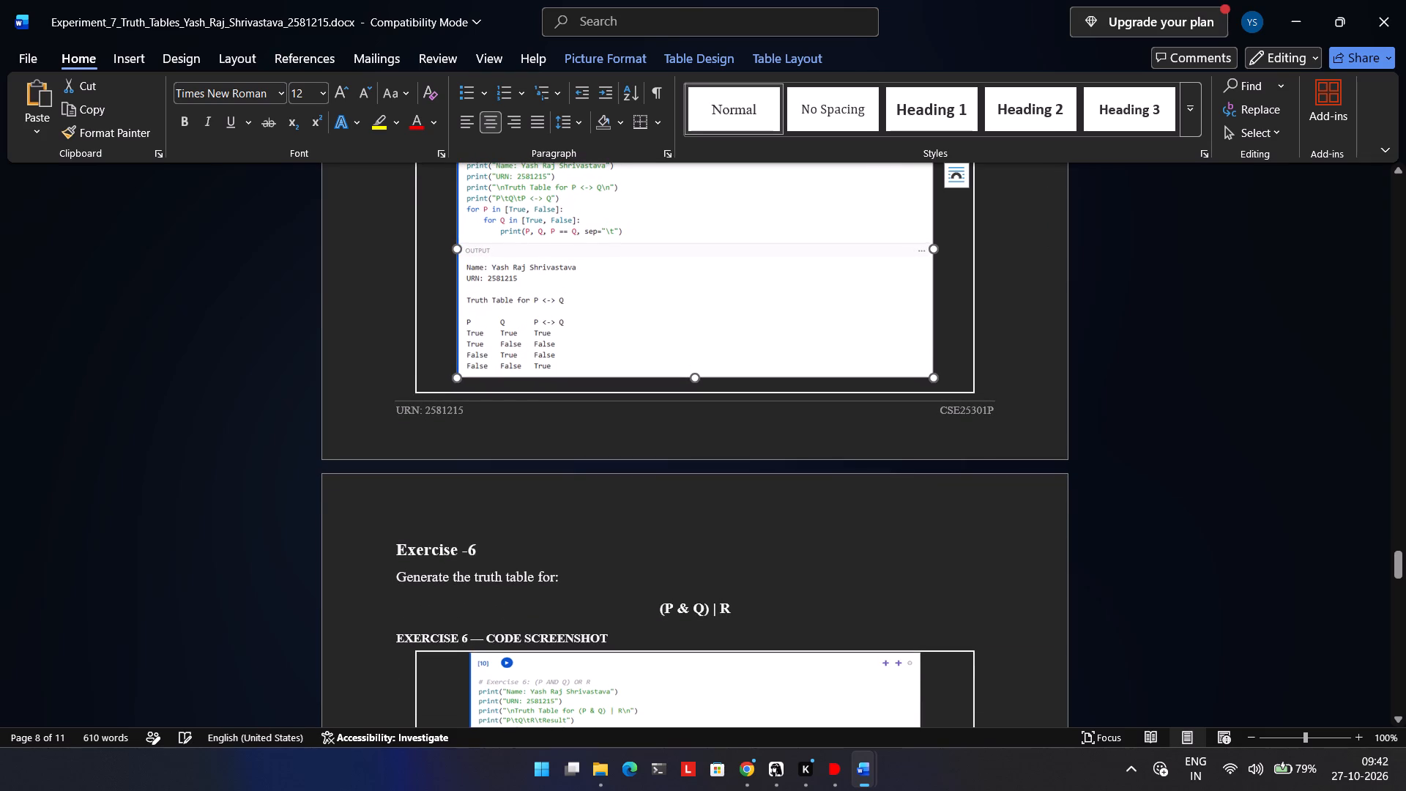
pyautogui.hscroll(1, 759, 343)
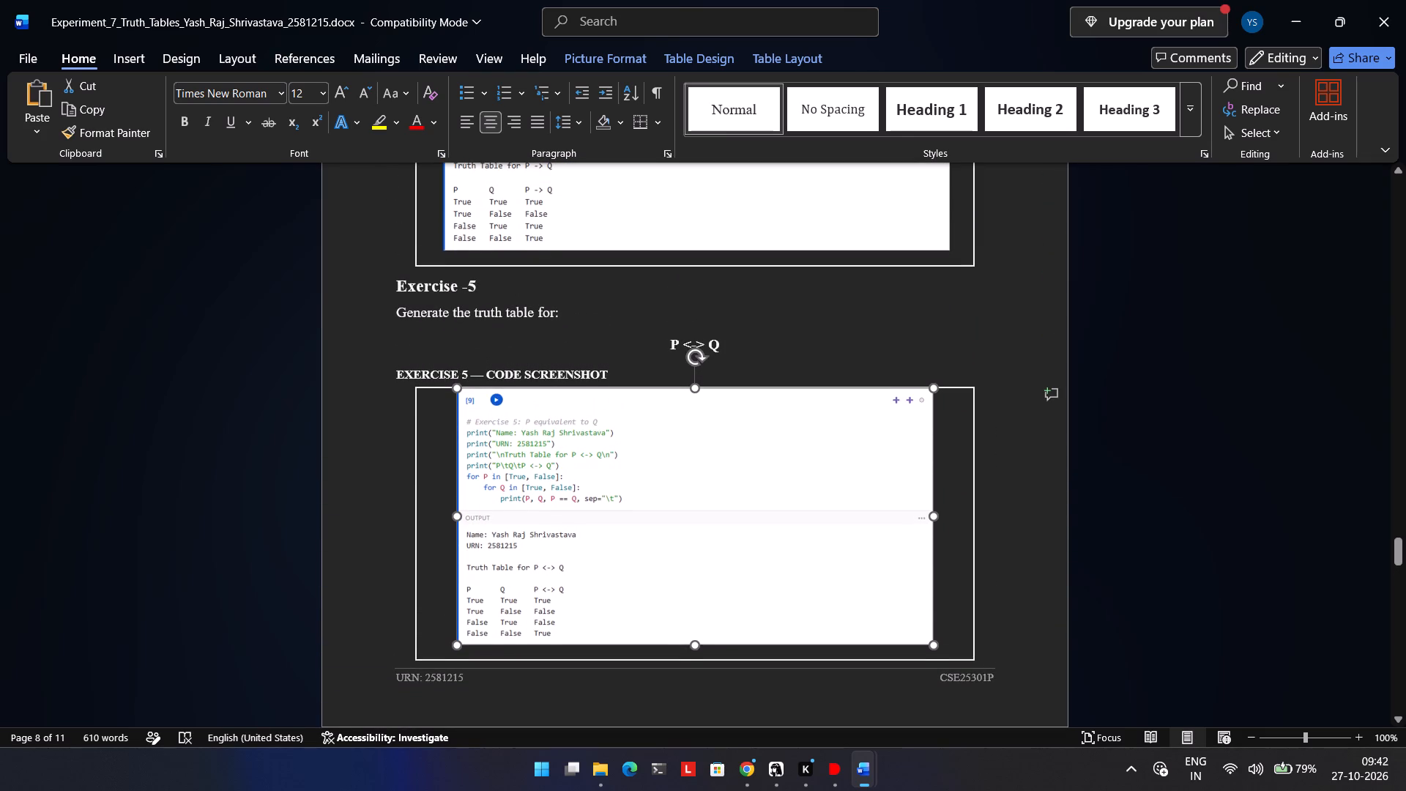
pyautogui.hscroll(1, 759, 343)
# Shrink the Exercise 7 screenshot proportionally so its frame fits beneath its caption on the preceding page.
pyautogui.scroll(-2, 759, 343)
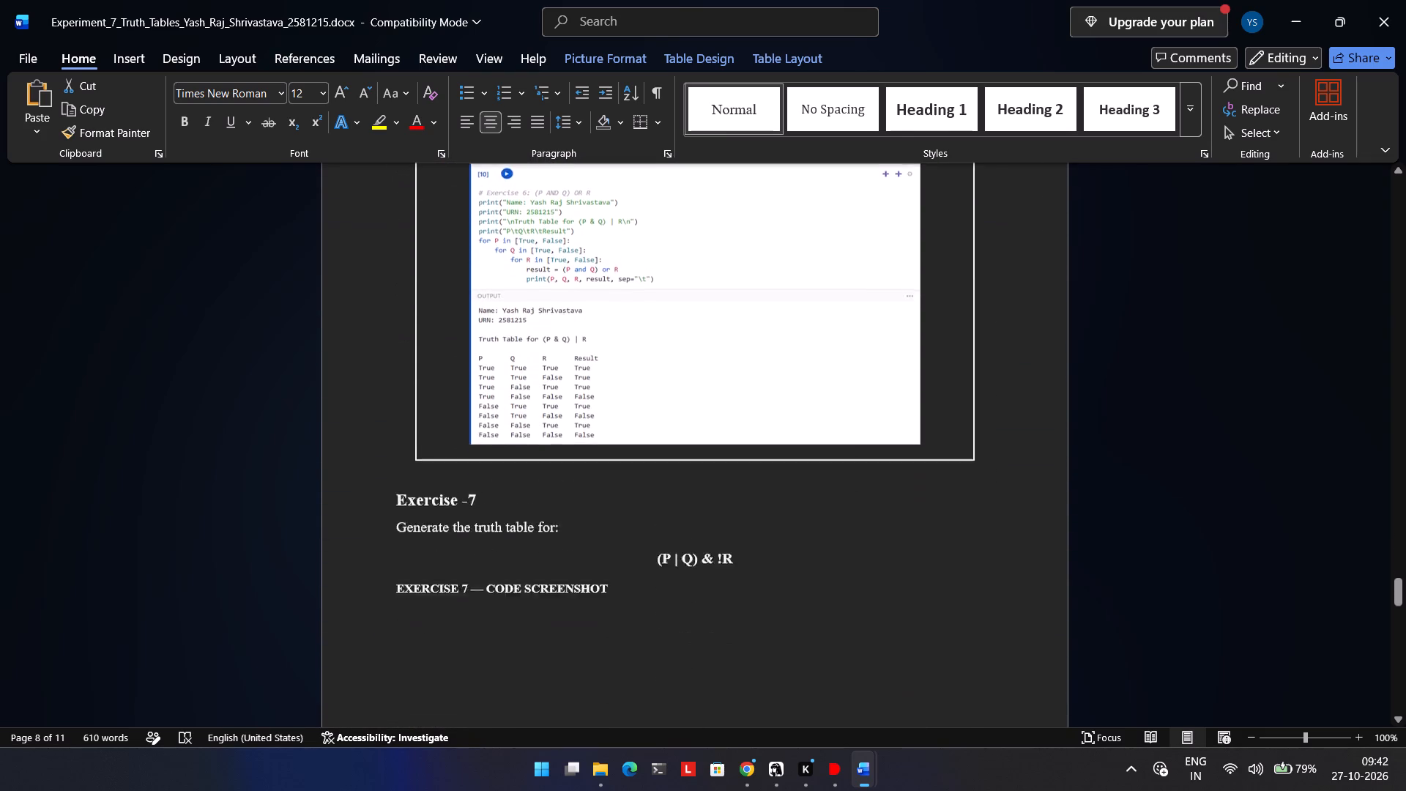
pyautogui.scroll(-5, 759, 343)
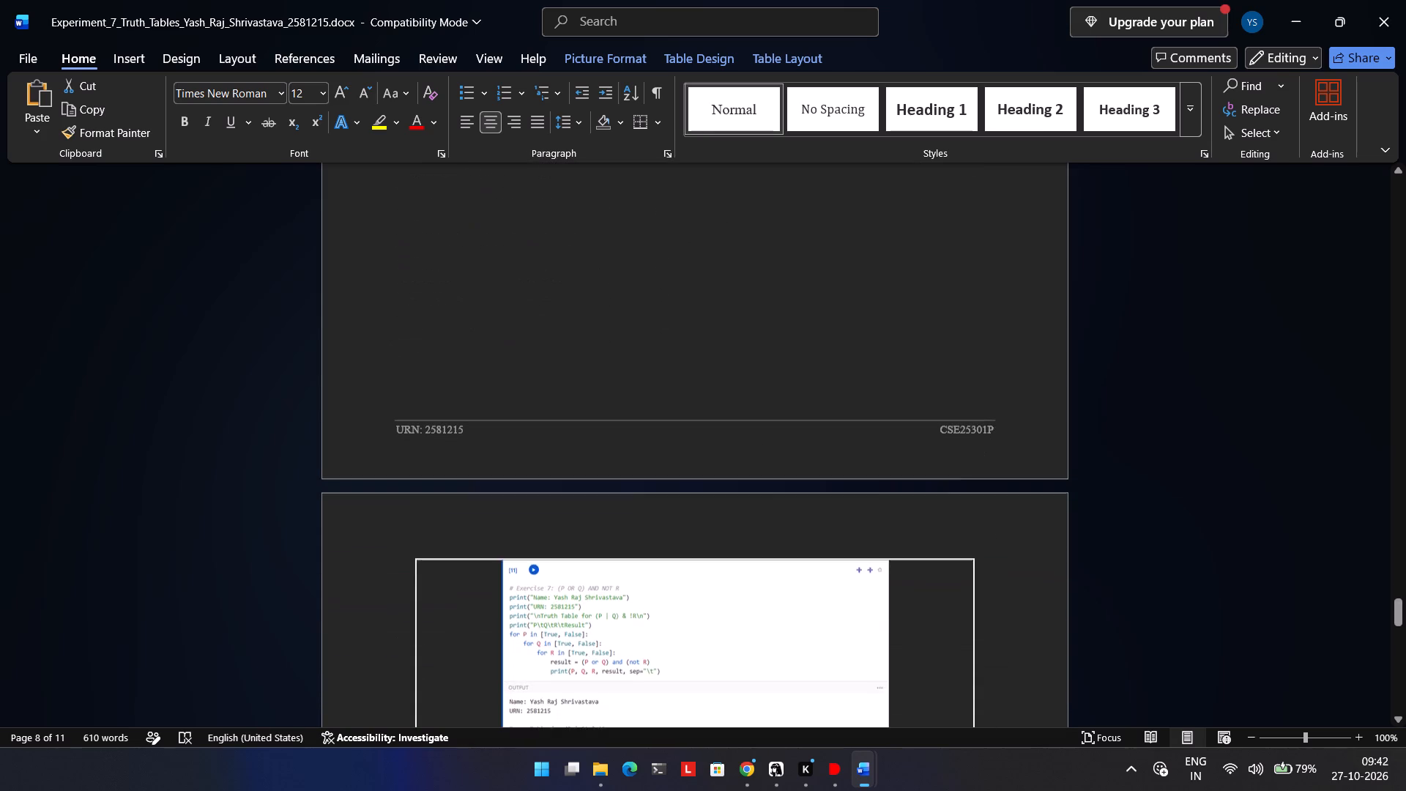
pyautogui.scroll(-1, 759, 343)
pyautogui.click(811, 463)
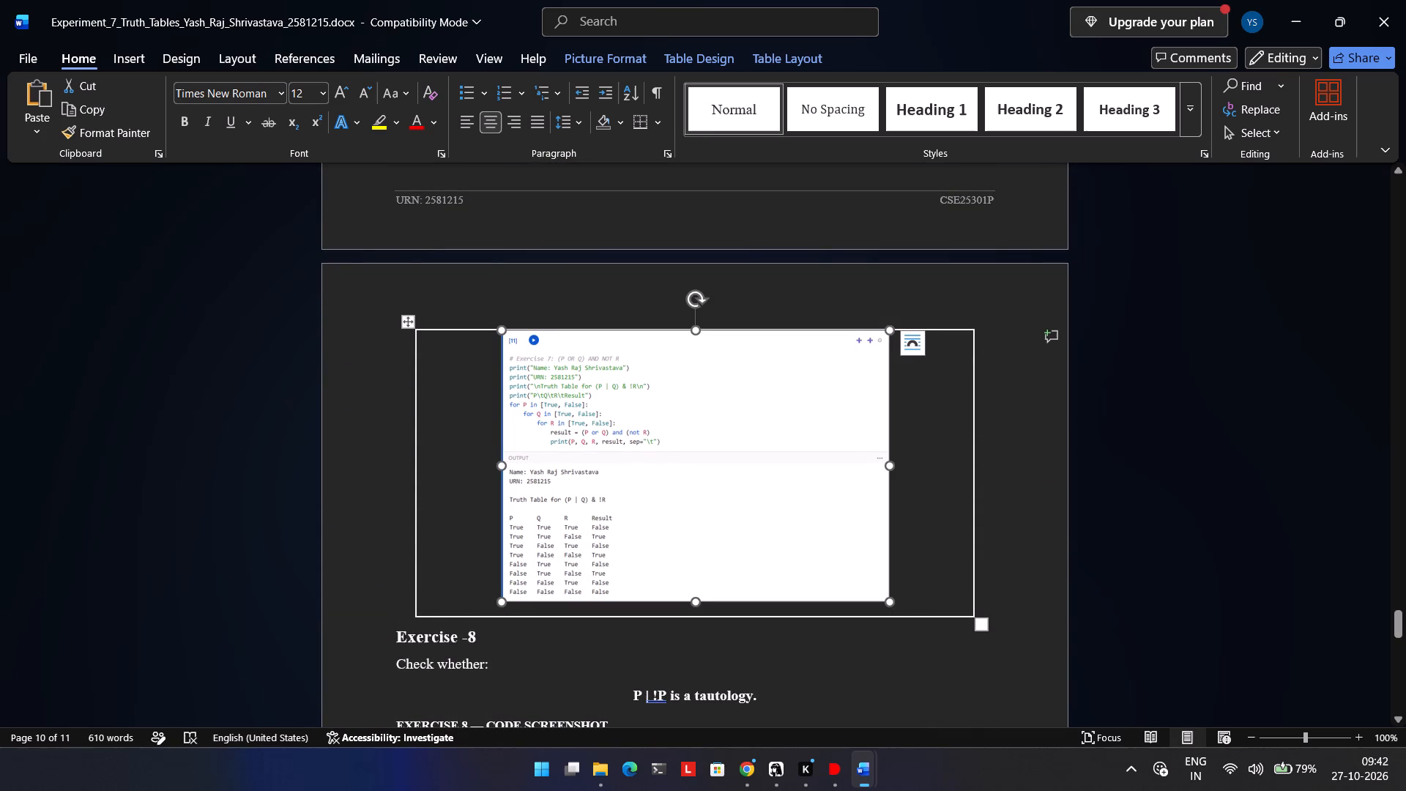
pyautogui.moveTo(888, 597); pyautogui.dragTo(871, 560)
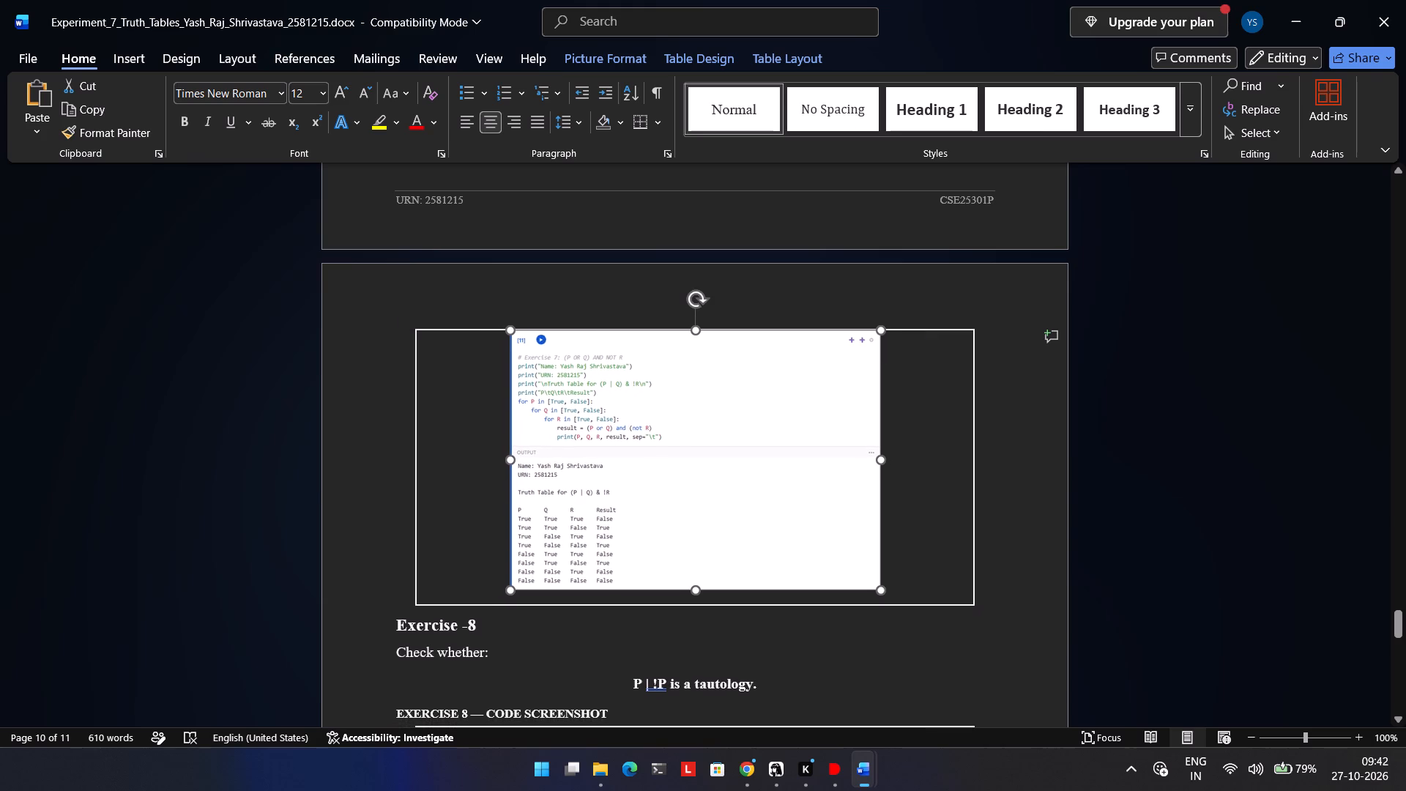
pyautogui.moveTo(871, 560); pyautogui.dragTo(871, 557)
pyautogui.scroll(4, 785, 512)
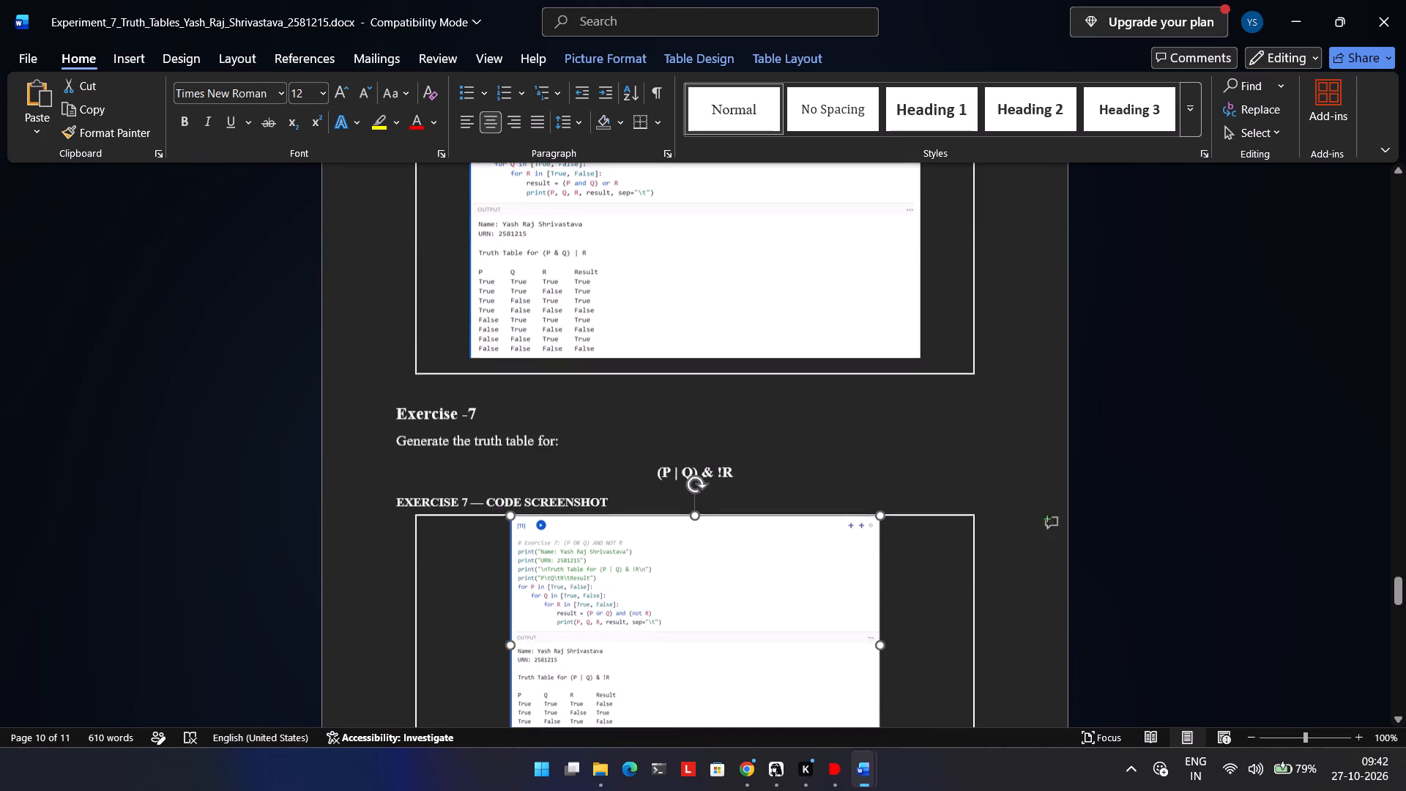
pyautogui.scroll(-3, 785, 512)
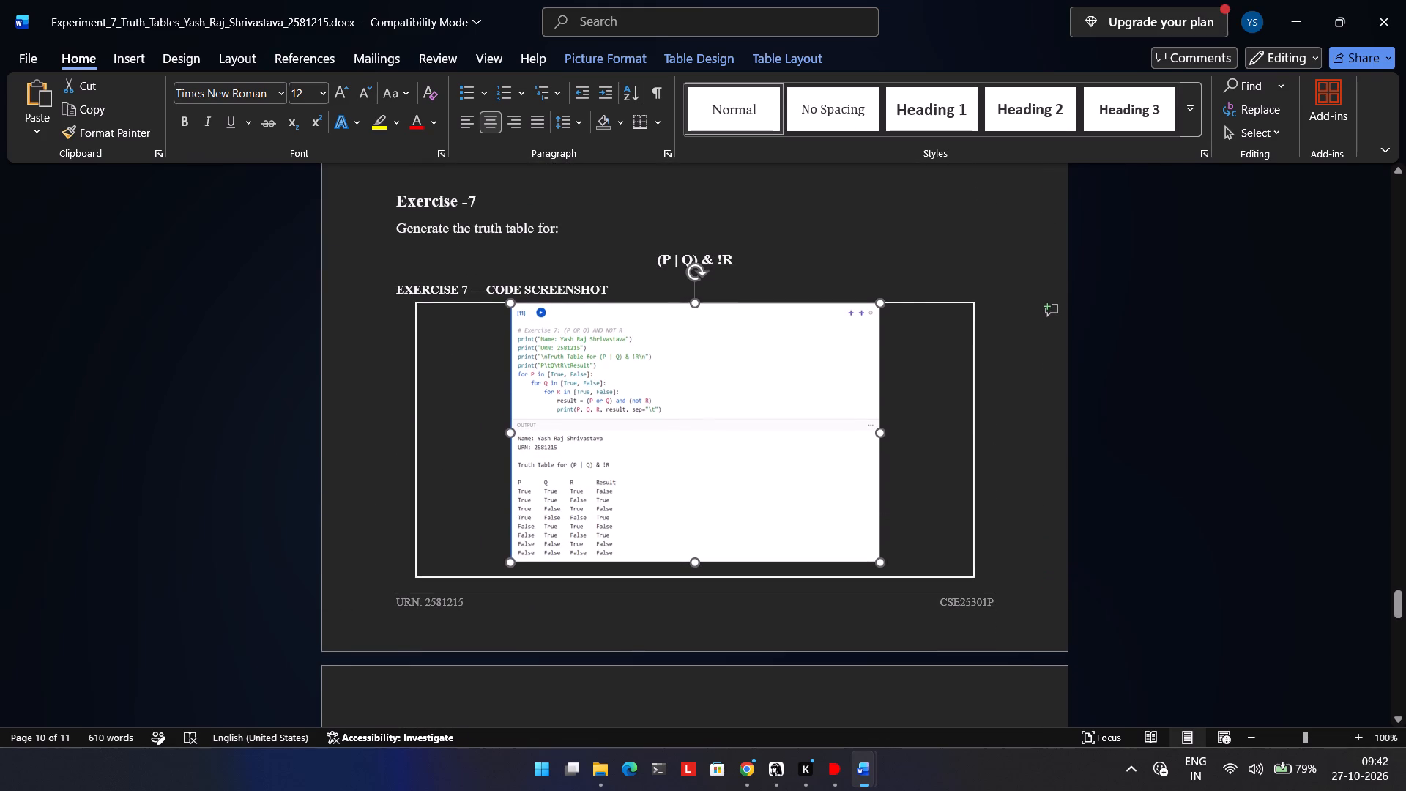
# Widen the Exercise 7 screenshot and enlarge it slightly within its frame, keeping the frame above the page footer.
pyautogui.moveTo(508, 436); pyautogui.dragTo(447, 435)
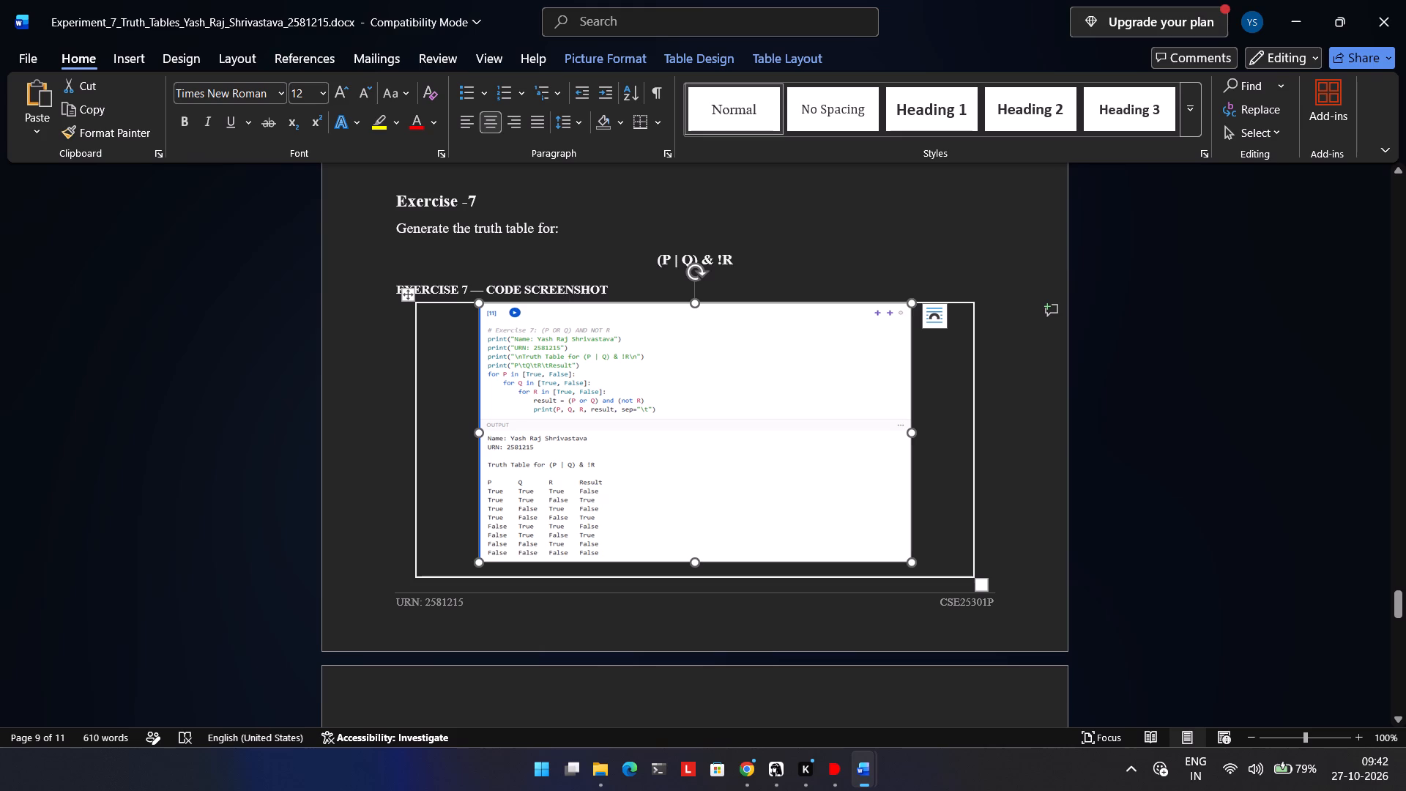
pyautogui.moveTo(912, 561); pyautogui.dragTo(923, 569)
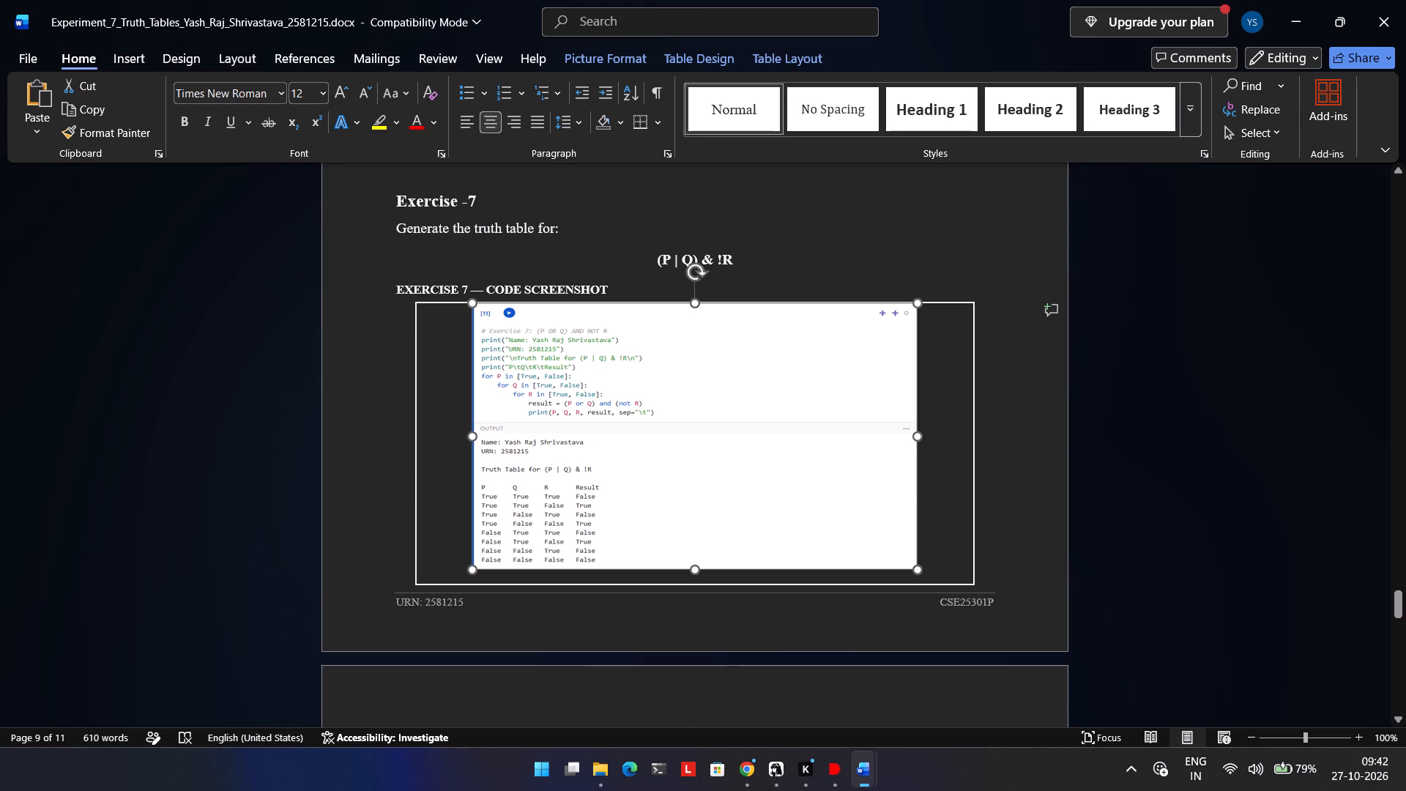
pyautogui.moveTo(923, 569); pyautogui.dragTo(921, 569)
# Check the page layout from Exercise 5 through Exercise 10 for screenshots separated from their captions.
pyautogui.scroll(1, 655, 438)
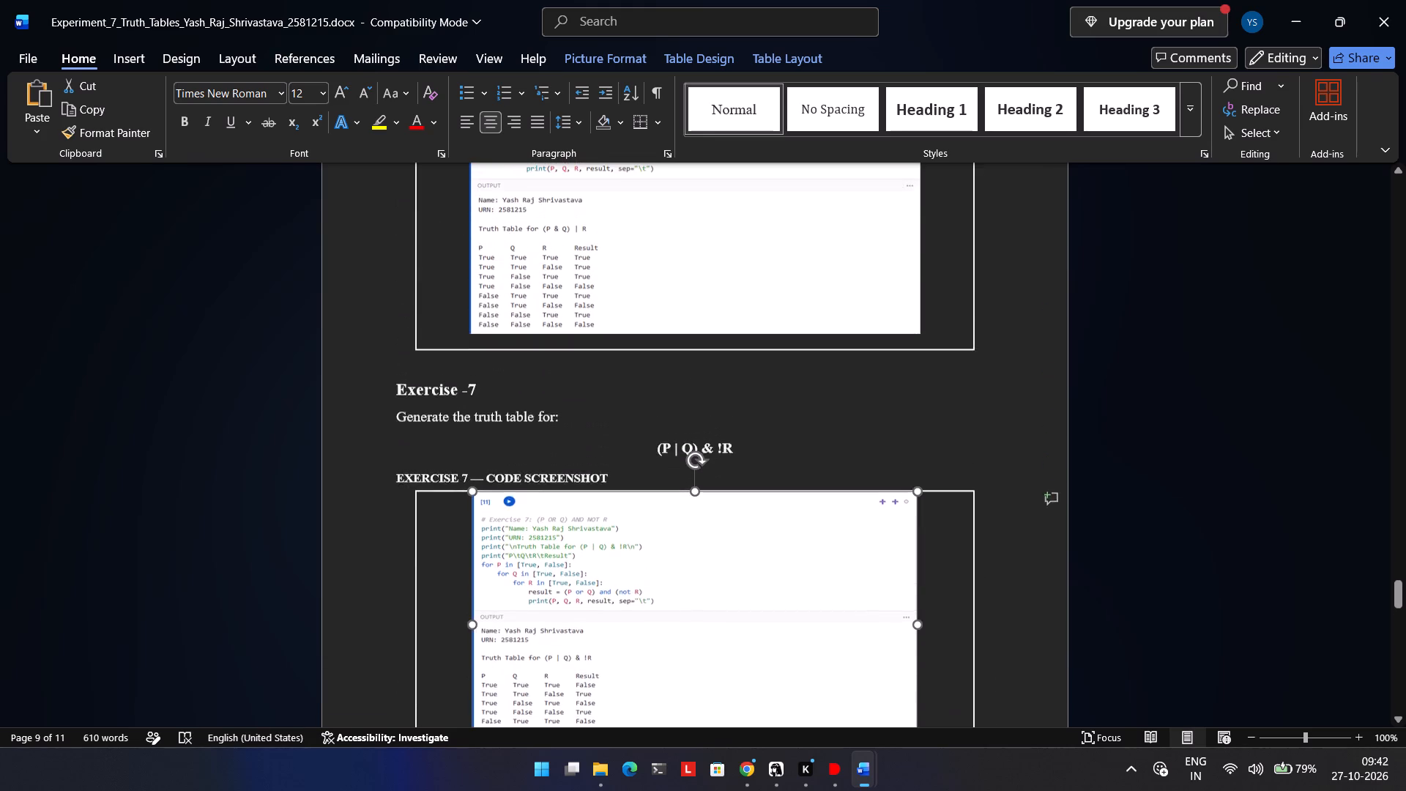
pyautogui.scroll(10, 655, 438)
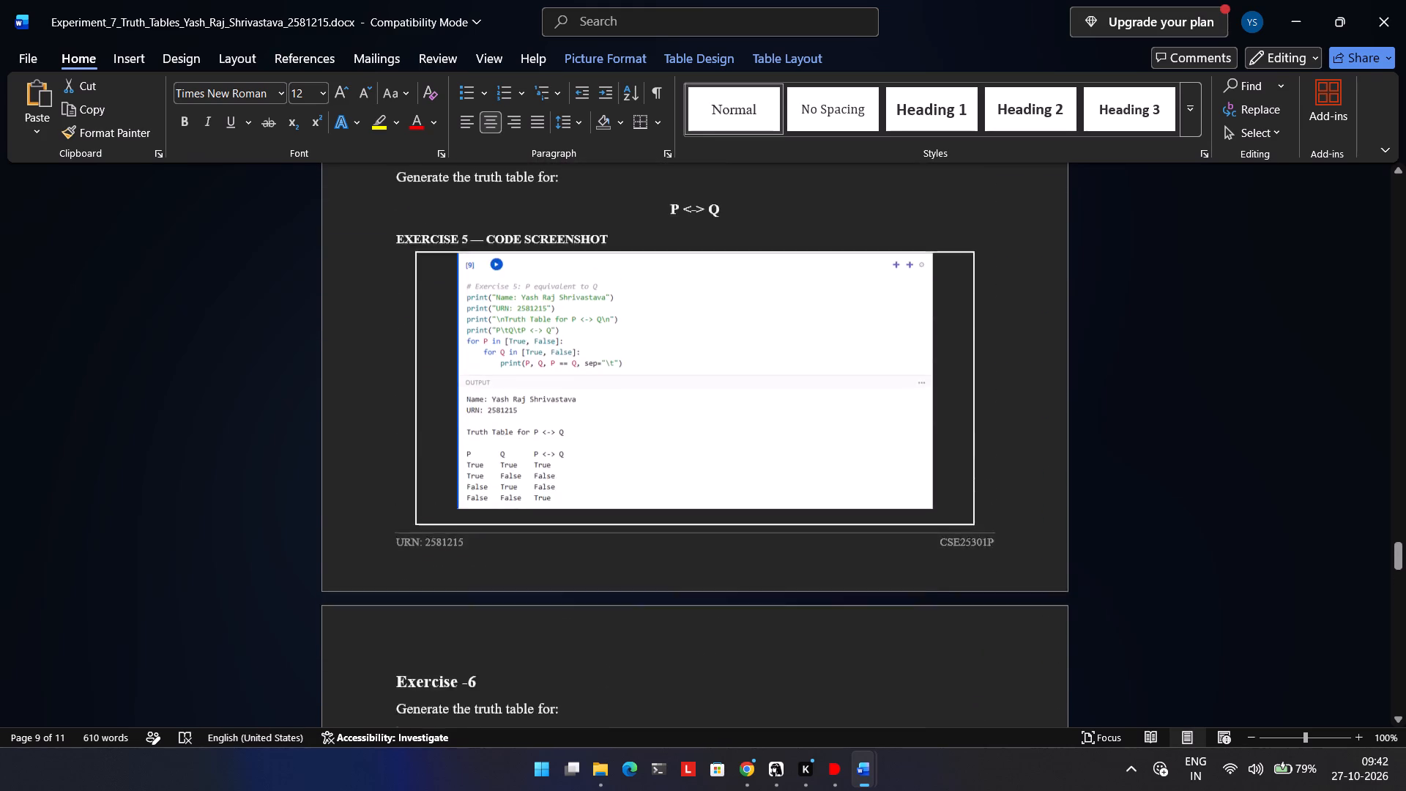
pyautogui.scroll(-4, 655, 438)
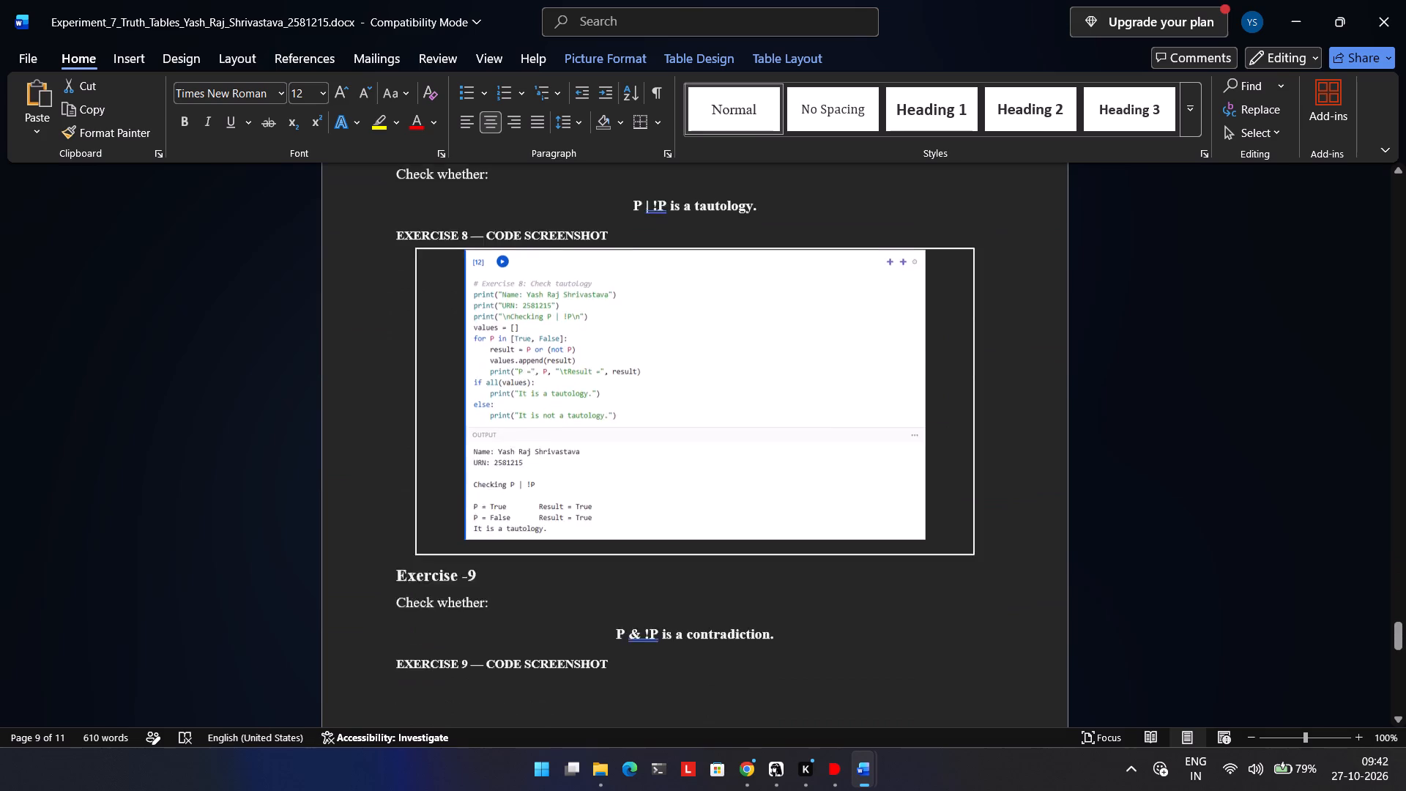
pyautogui.scroll(-4, 655, 438)
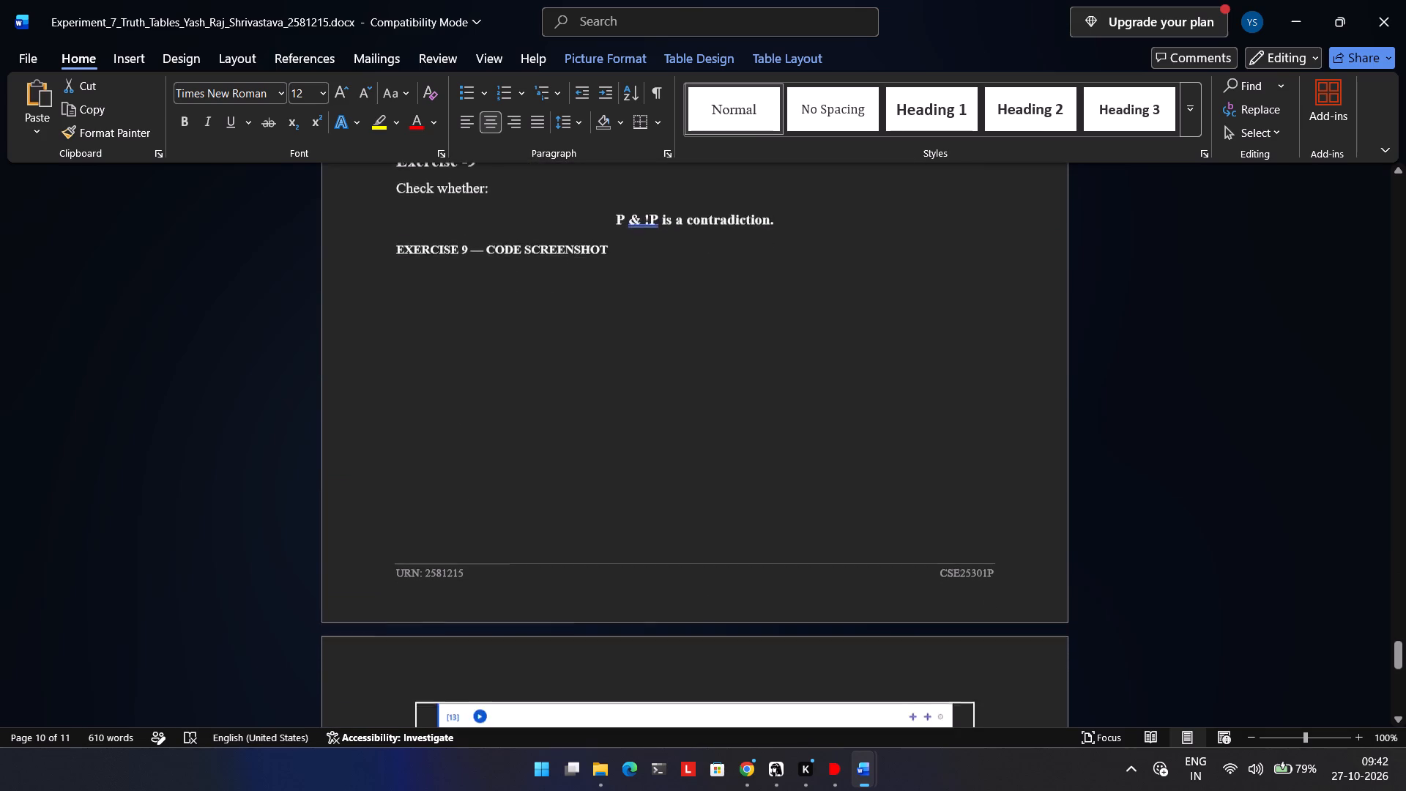
pyautogui.scroll(-3, 655, 438)
pyautogui.scroll(2, 655, 438)
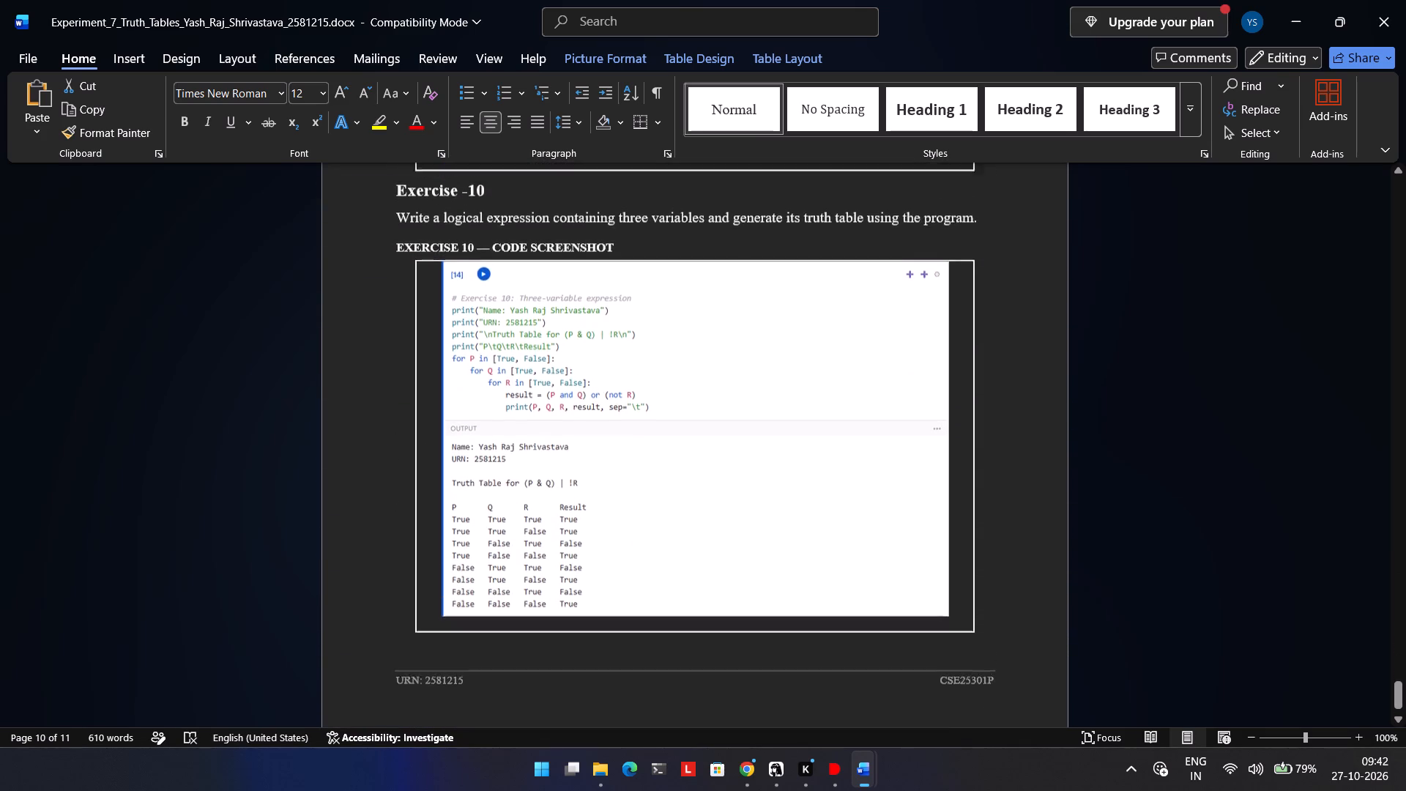
pyautogui.scroll(1, 655, 438)
# Shrink the Exercise 9 screenshot proportionally so its frame fits beneath its caption on the preceding page.
pyautogui.scroll(-1, 655, 438)
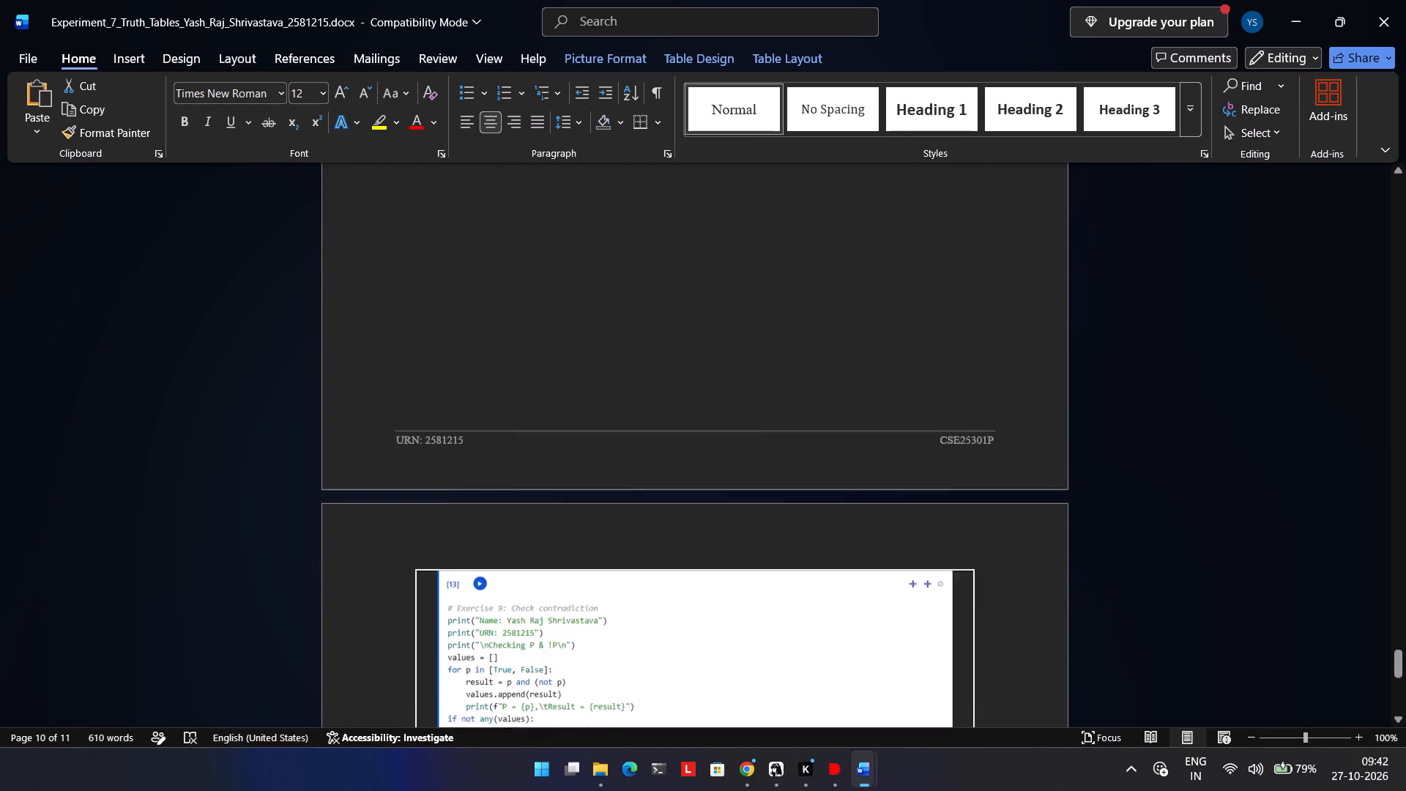
pyautogui.scroll(-1, 655, 438)
pyautogui.click(655, 438)
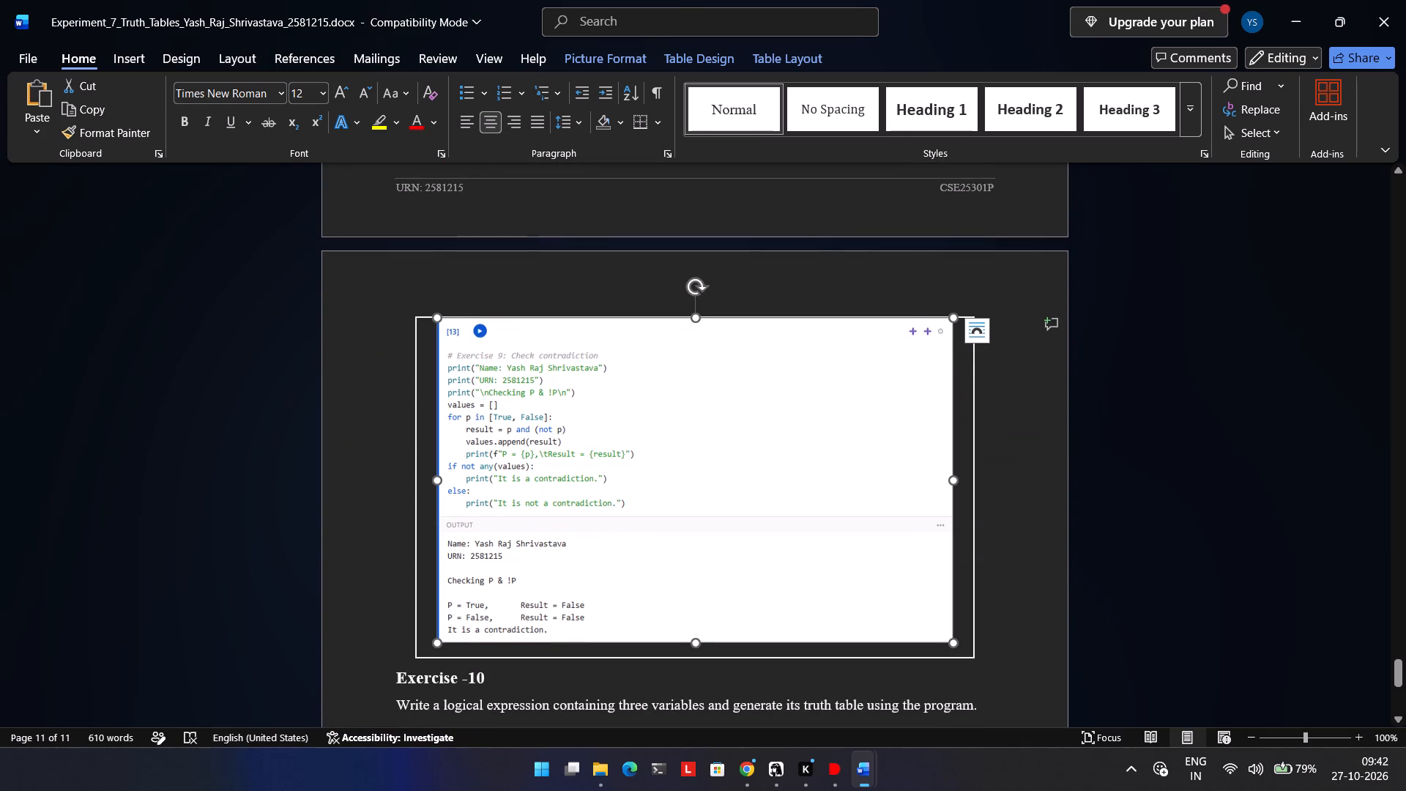
pyautogui.moveTo(953, 644); pyautogui.dragTo(883, 584)
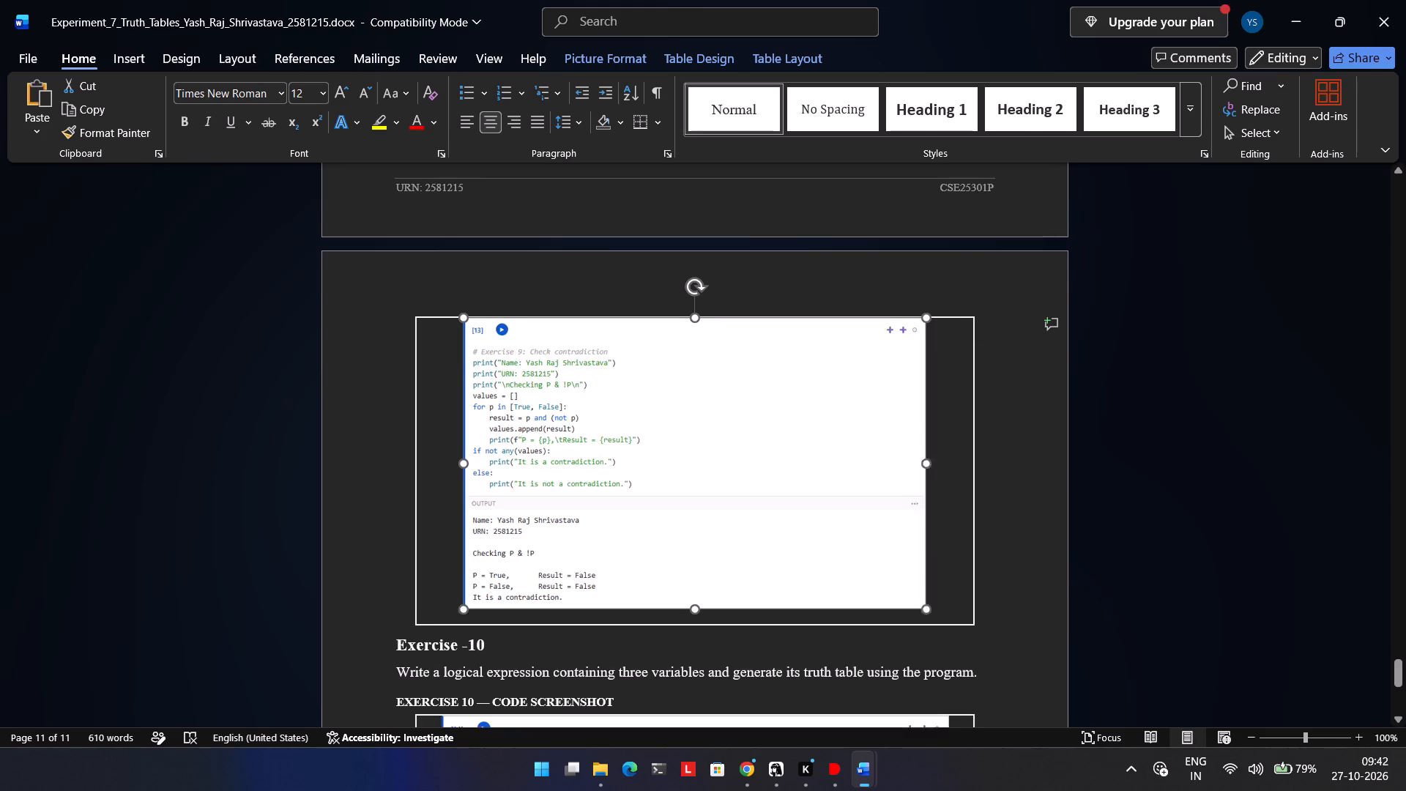
pyautogui.moveTo(883, 584); pyautogui.dragTo(866, 567)
# Review the layout of Exercises 8 to 10, then view all the report's pages together at 30% zoom.
pyautogui.hscroll(1, 808, 502)
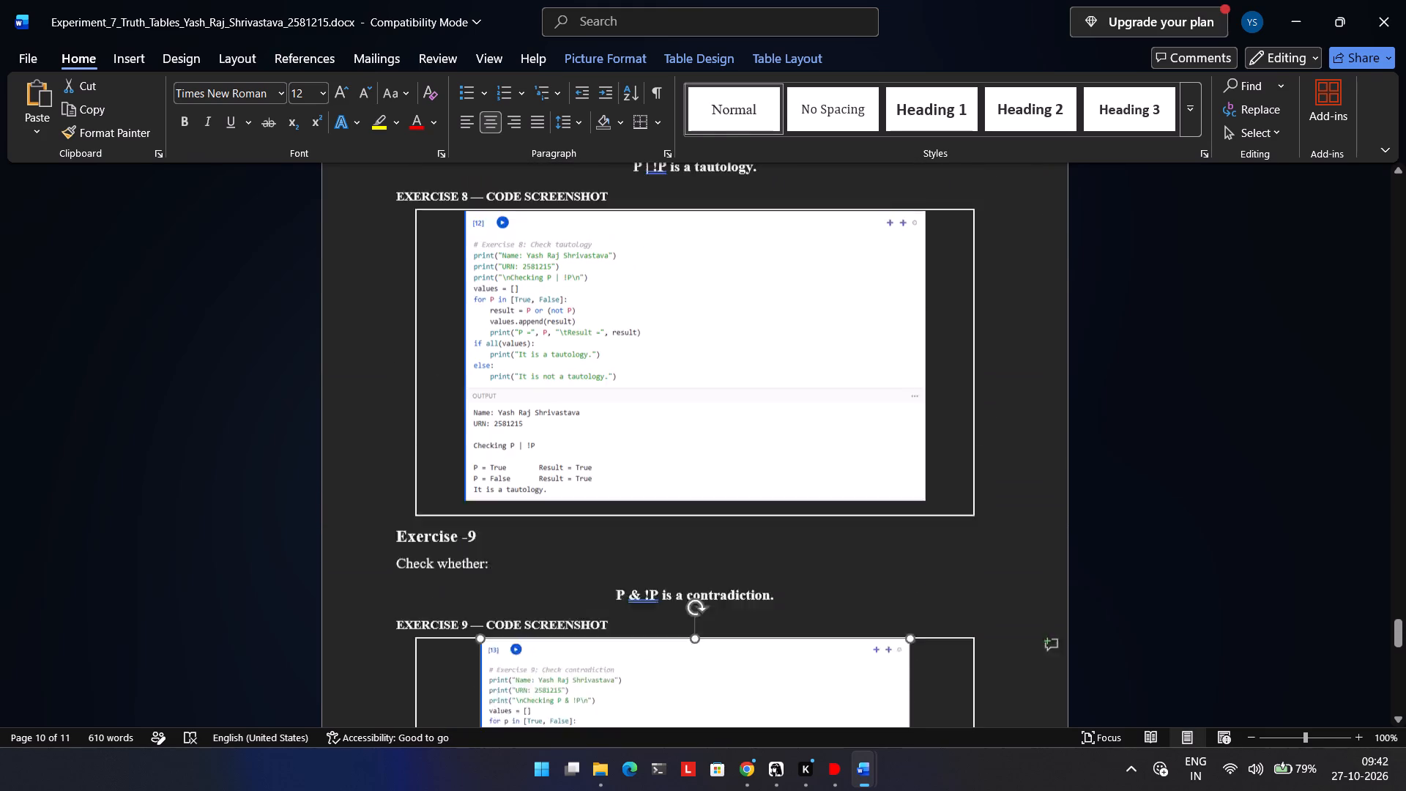
pyautogui.hscroll(1, 808, 502)
pyautogui.scroll(-1, 808, 502)
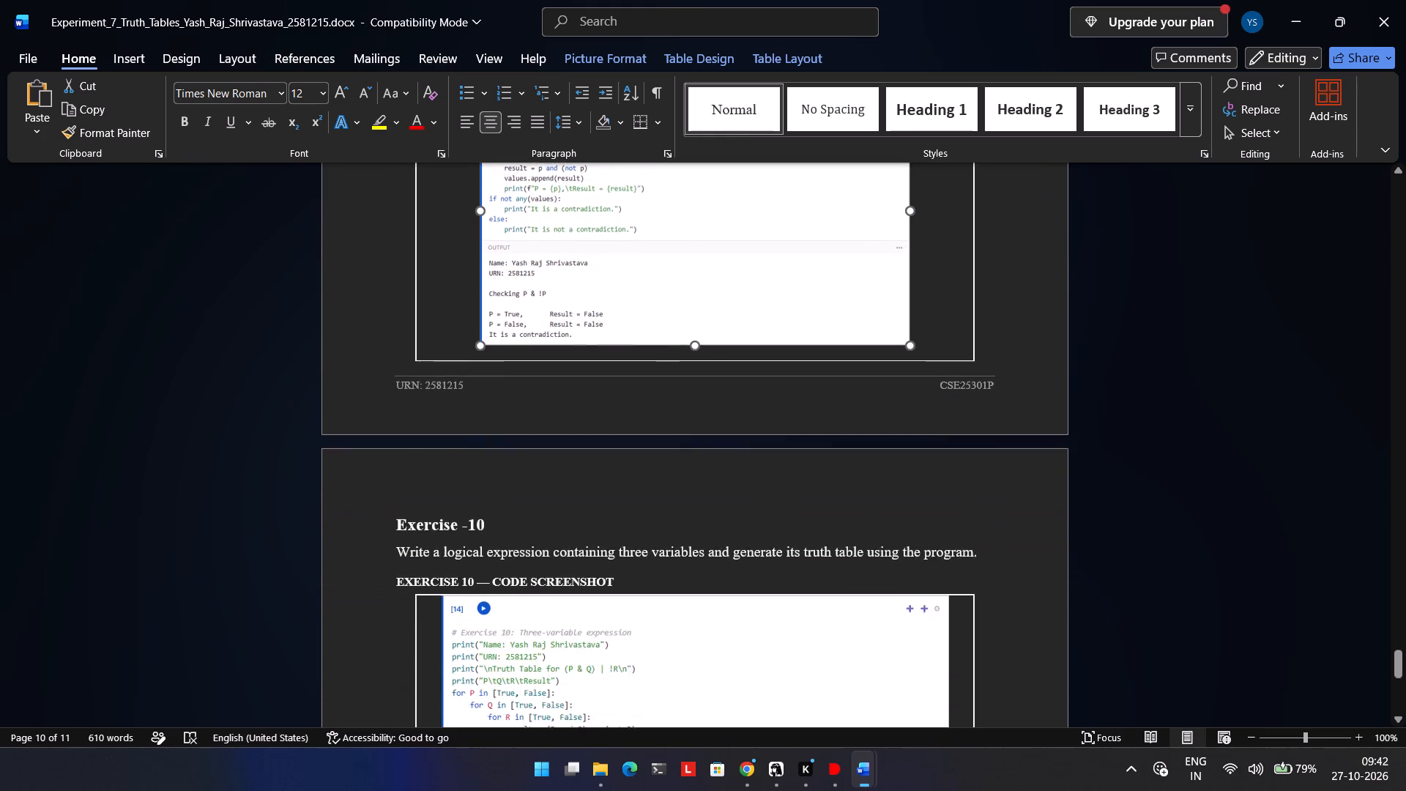
pyautogui.scroll(-6, 808, 502)
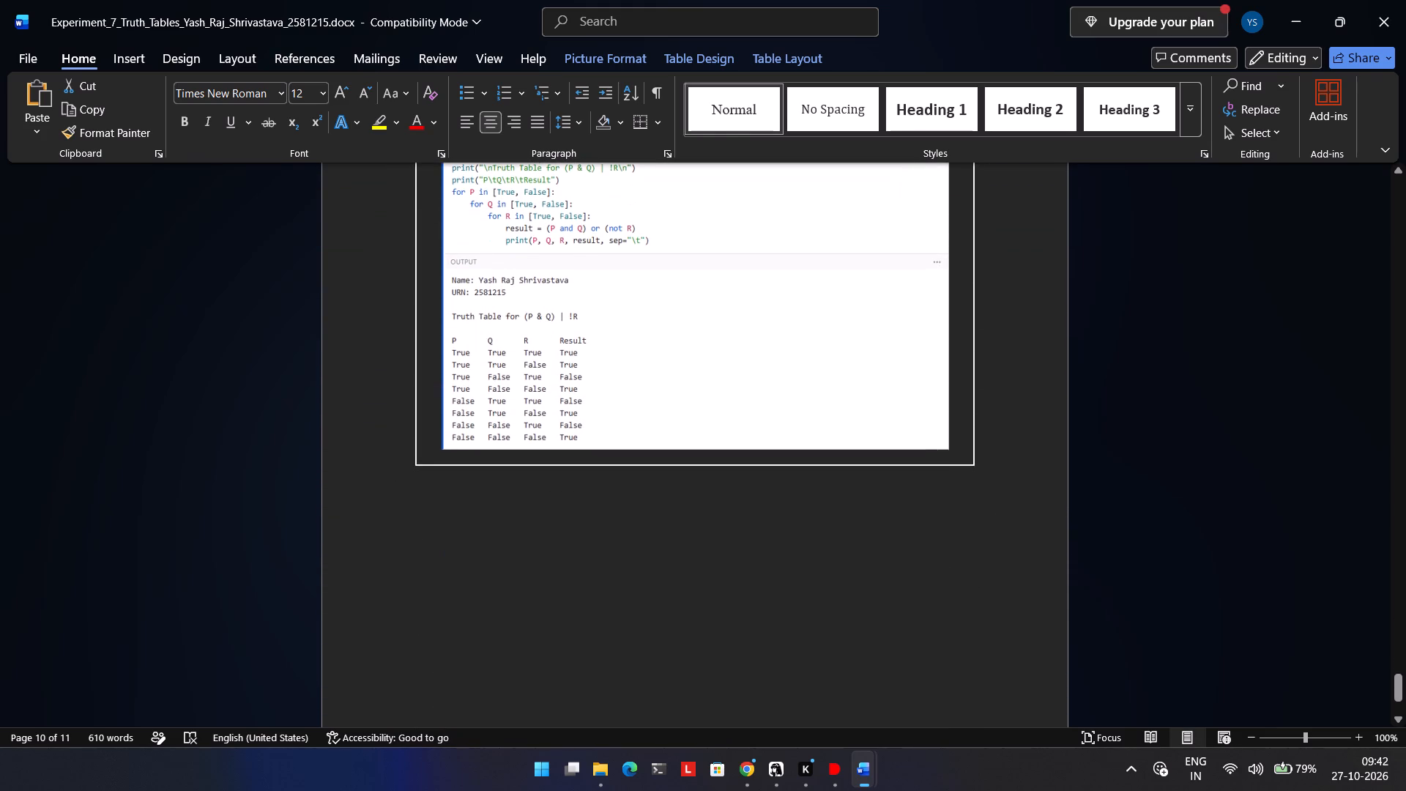
pyautogui.keyDown('ctrl'); pyautogui.scroll(-7, 808, 502); pyautogui.keyUp('ctrl')
pyautogui.scroll(5, 808, 502)
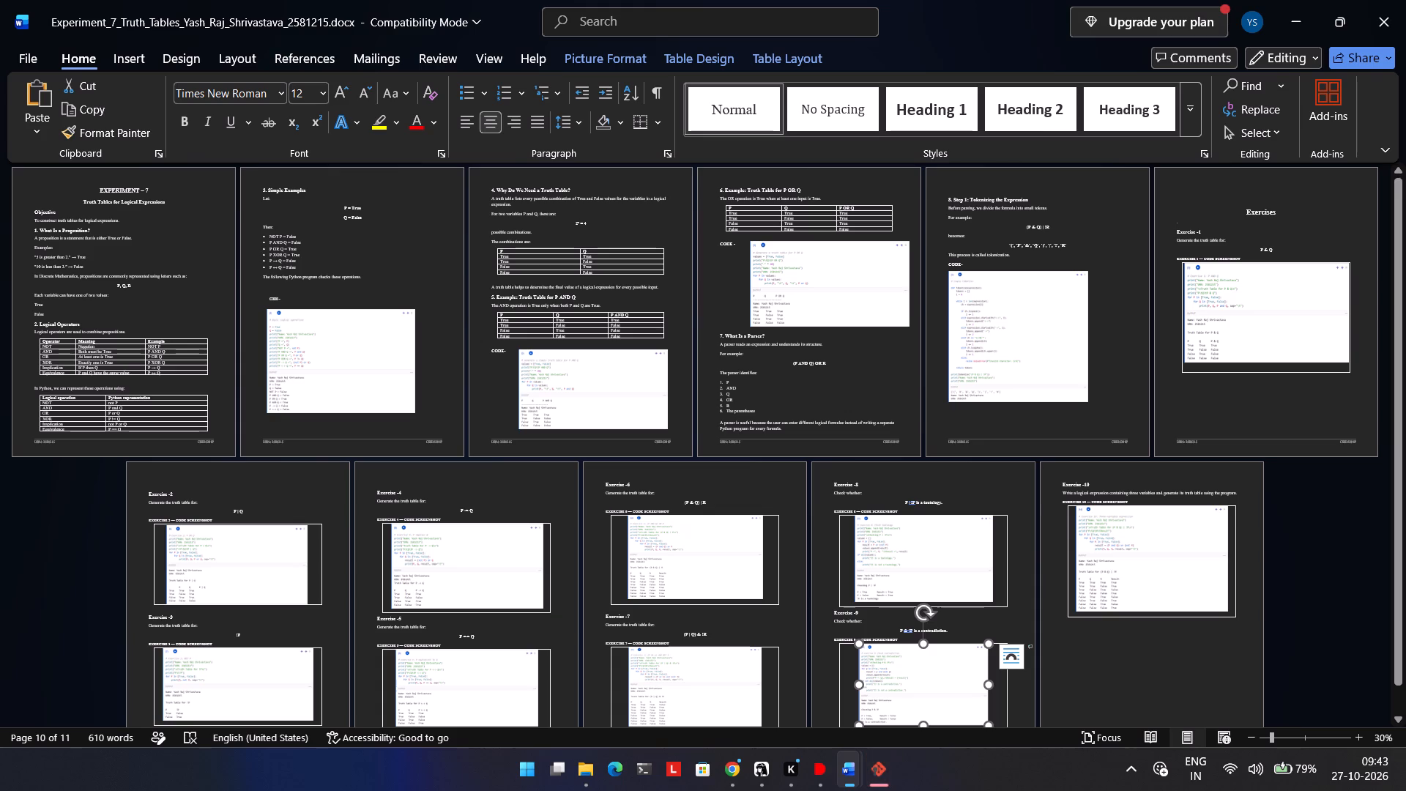
# Save the Experiment 7 report and deselect the Exercise 9 screenshot.
pyautogui.scroll(-1, 718, 381)
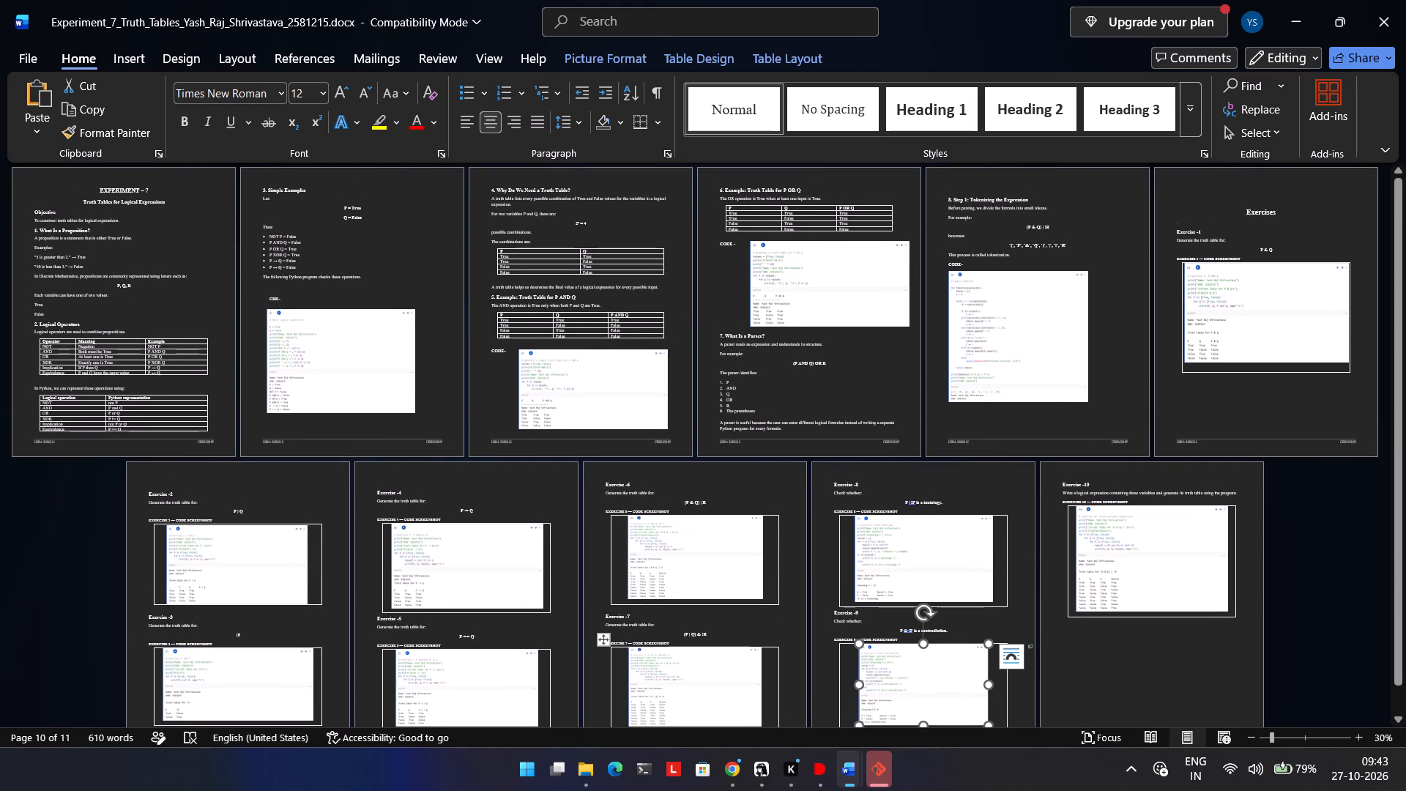
pyautogui.scroll(4, 1072, 457)
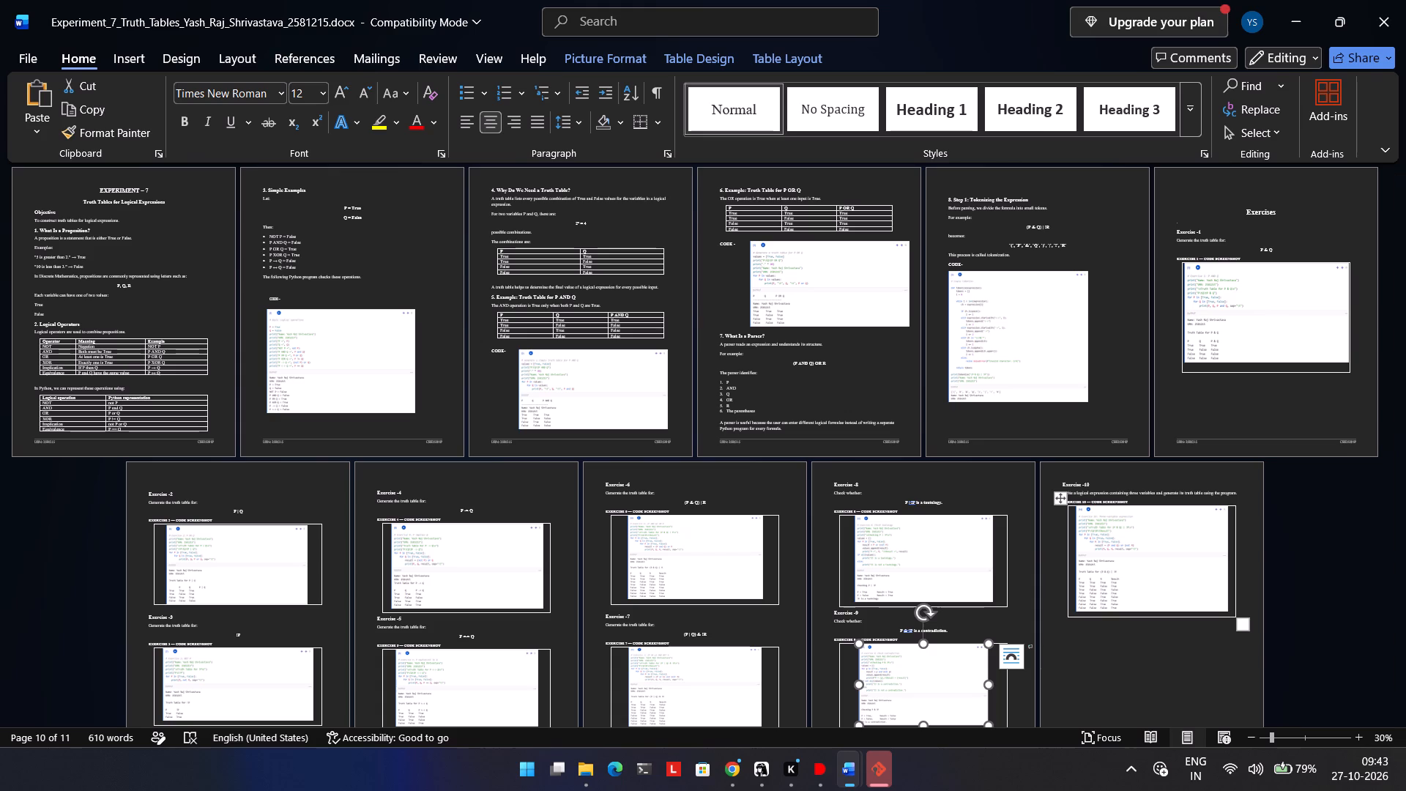
pyautogui.hotkey('ctrl', 's')
pyautogui.keyDown('ctrl'); pyautogui.click(1072, 457); pyautogui.keyUp('ctrl')
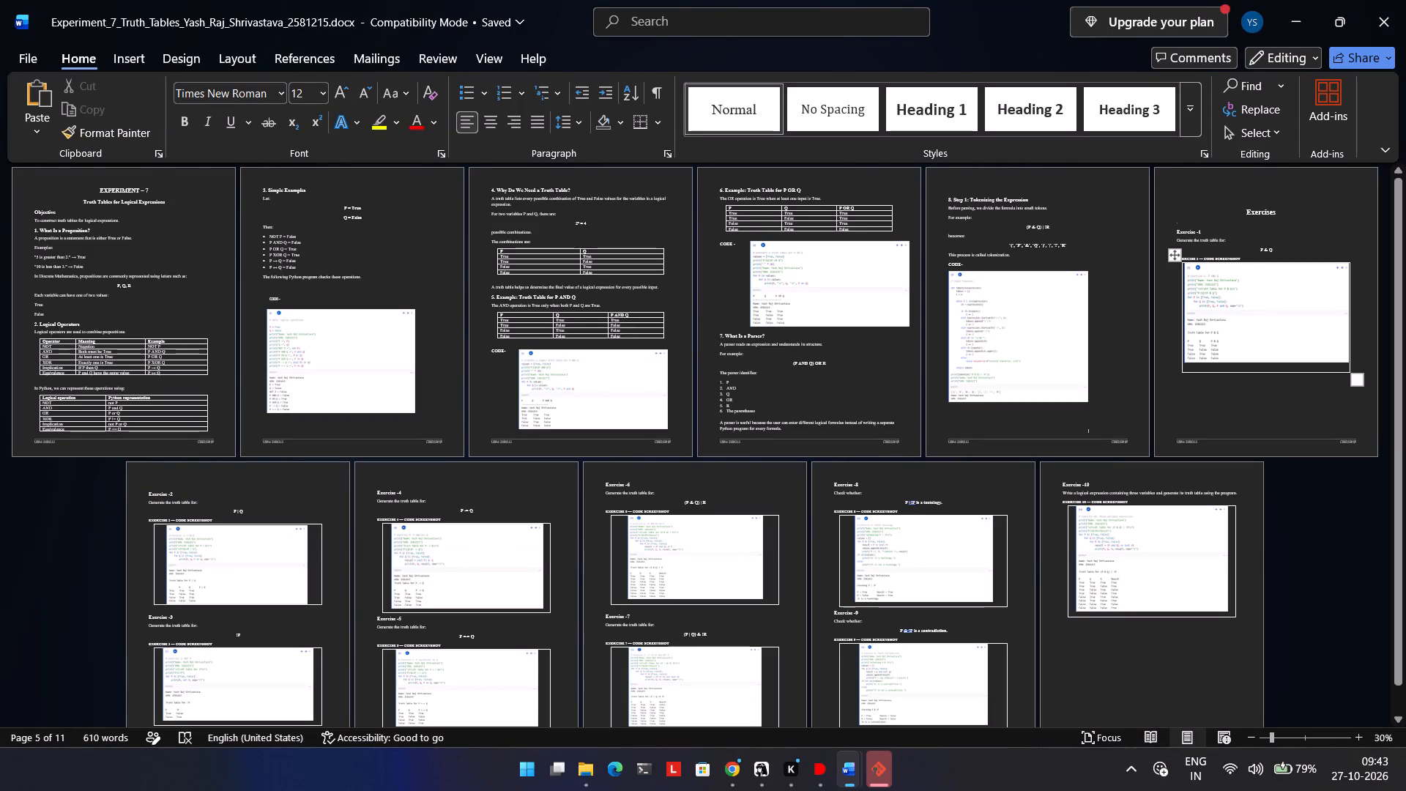
# Examine the layout of the Exercise 1 to 10 pages at closer zoom levels, ending with a 40% overview.
pyautogui.keyDown('ctrl'); pyautogui.scroll(4, 1156, 542); pyautogui.keyUp('ctrl')
pyautogui.scroll(-10, 1156, 542)
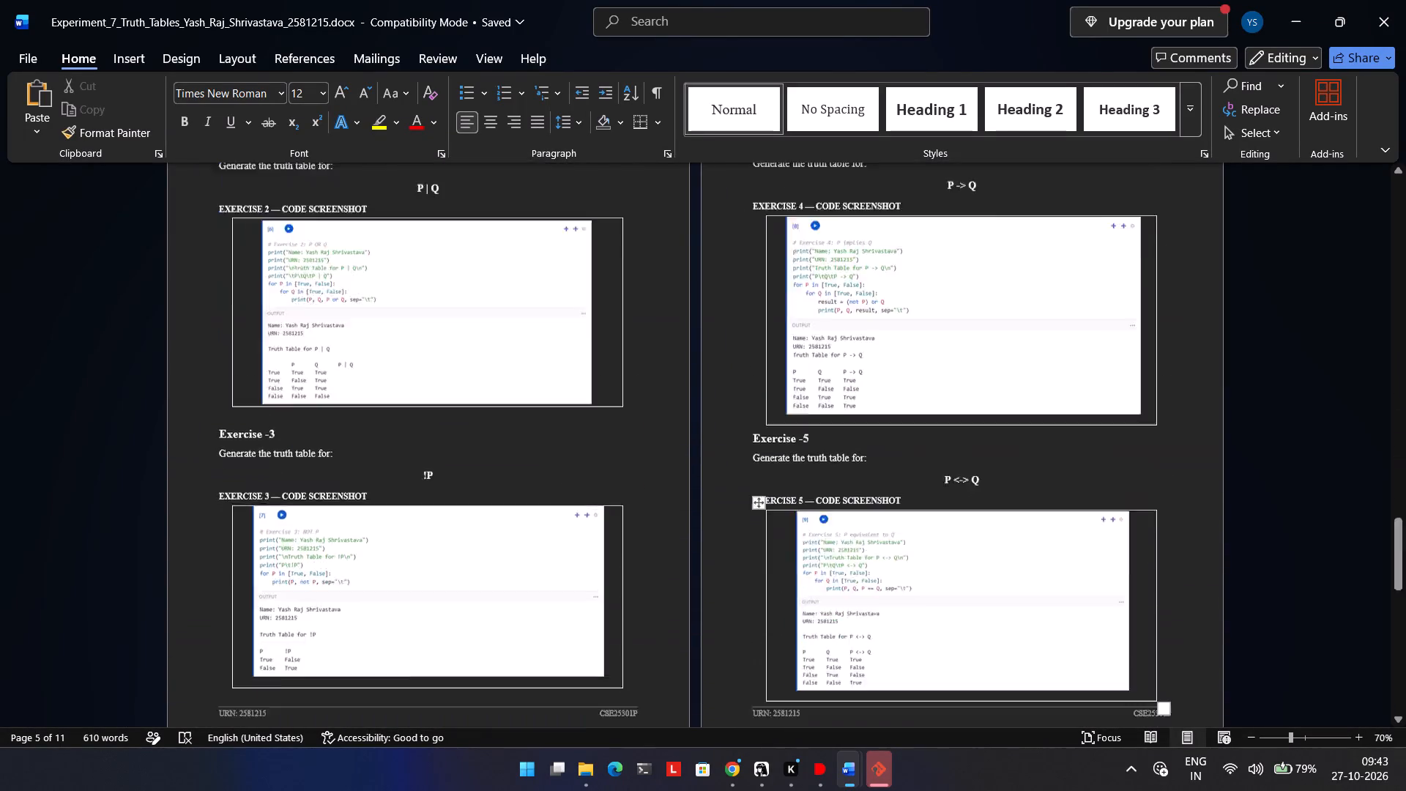
pyautogui.scroll(-1, 1156, 542)
pyautogui.scroll(1, 793, 456)
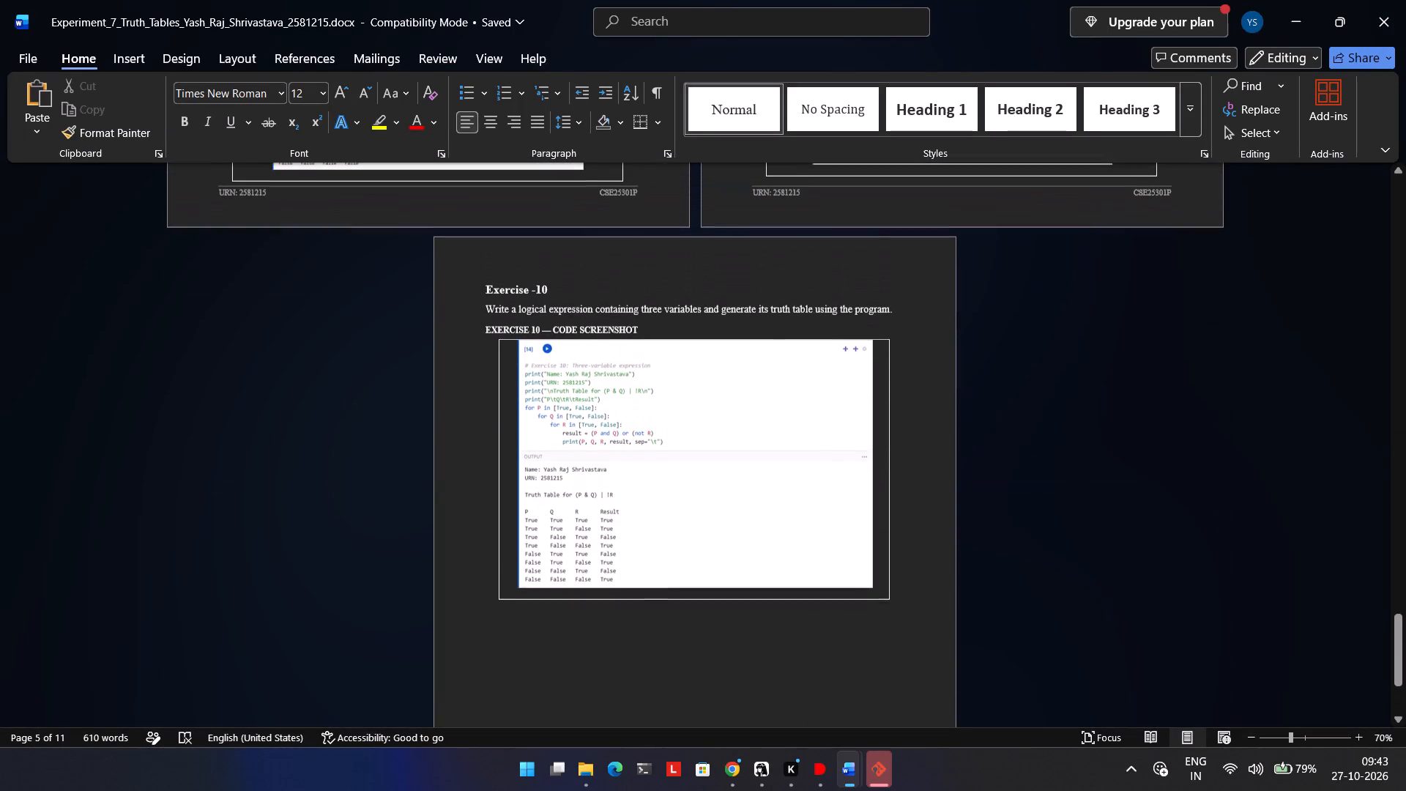
pyautogui.scroll(2, 793, 456)
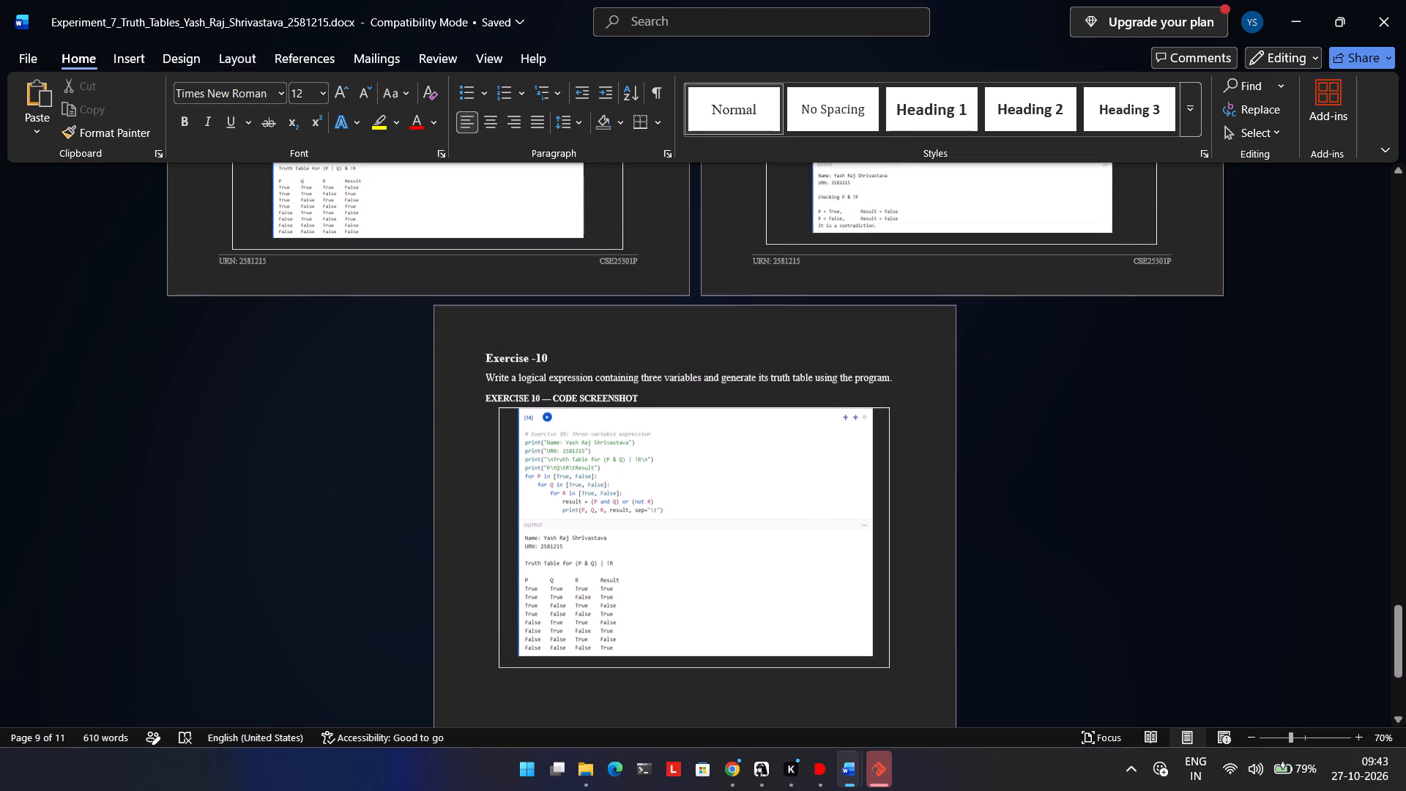
pyautogui.keyDown('ctrl'); pyautogui.scroll(1, 550, 500); pyautogui.keyUp('ctrl')
pyautogui.keyDown('ctrl'); pyautogui.scroll(-2, 550, 500); pyautogui.keyUp('ctrl')
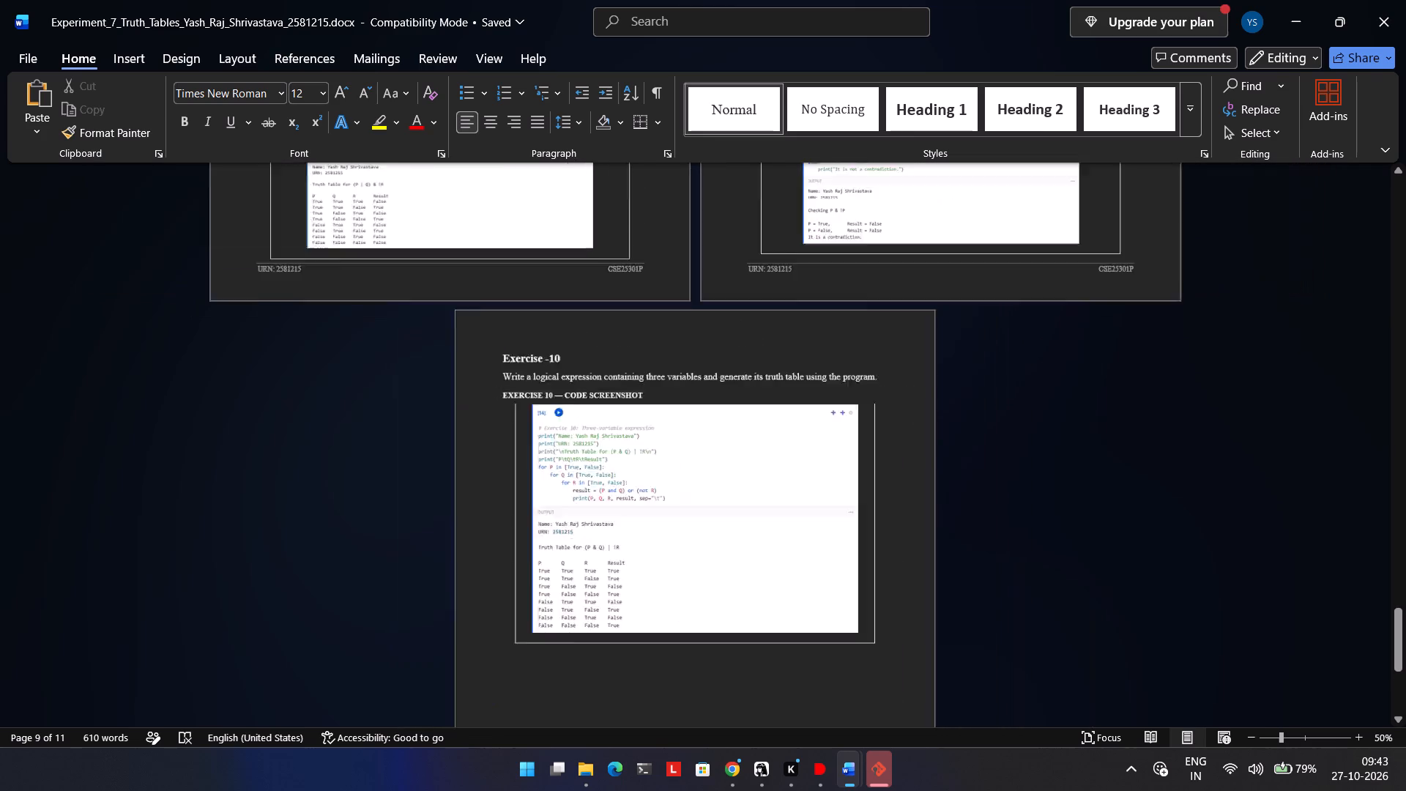
pyautogui.keyDown('ctrl'); pyautogui.scroll(-2, 550, 500); pyautogui.keyUp('ctrl')
pyautogui.scroll(6, 550, 500)
pyautogui.scroll(-8, 550, 500)
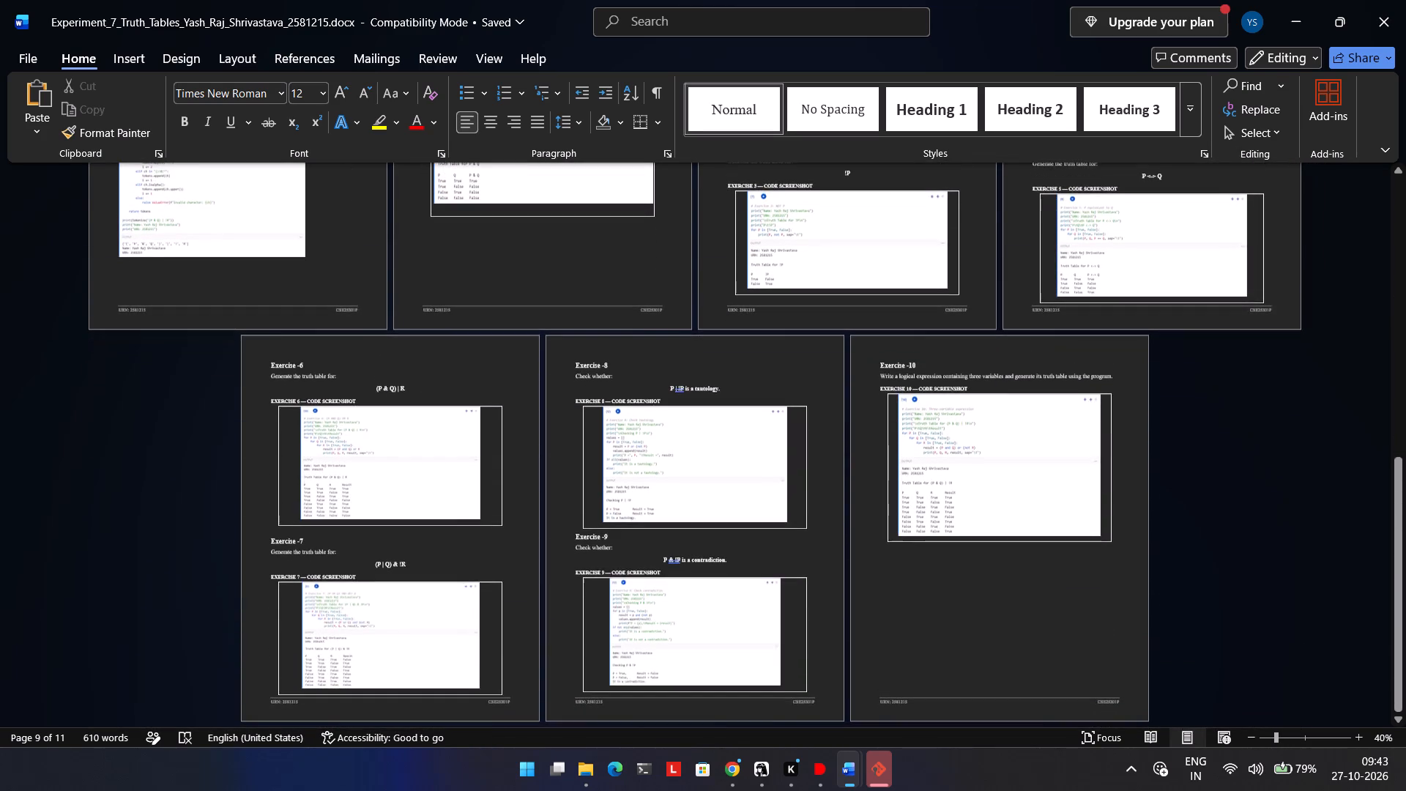
pyautogui.scroll(5, 550, 500)
pyautogui.scroll(-8, 665, 605)
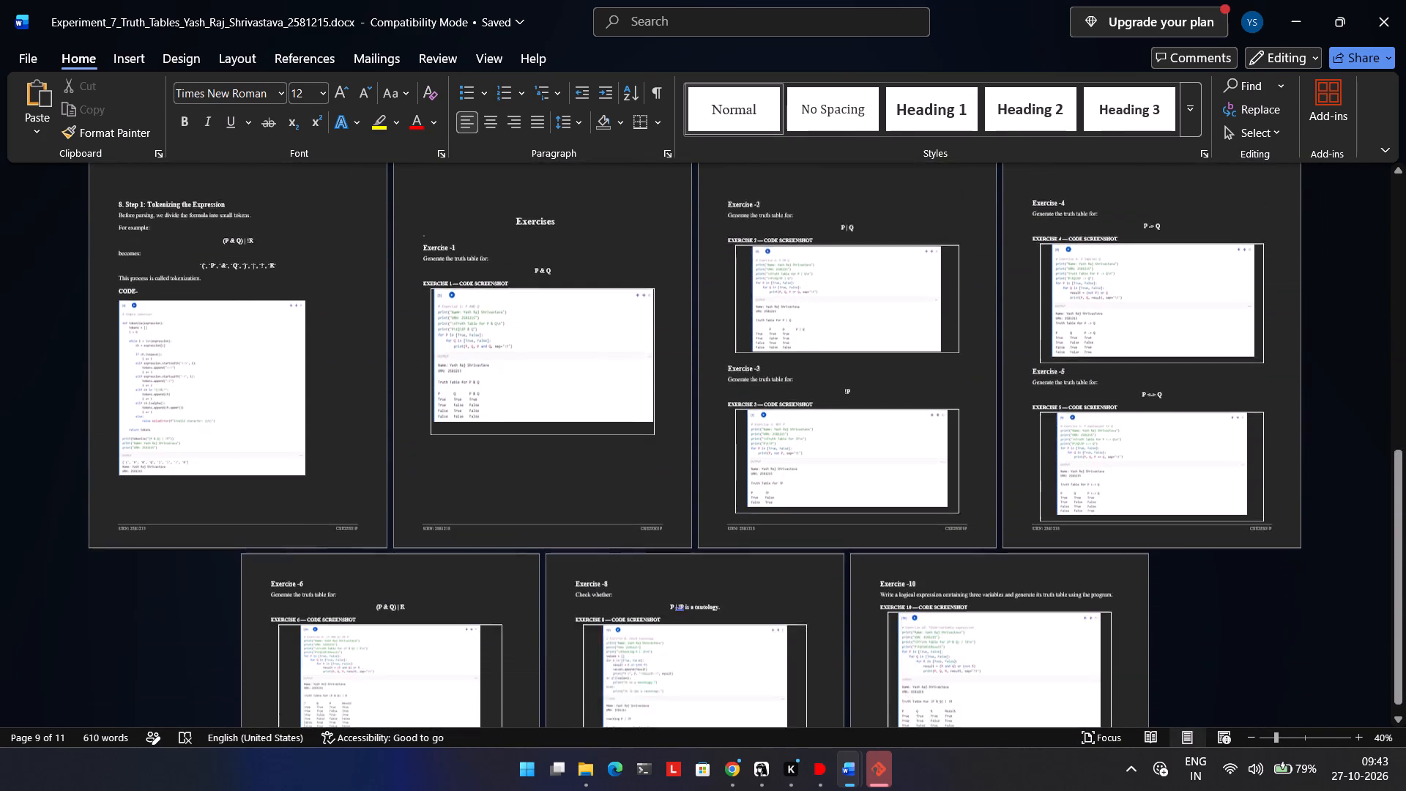
pyautogui.scroll(-4, 665, 605)
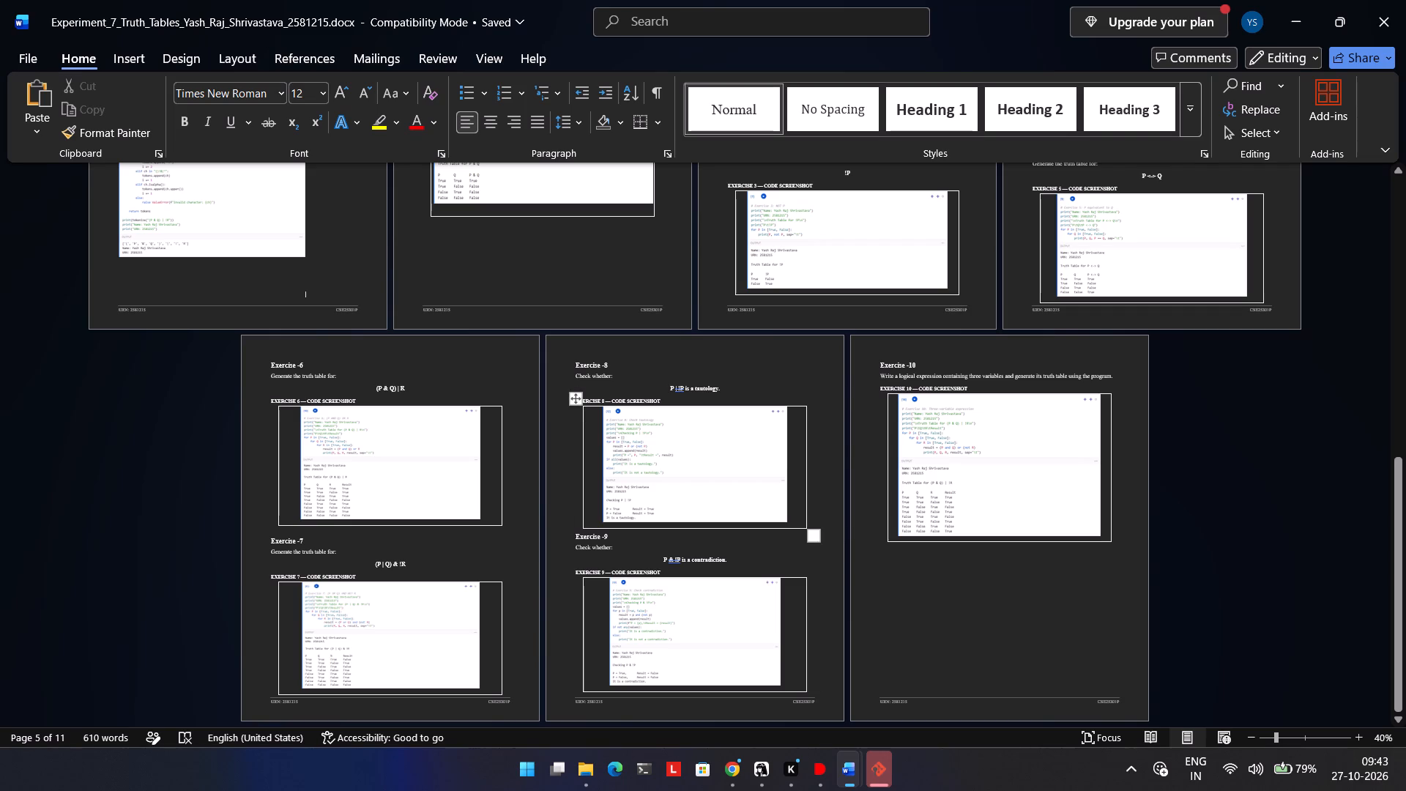
# Close the report and reopen the Experiment 7 Truth Tables document from the Downloads folder in File Explorer.
pyautogui.click(1405, 0)
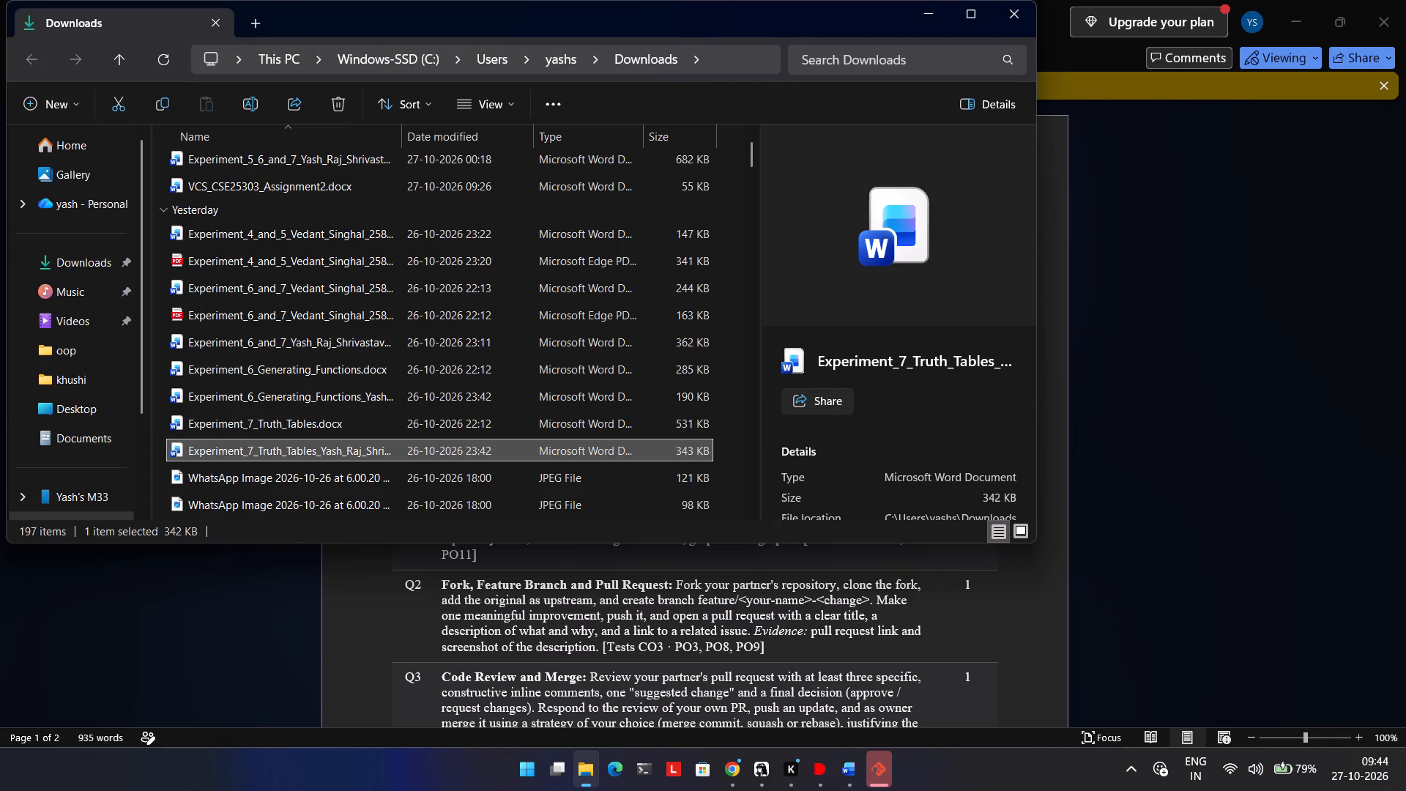
pyautogui.doubleClick(362, 456)
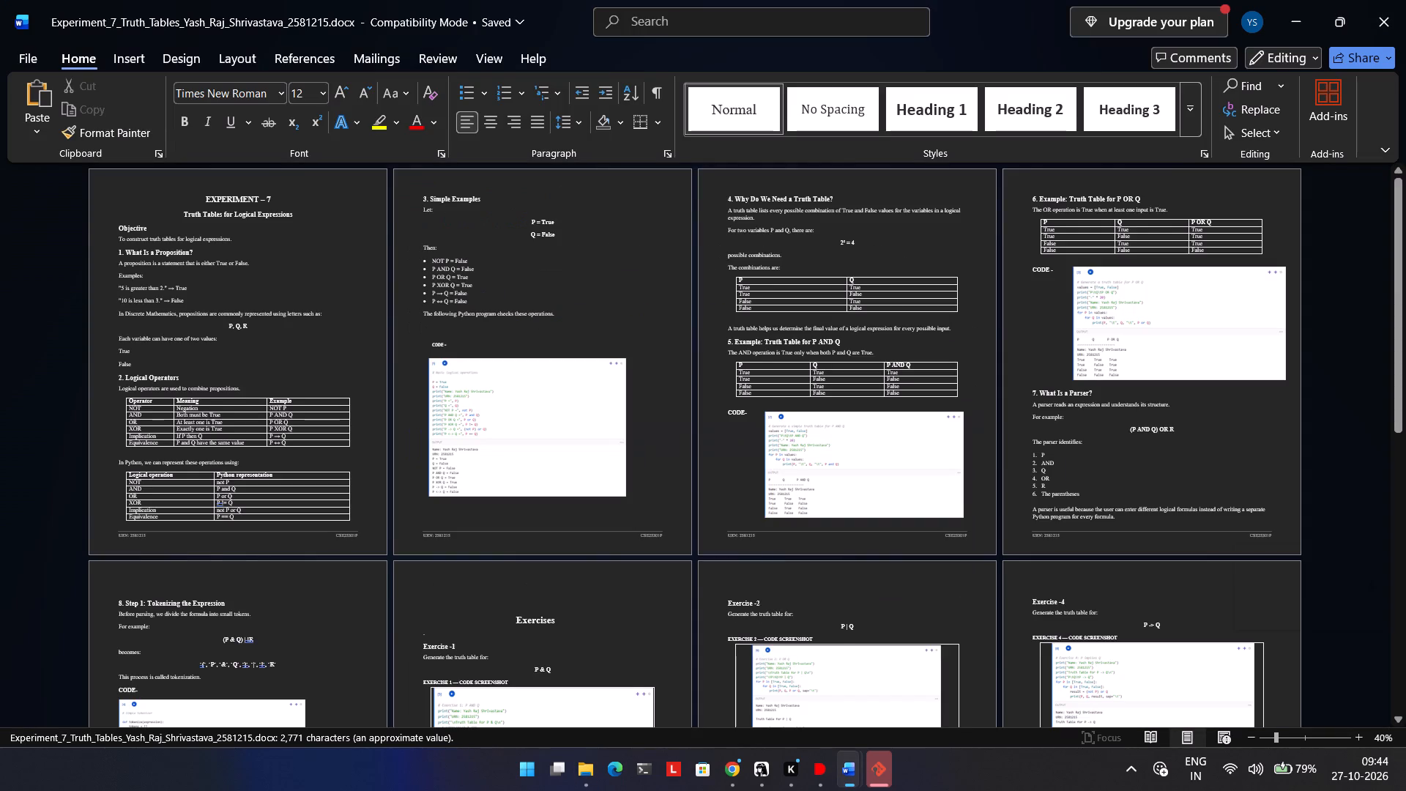
# Check the reopened report's pages for empty space and screenshot placement across Exercises 1 to 10.
pyautogui.scroll(-3, 530, 427)
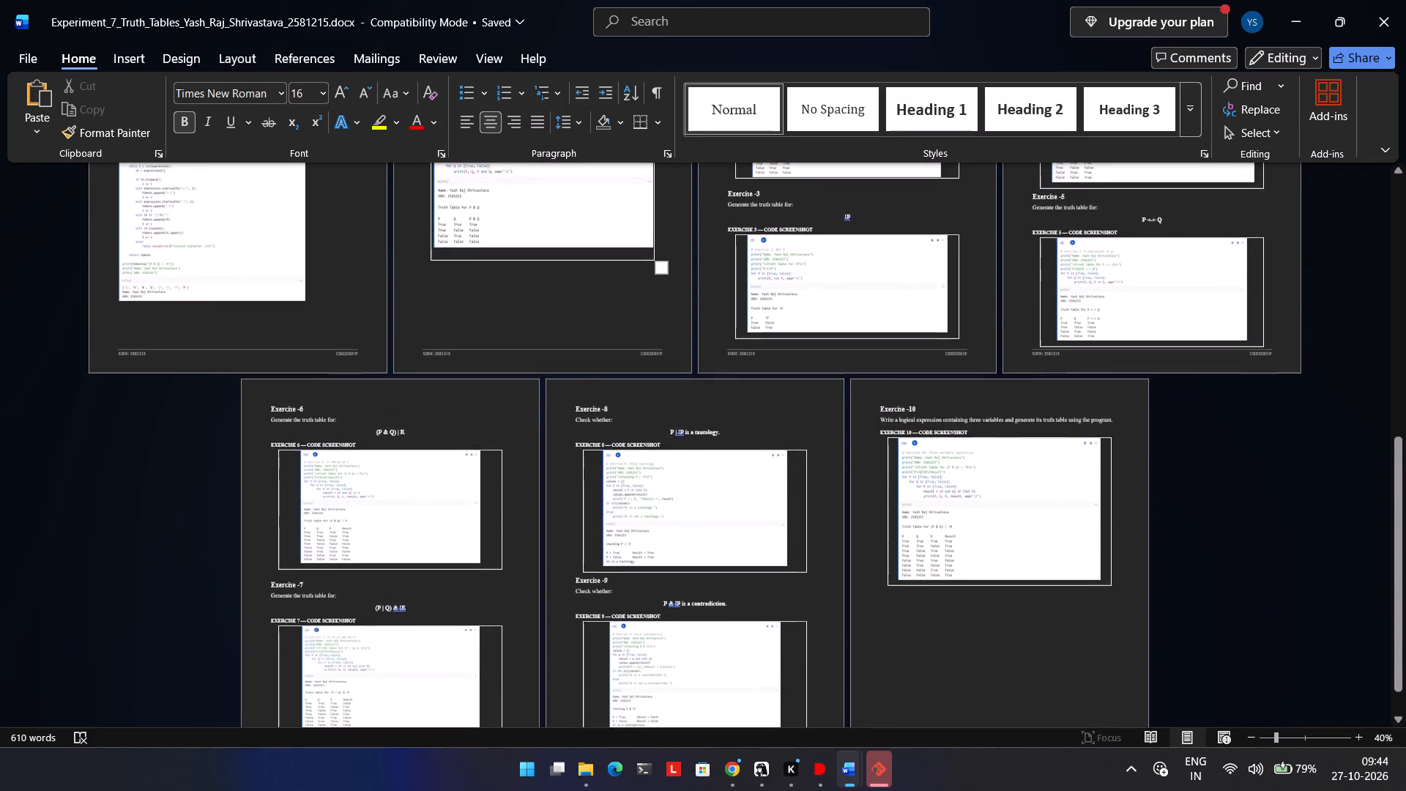
pyautogui.scroll(-1, 530, 427)
pyautogui.scroll(4, 530, 427)
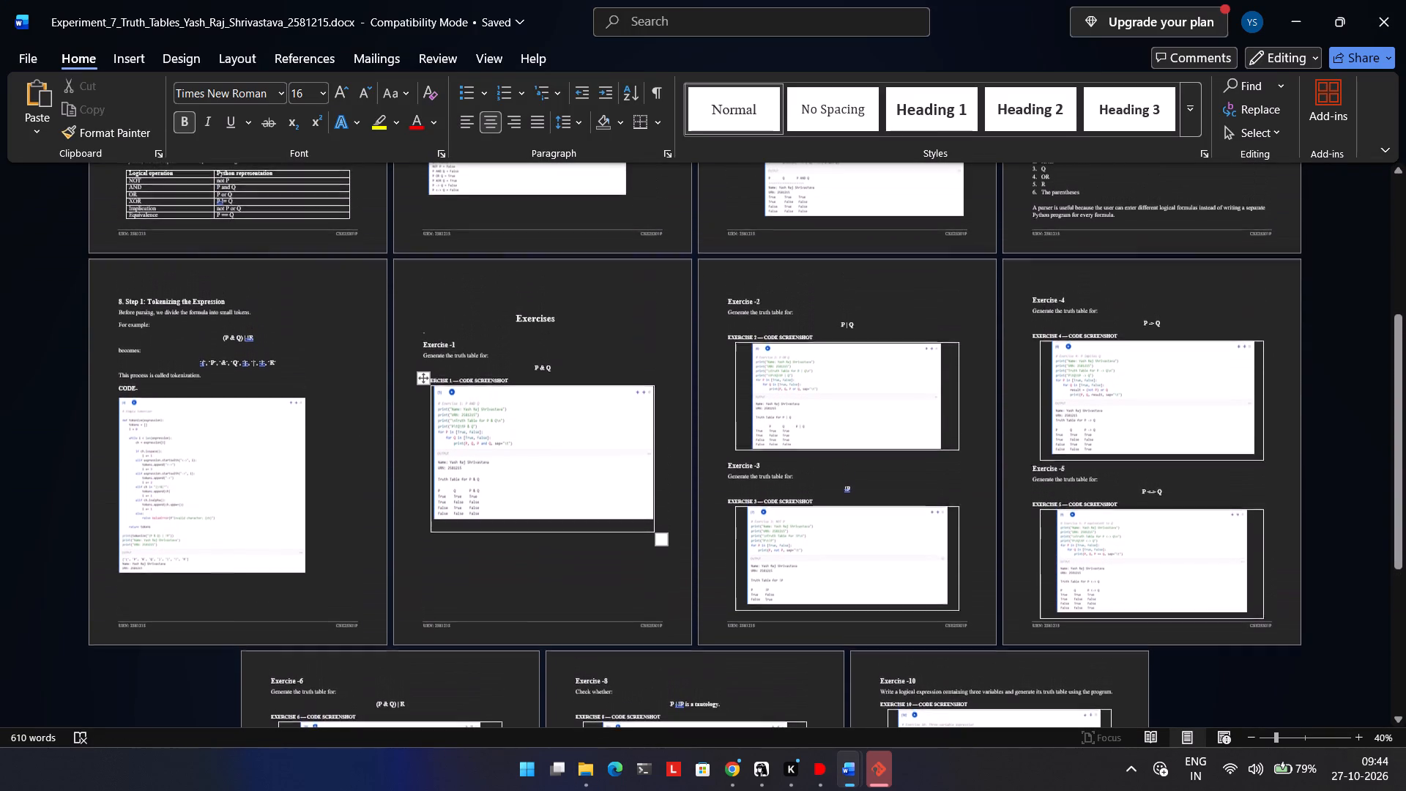
pyautogui.scroll(1, 530, 427)
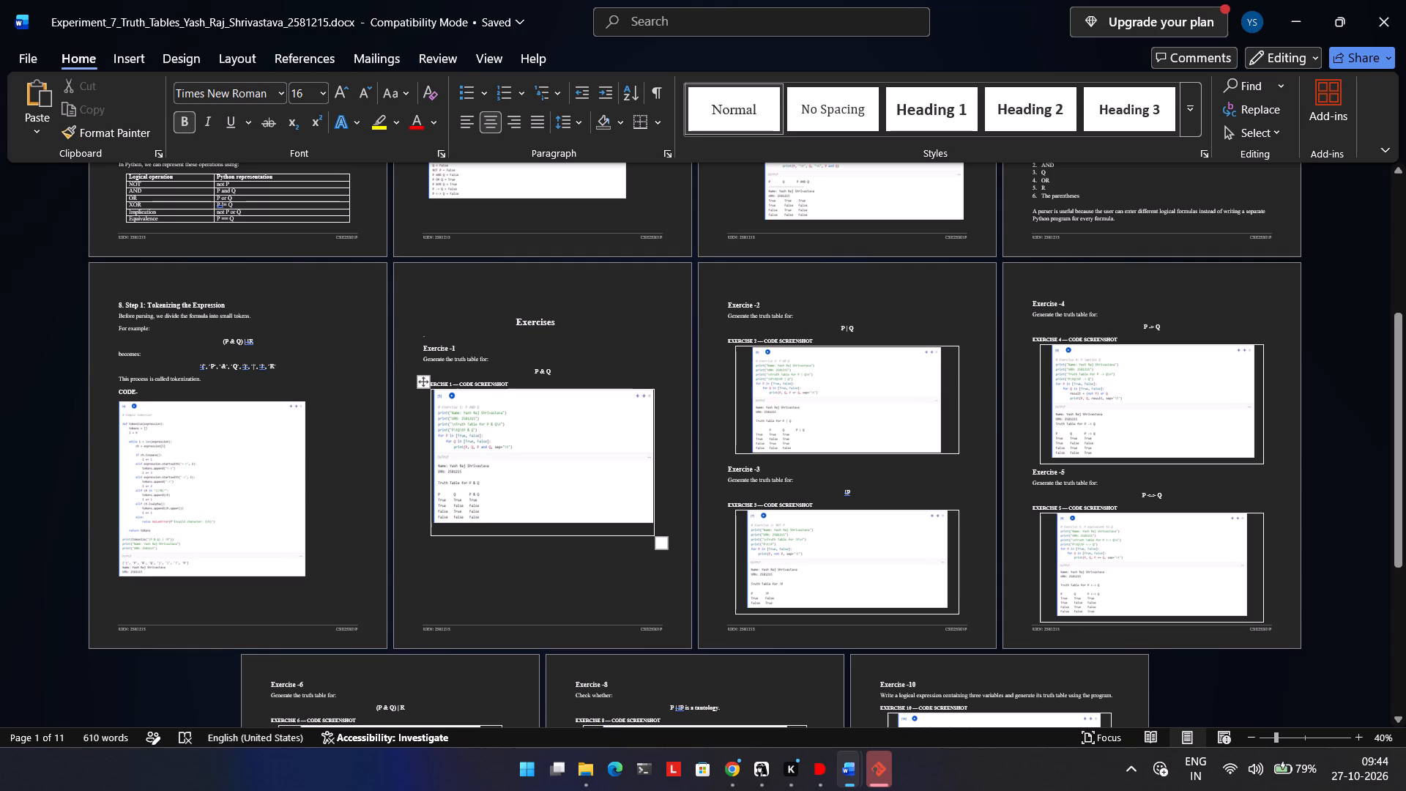
pyautogui.scroll(-5, 632, 467)
pyautogui.scroll(2, 632, 467)
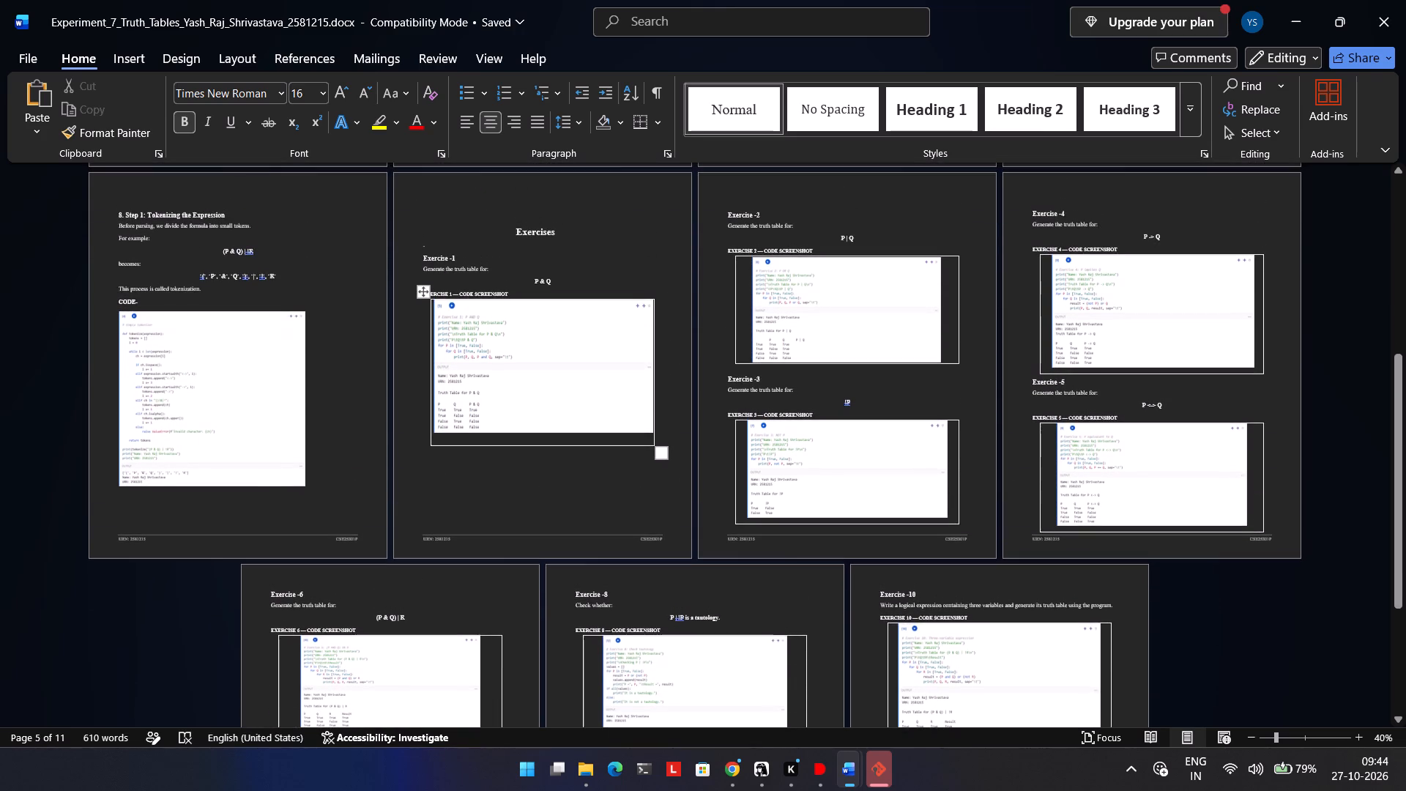
pyautogui.scroll(-1, 632, 467)
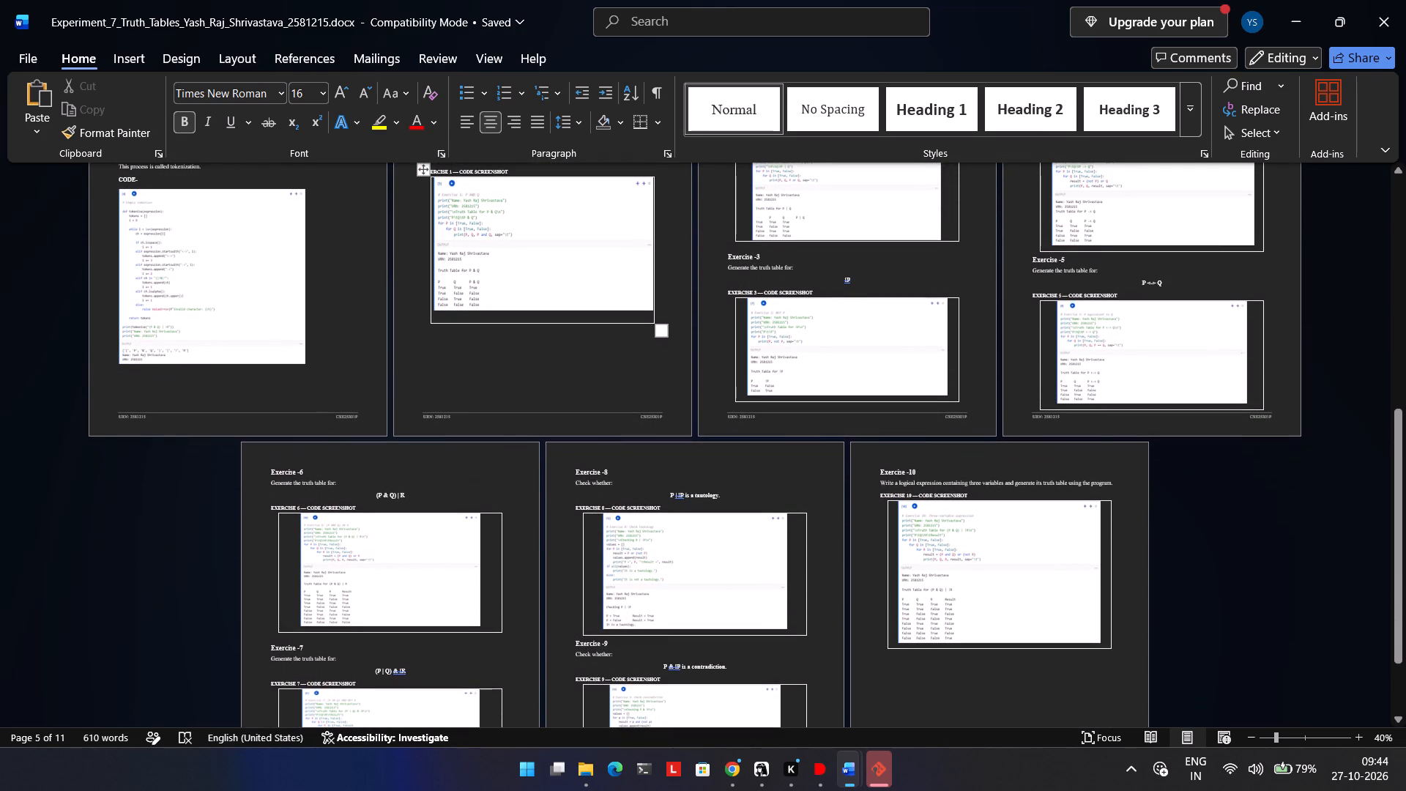
pyautogui.scroll(4, 632, 467)
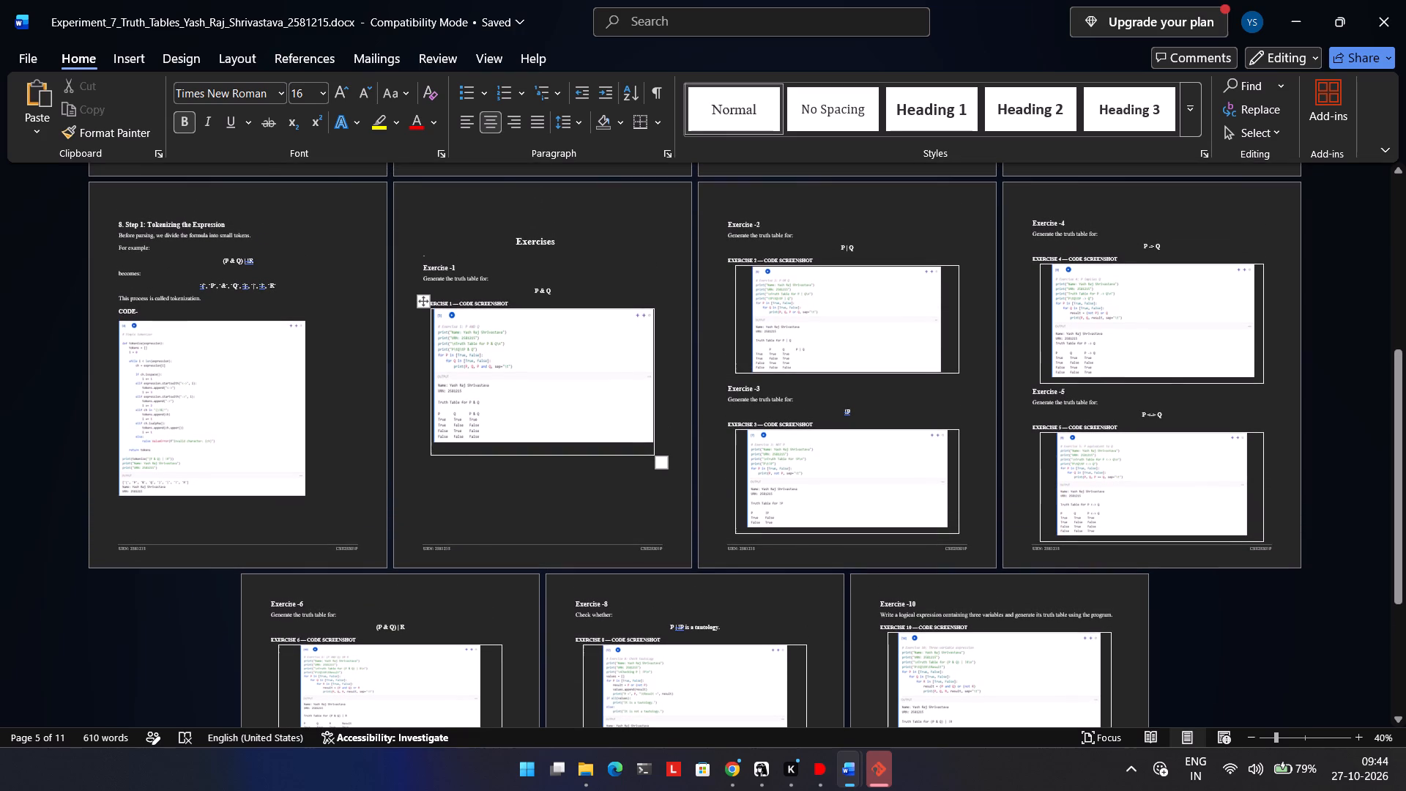
# Shrink the Exercise 1 screenshot proportionally to about two-thirds of its width so its frame takes less page height.
pyautogui.click(529, 375)
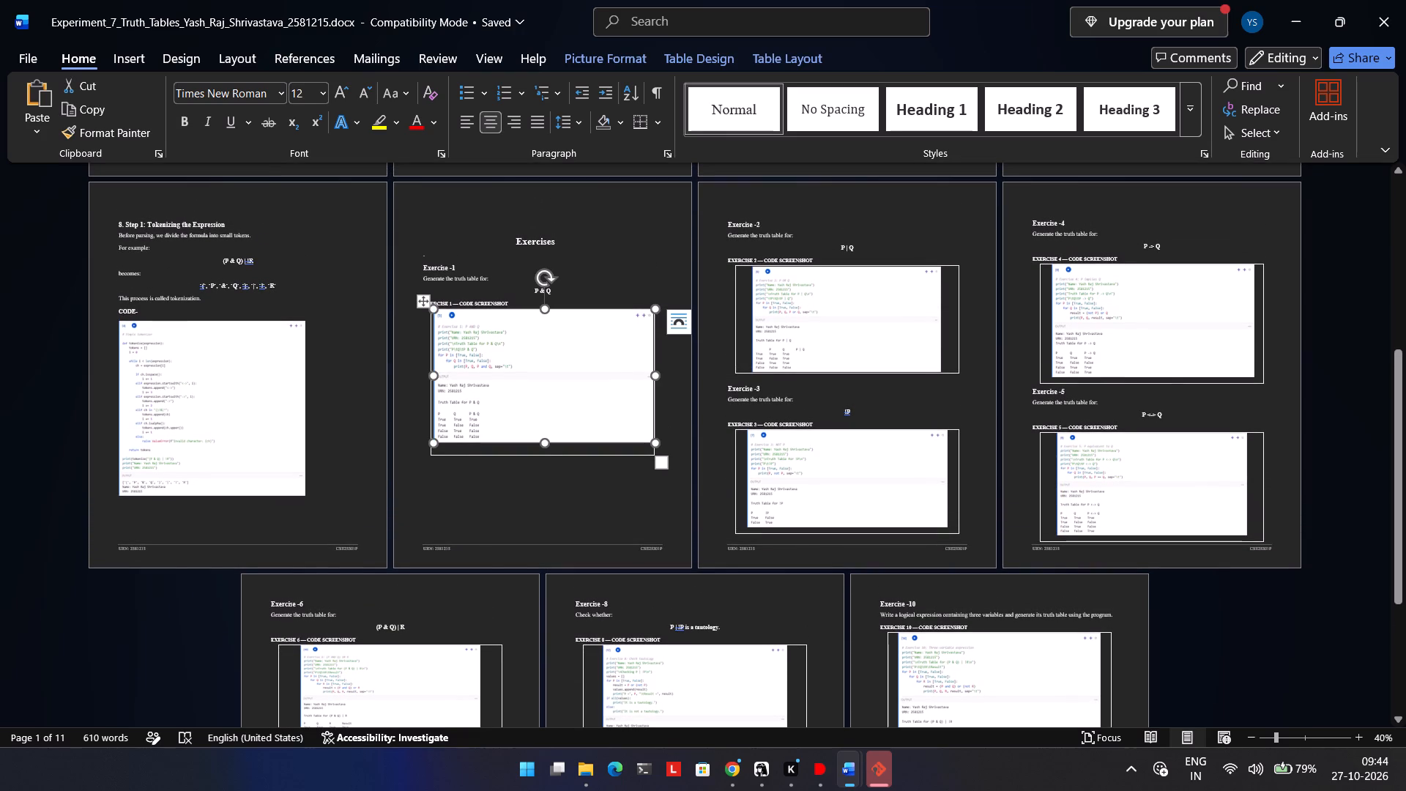
pyautogui.moveTo(656, 442); pyautogui.dragTo(625, 398)
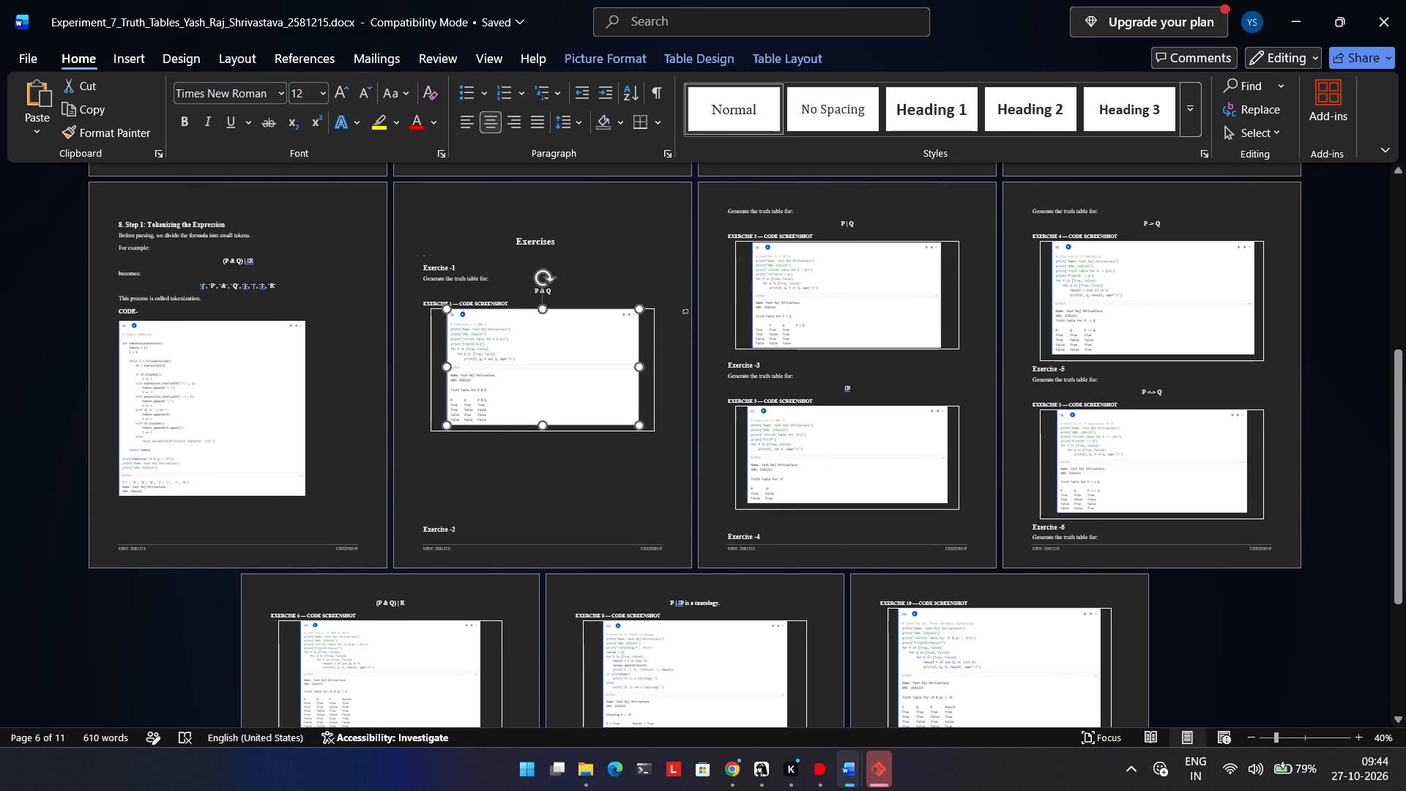
pyautogui.moveTo(625, 398); pyautogui.dragTo(589, 349)
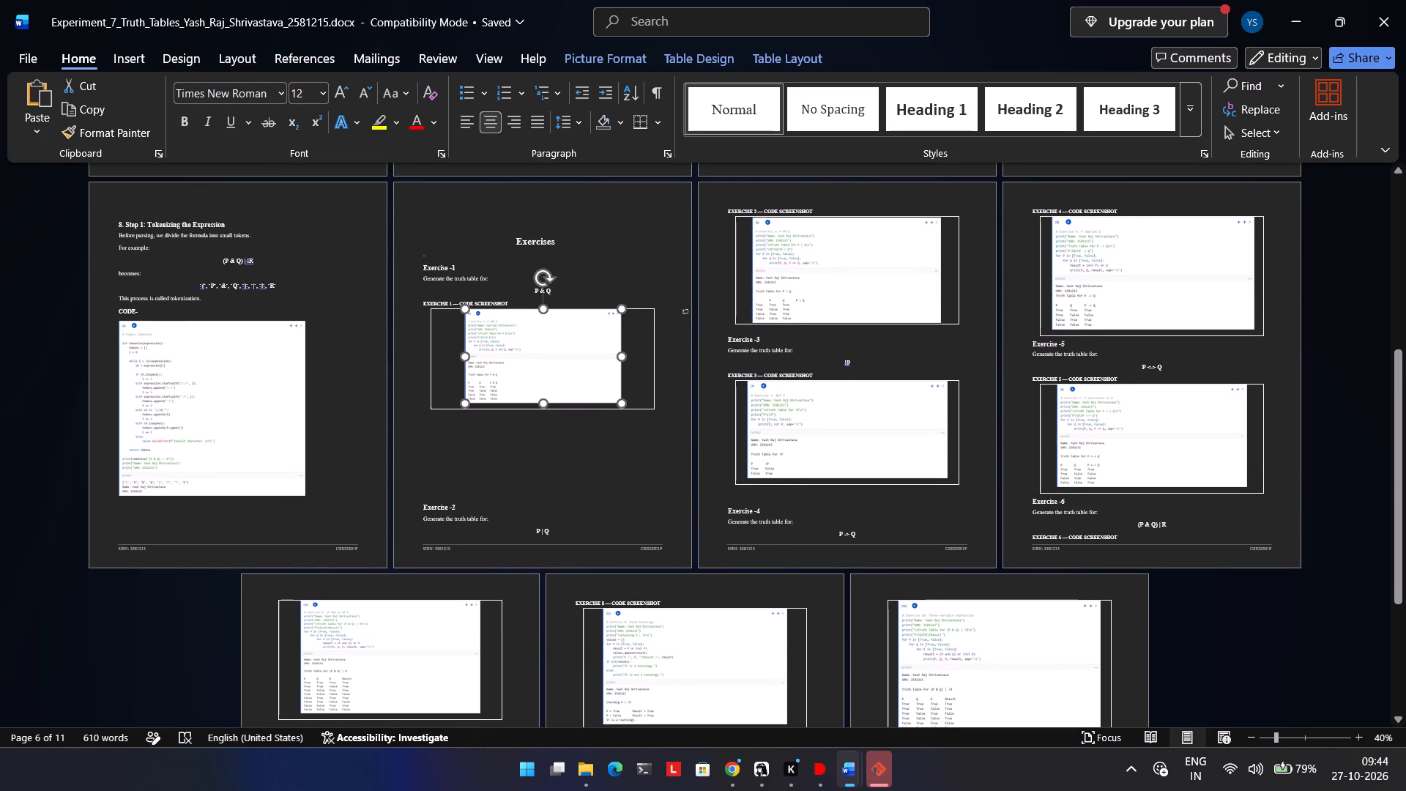
pyautogui.moveTo(589, 349); pyautogui.dragTo(588, 349)
# Delete the blank lines between the Exercise 1 screenshot frame and the Exercise 2 heading.
pyautogui.click(435, 494)
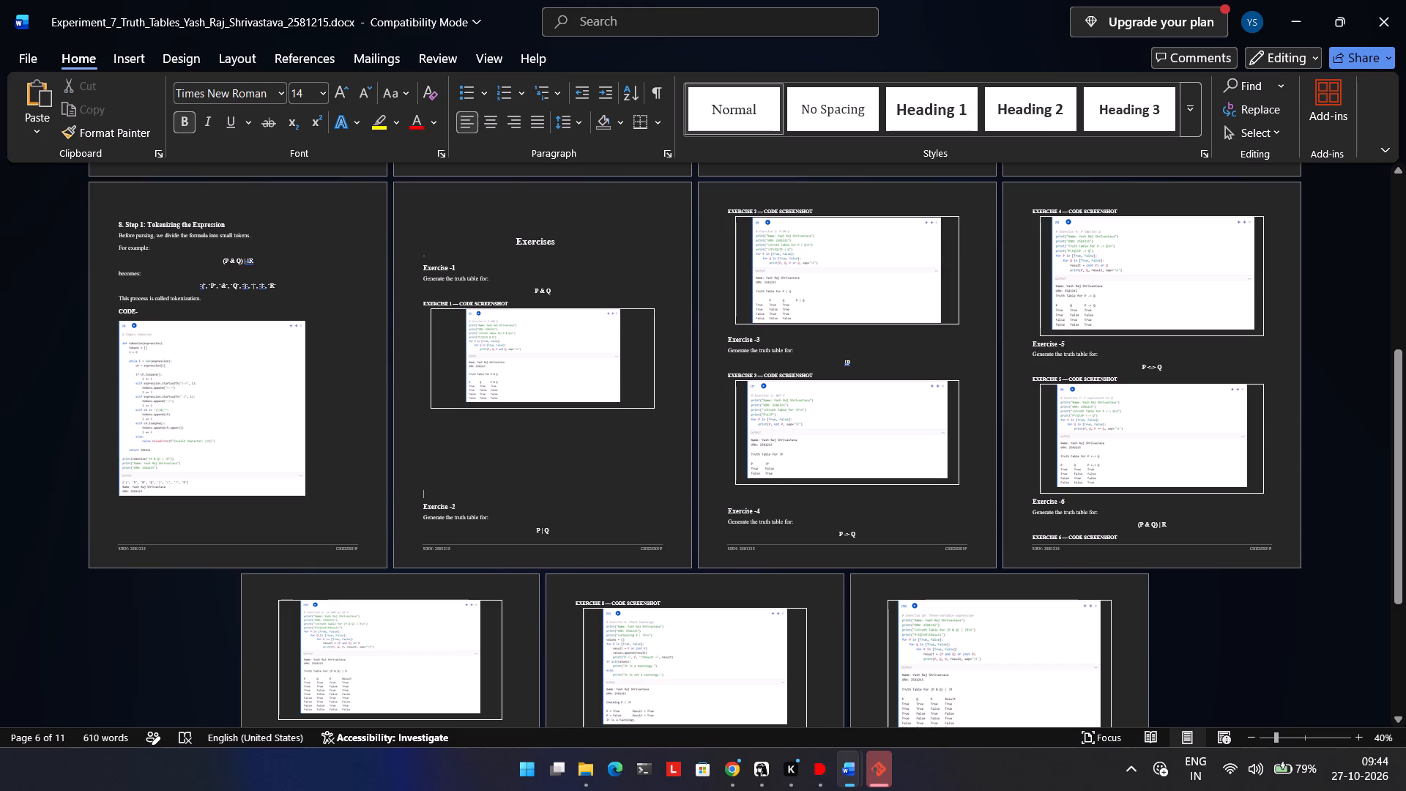
pyautogui.press('Down')
pyautogui.press('BackSpace')
pyautogui.press('BackSpace')
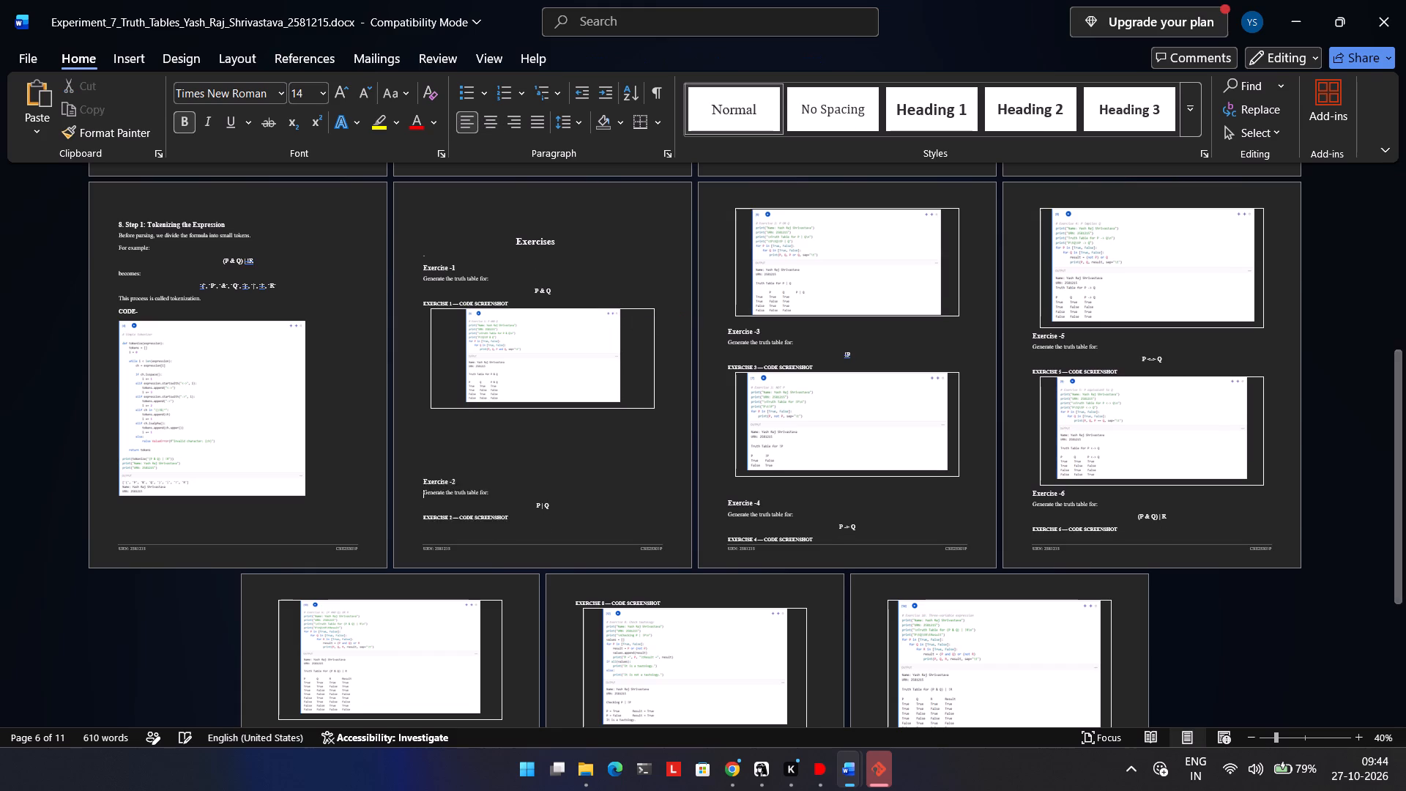
pyautogui.press('BackSpace')
pyautogui.press('BackSpace')
pyautogui.press('BackSpace')
pyautogui.press('BackSpace')
pyautogui.press('BackSpace')
pyautogui.press('BackSpace')
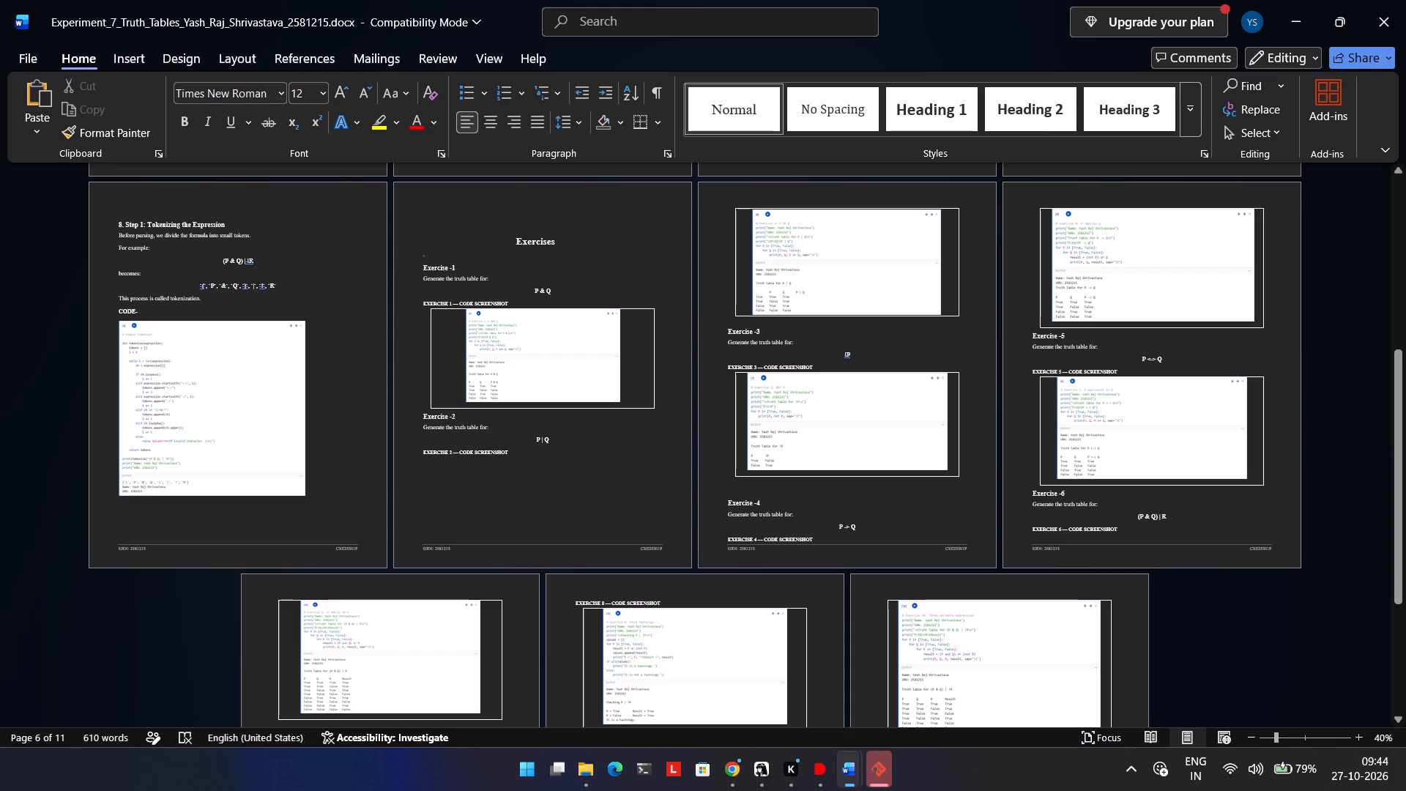
# Narrow the Exercise 2 screenshot and shrink it to roughly the size of the reduced Exercise 1 screenshot.
pyautogui.click(814, 283)
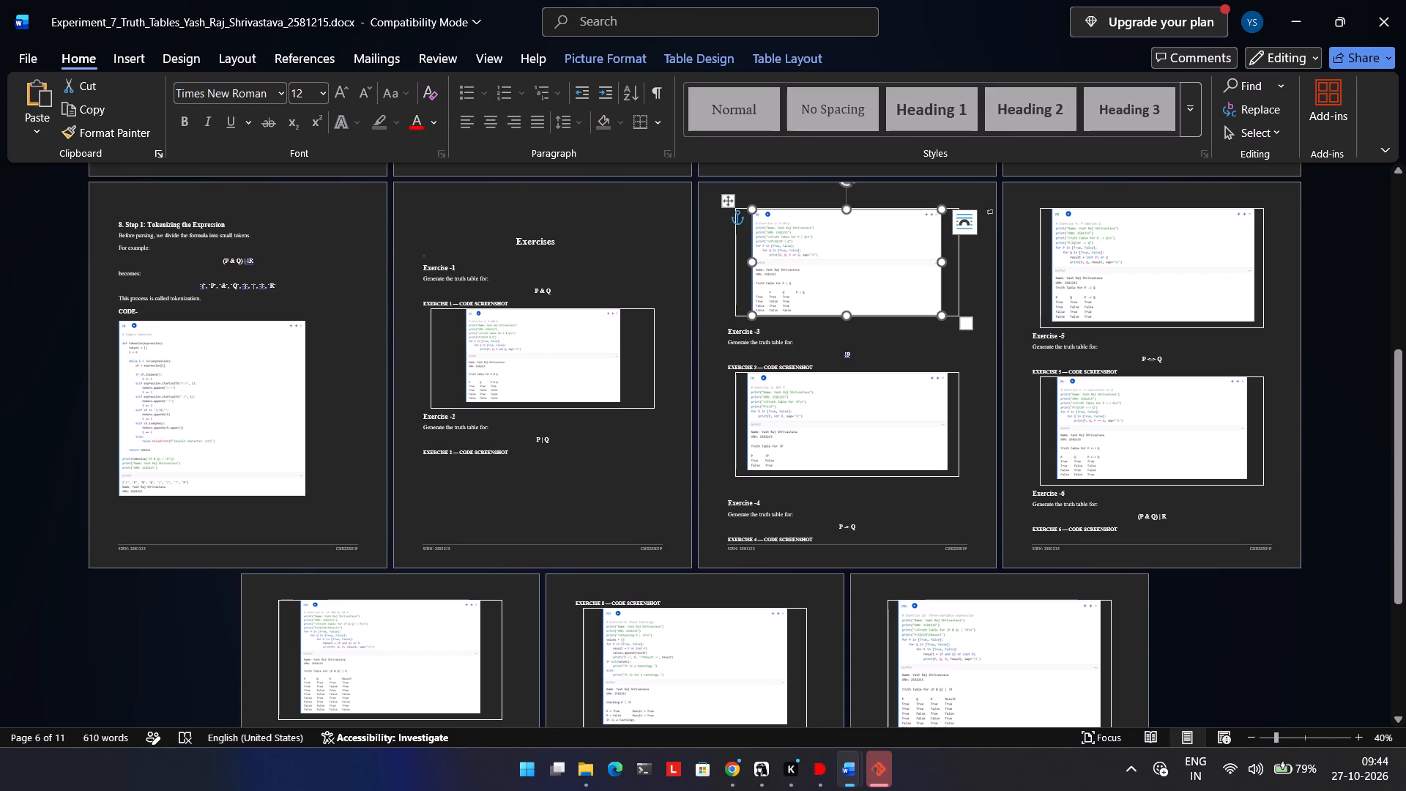
pyautogui.moveTo(943, 310); pyautogui.dragTo(934, 303)
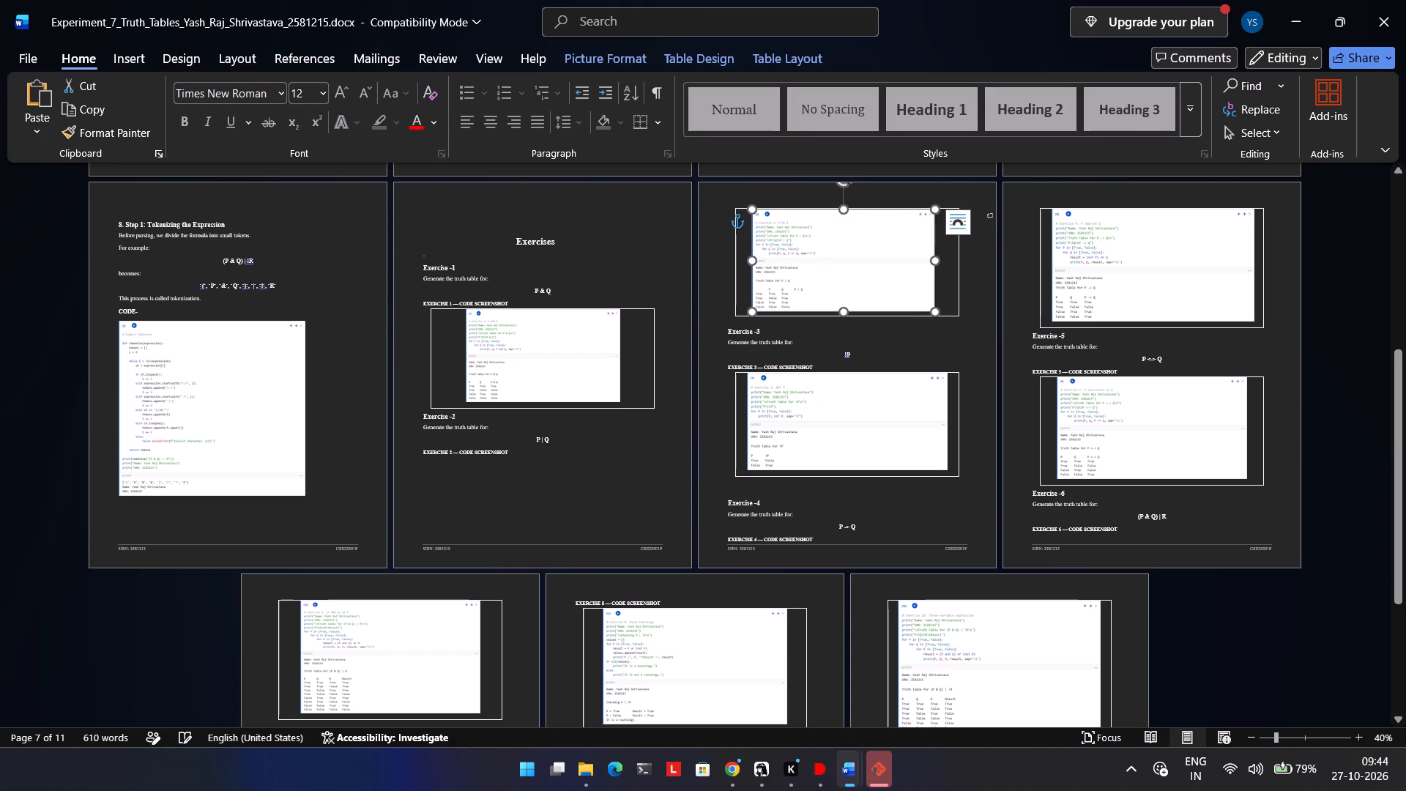
pyautogui.moveTo(937, 308); pyautogui.dragTo(928, 298)
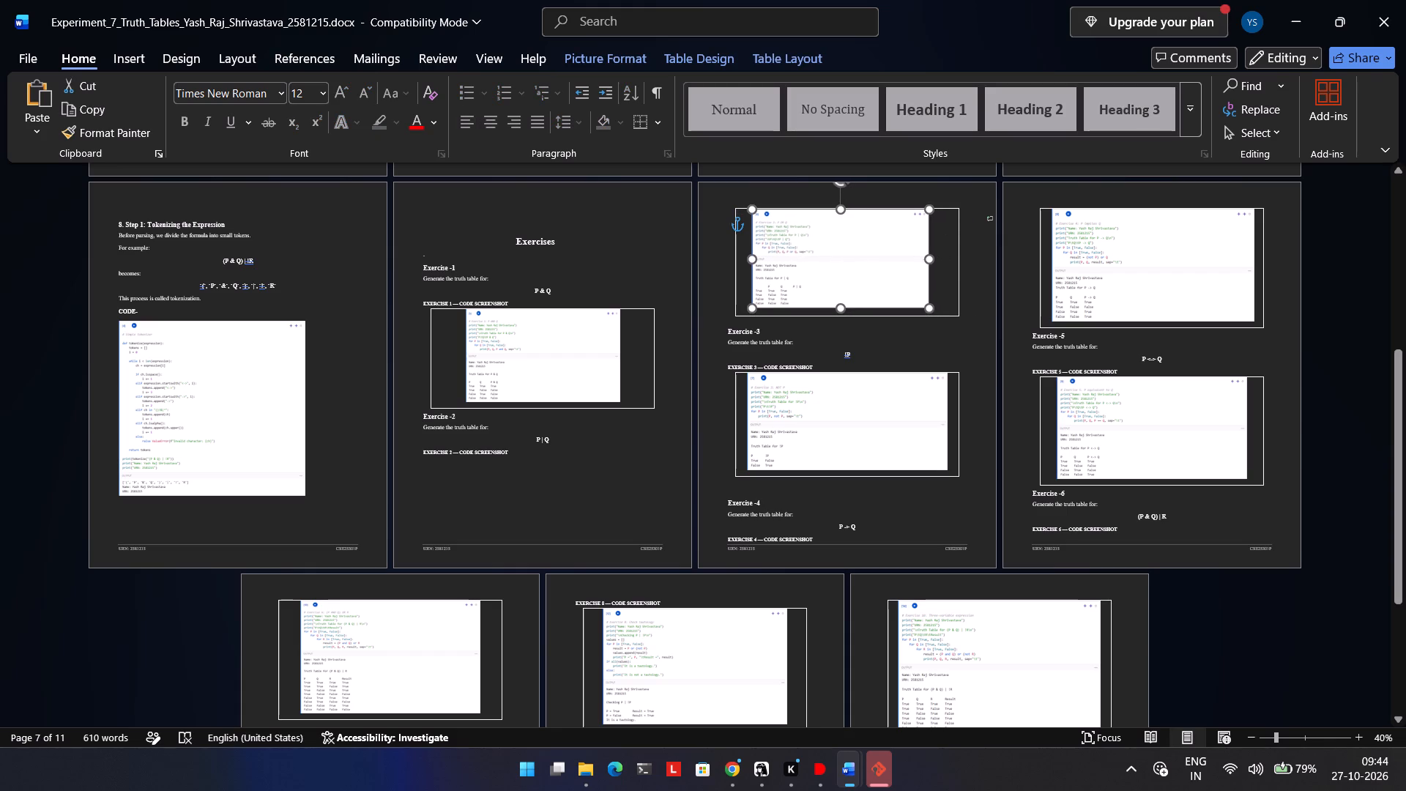
pyautogui.moveTo(928, 298); pyautogui.dragTo(934, 283)
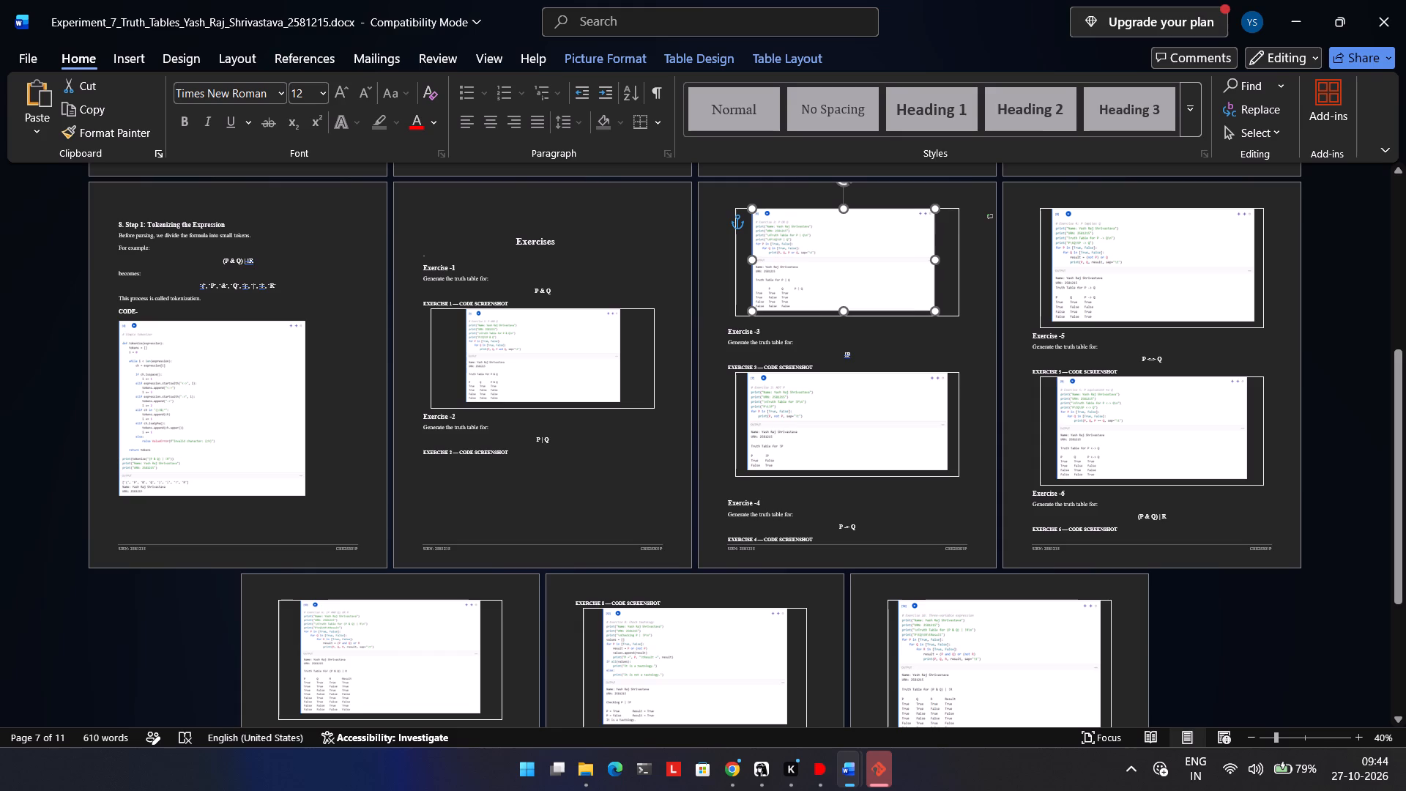
pyautogui.moveTo(934, 283); pyautogui.dragTo(935, 283)
pyautogui.moveTo(935, 257); pyautogui.dragTo(913, 257)
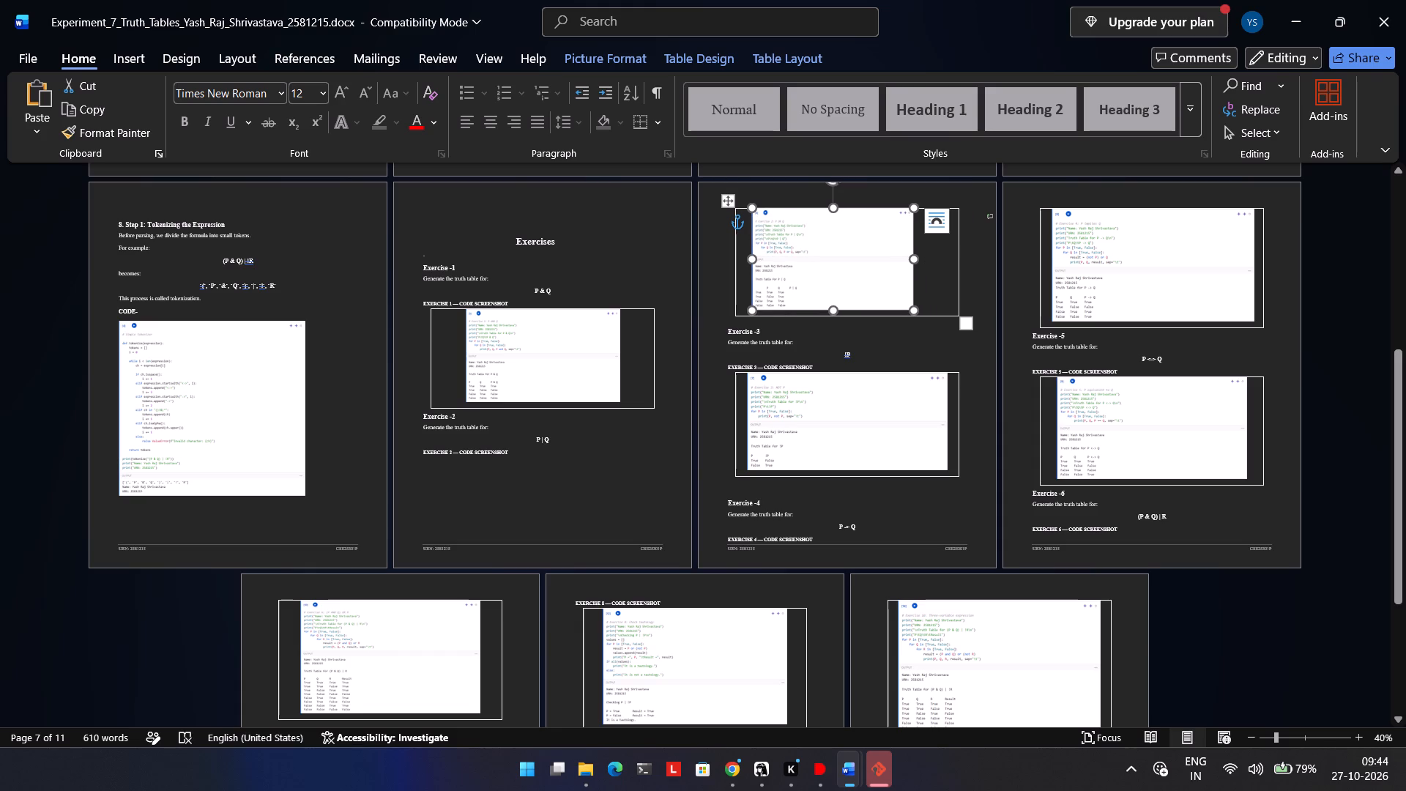
pyautogui.moveTo(913, 305); pyautogui.dragTo(889, 286)
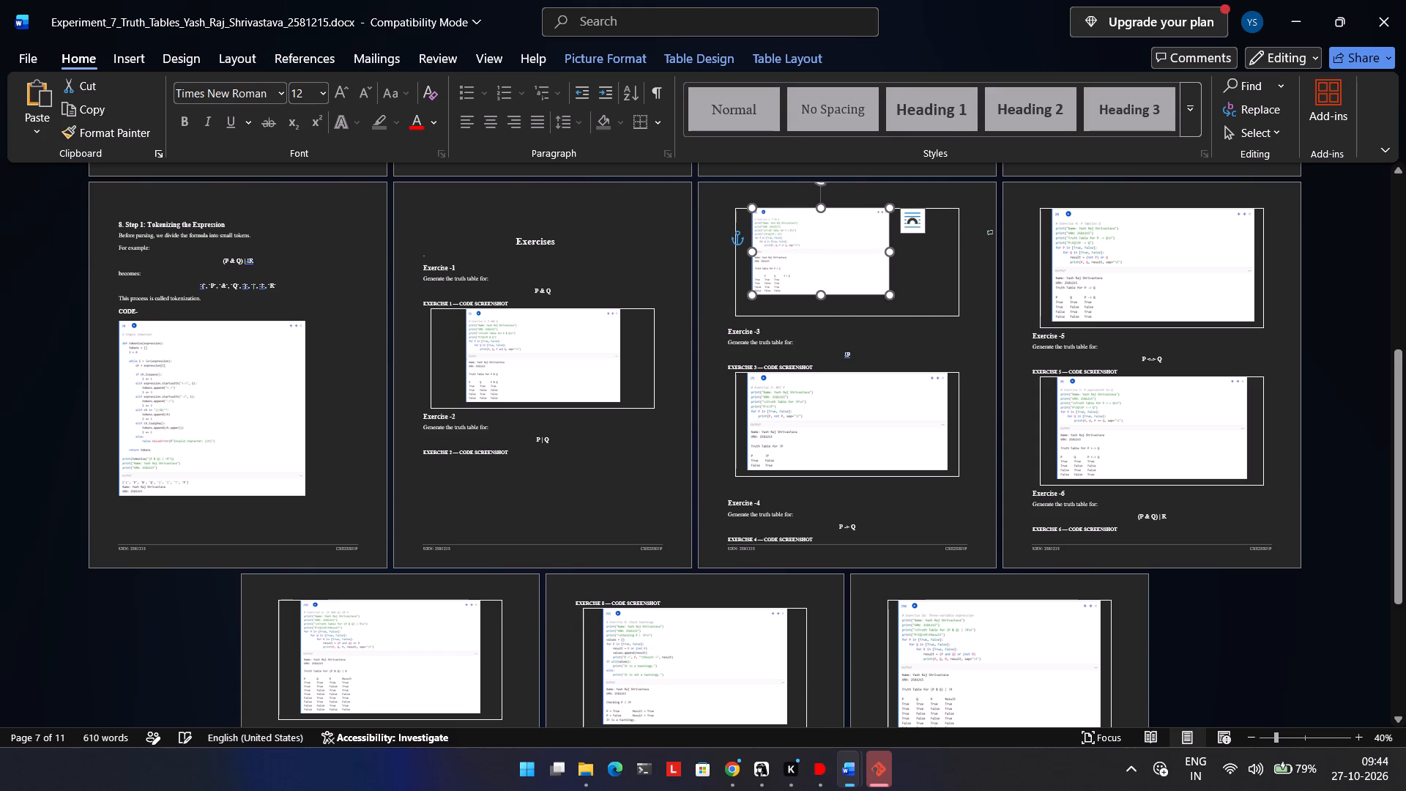
# Reposition the reduced Exercise 2 screenshot so it sits horizontally centred at the top of its frame.
pyautogui.moveTo(839, 259); pyautogui.dragTo(876, 258)
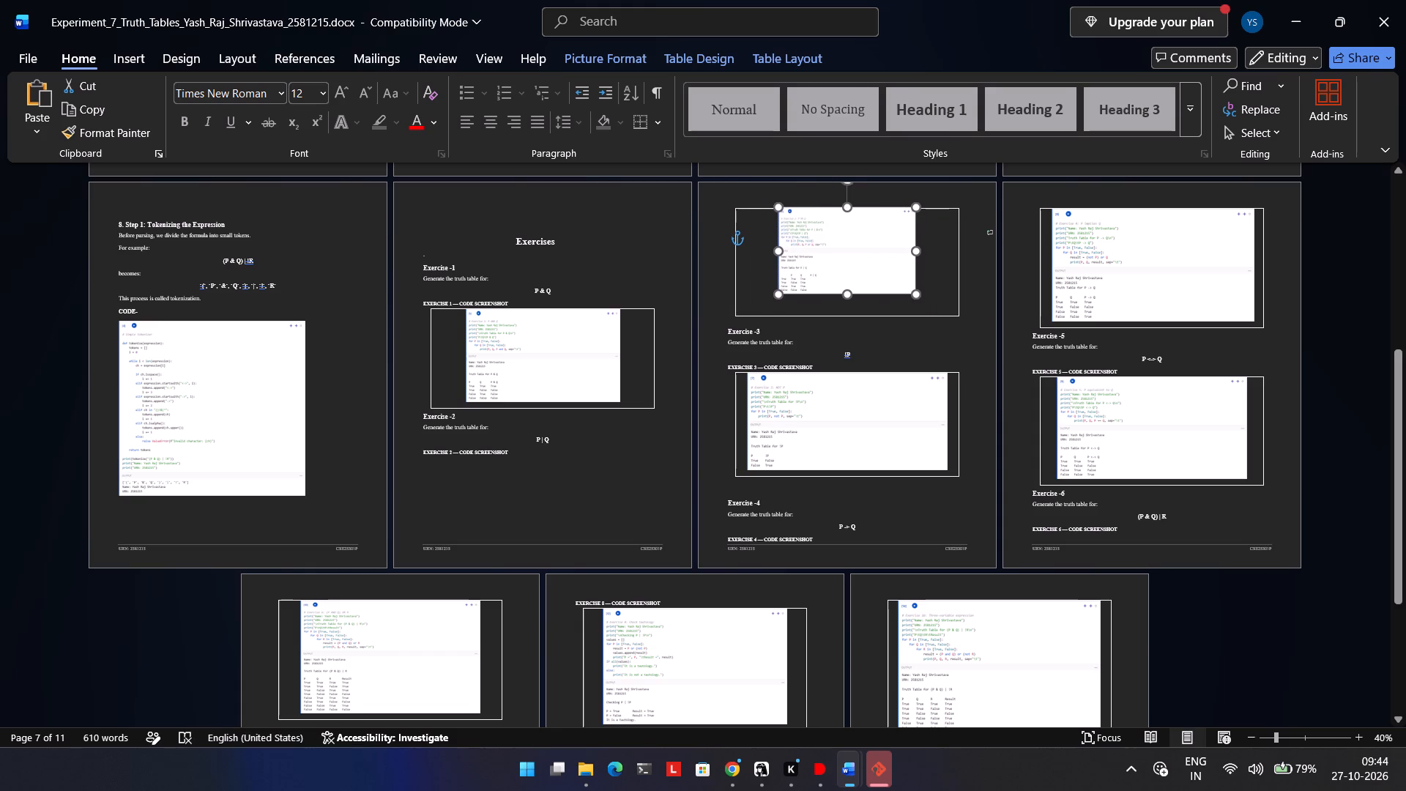
pyautogui.moveTo(876, 258); pyautogui.dragTo(870, 258)
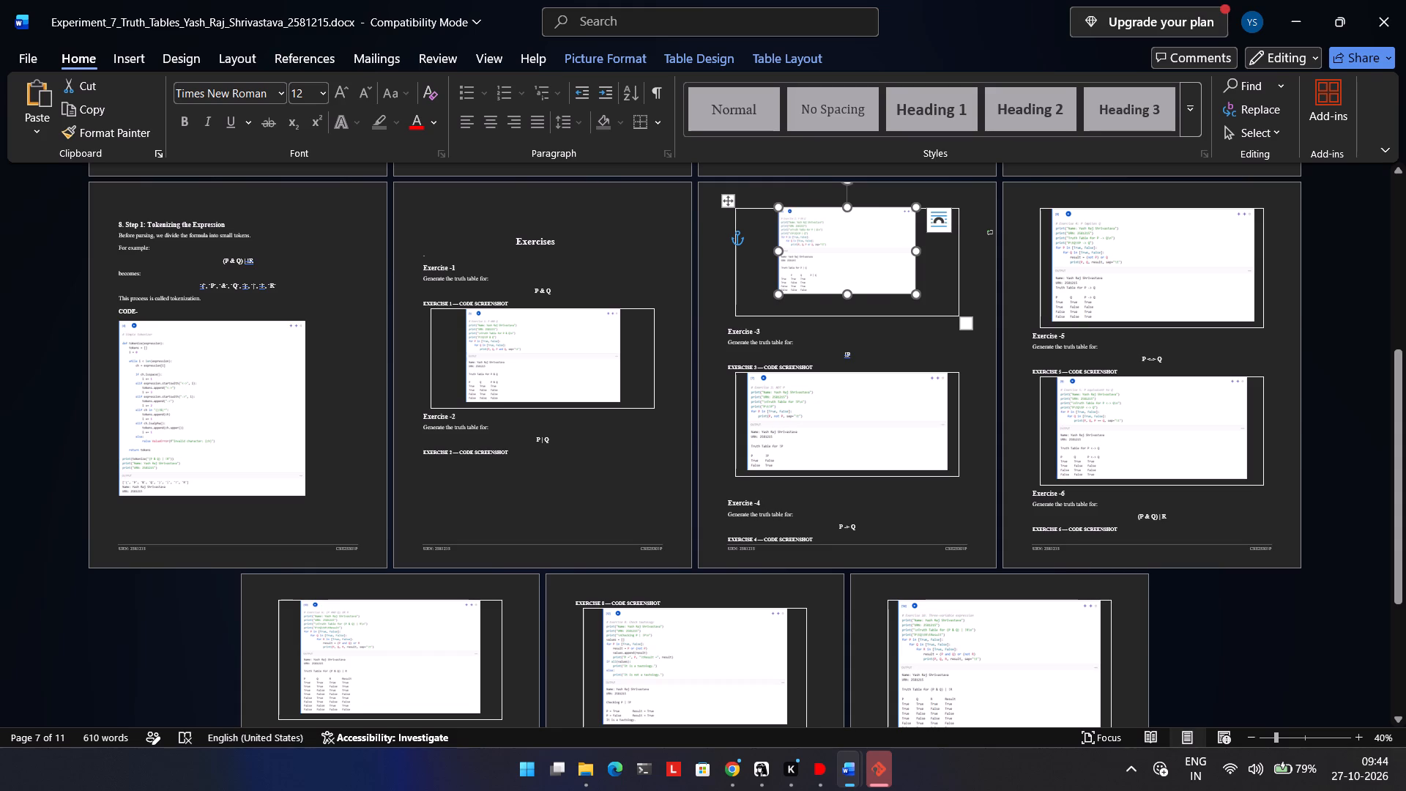
pyautogui.click(910, 289)
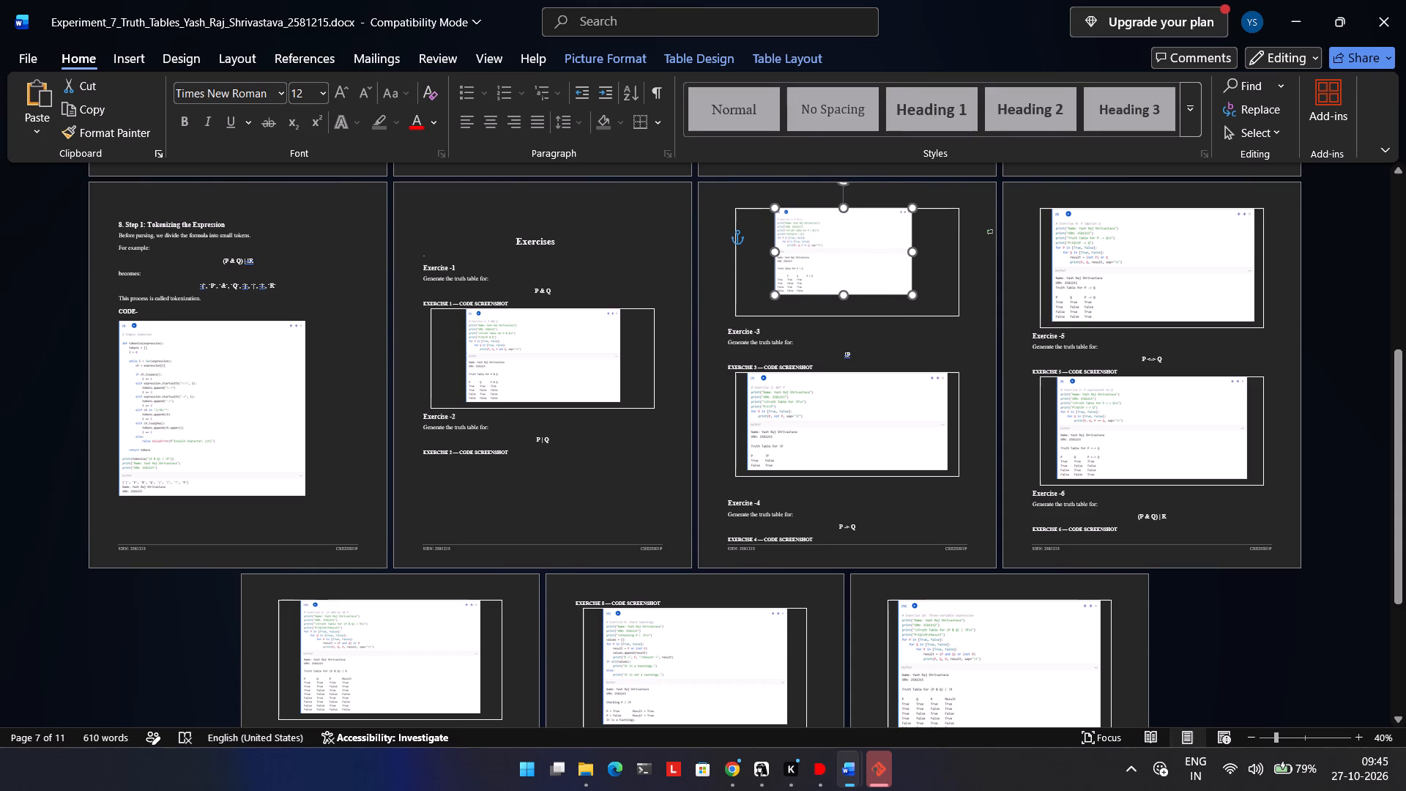
pyautogui.moveTo(863, 260); pyautogui.dragTo(874, 264)
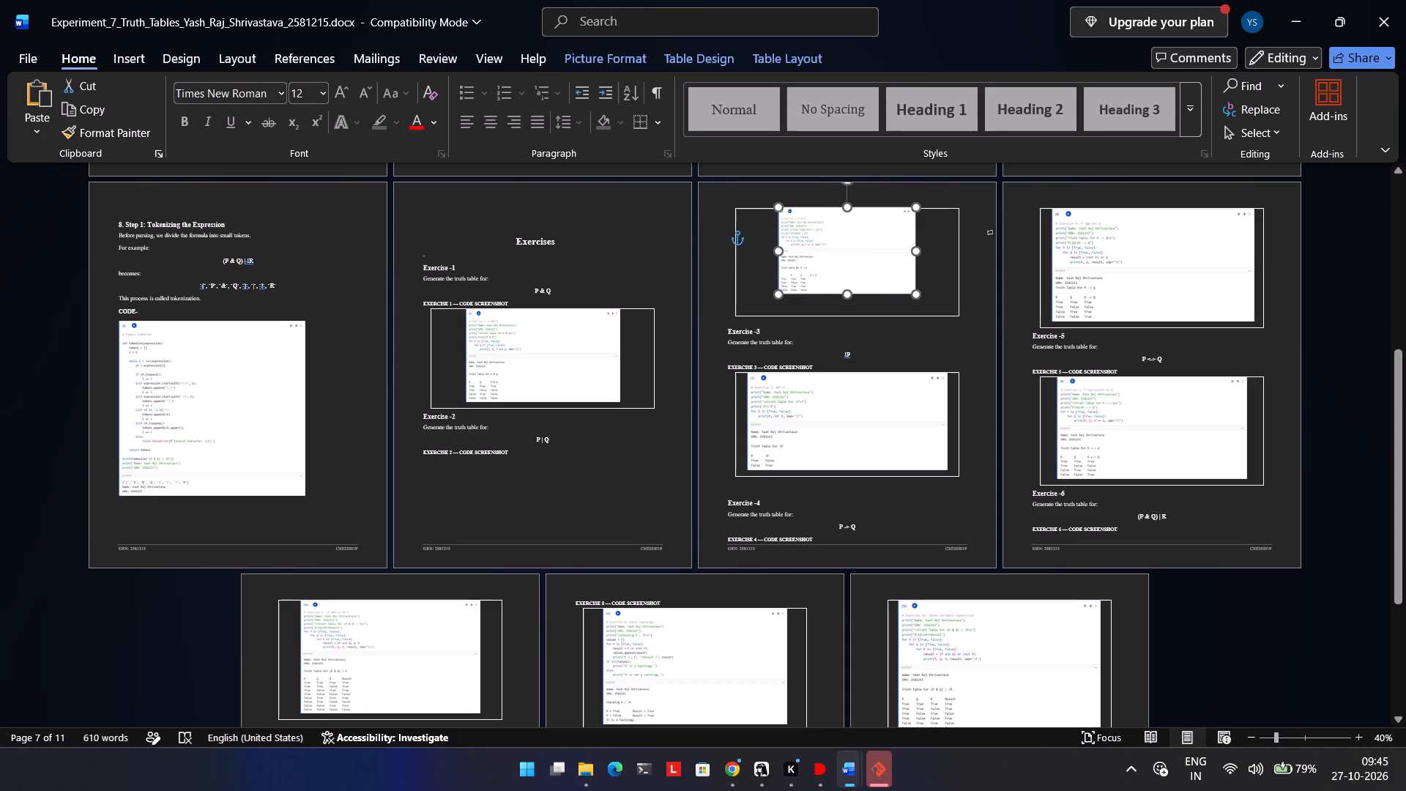
pyautogui.moveTo(874, 264); pyautogui.dragTo(875, 282)
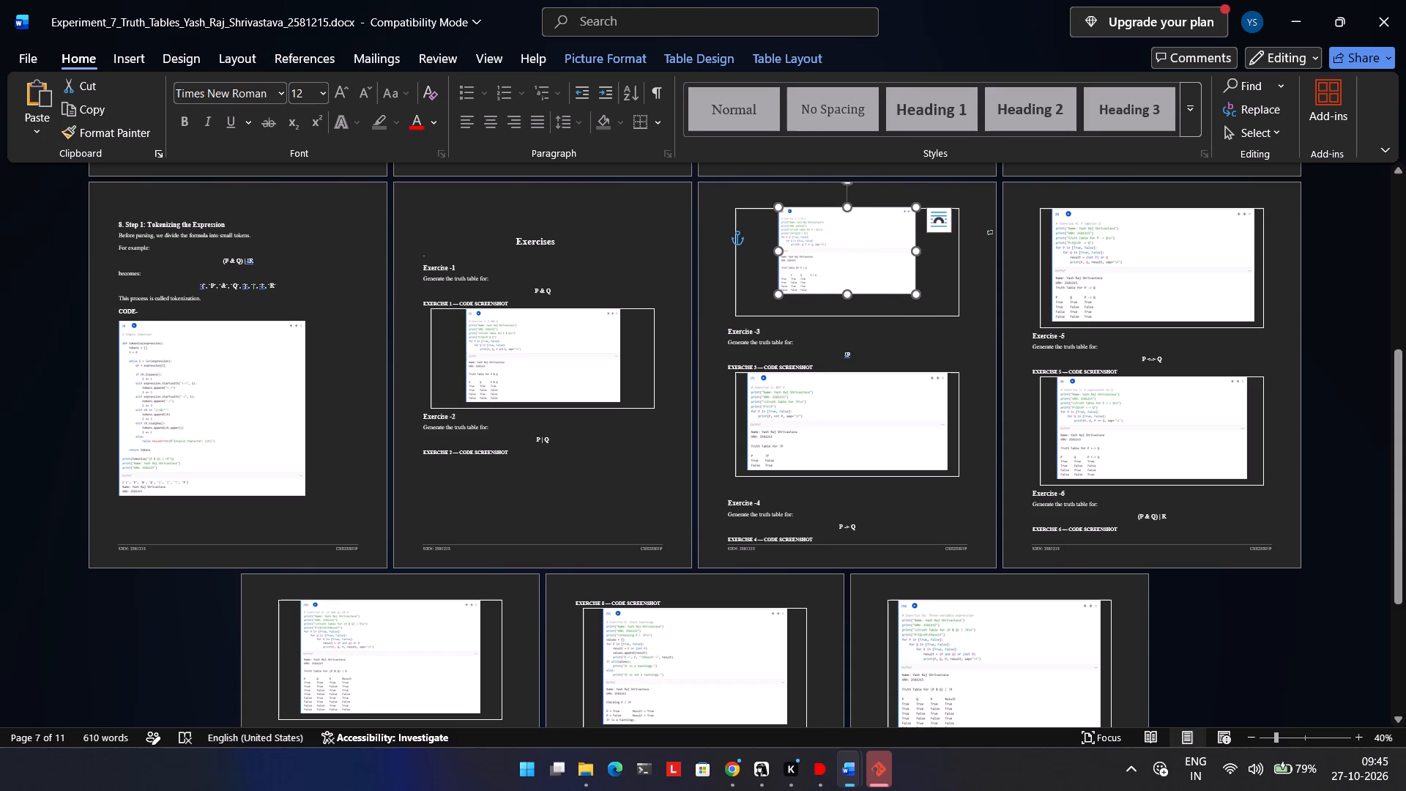
# Undo the recent resizing, repositioning and blank-line deletions around Exercises 1 and 2, back to the frame-wide Exercise 1 screenshot.
pyautogui.hotkey('ctrl', 'z')
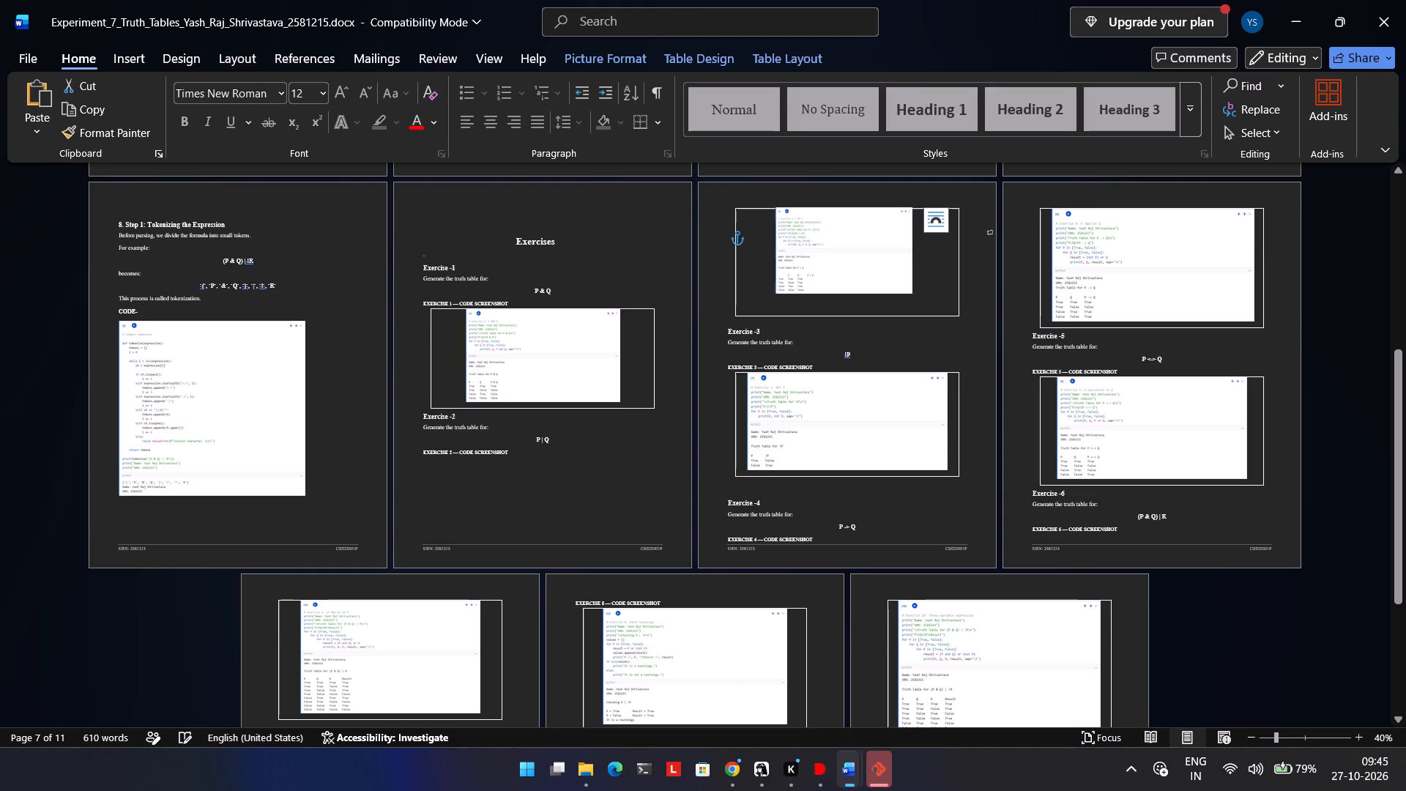
pyautogui.hotkey('ctrl', 'z')
pyautogui.hotkey('ctrl', 'z')
pyautogui.hotkey('ctrl', 'z')
pyautogui.hotkey('ctrl', 'z')
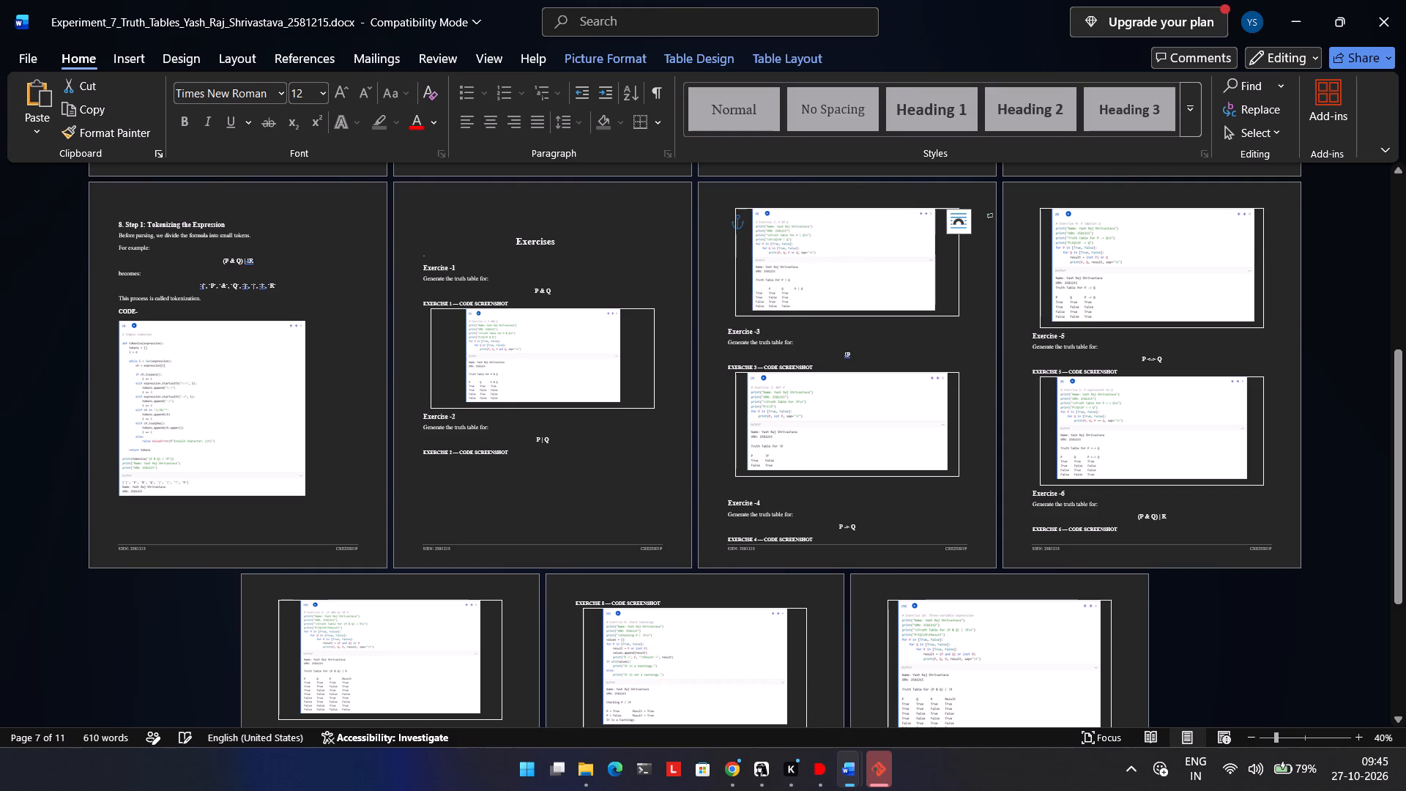
pyautogui.hotkey('ctrl', 'z')
pyautogui.hotkey('ctrl', 'z')
pyautogui.hotkey('ctrl', 'z')
pyautogui.hotkey('ctrl', 'z')
pyautogui.hotkey('ctrl', 'z')
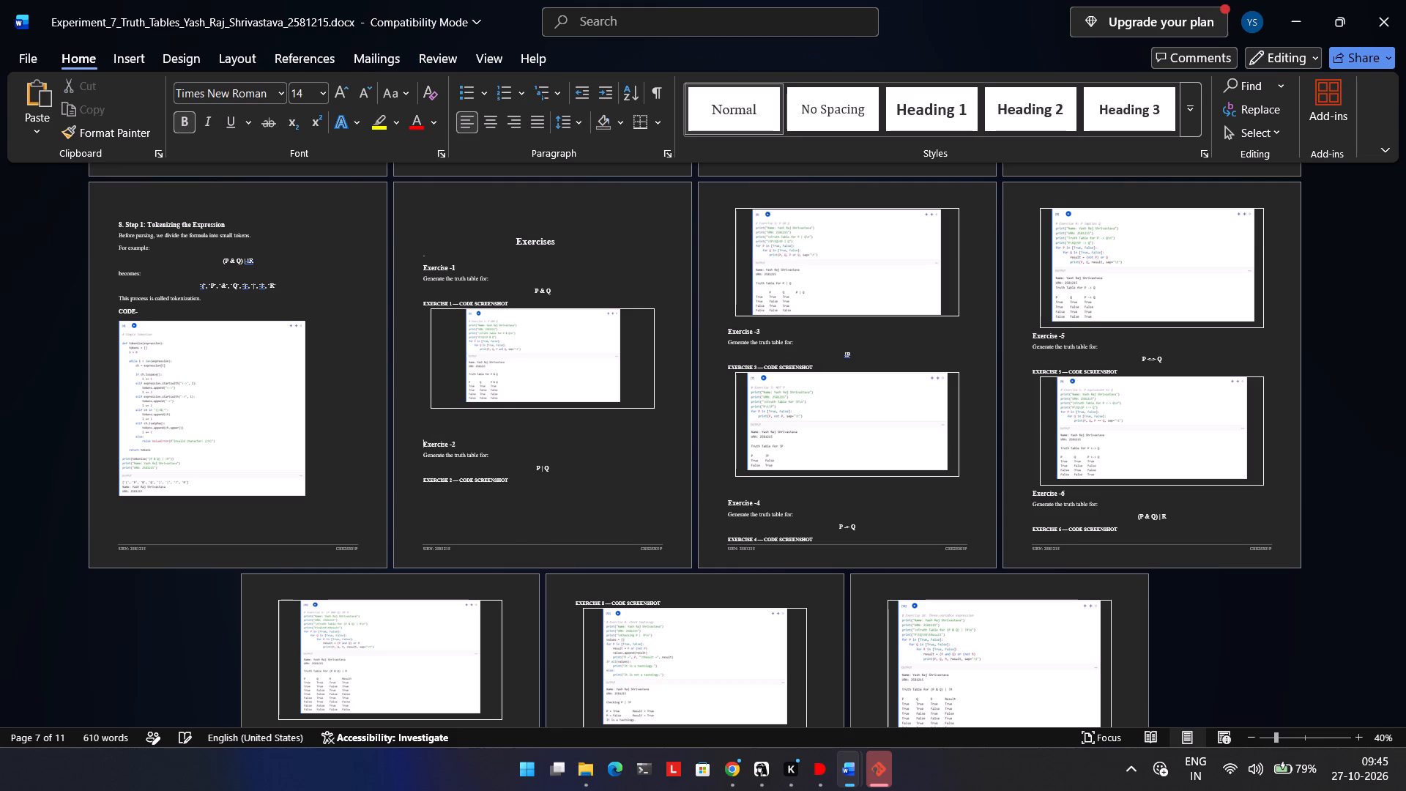
pyautogui.hotkey('ctrl', 'z')
pyautogui.hotkey('ctrl', 'z')
pyautogui.hotkey('ctrl', 'z')
pyautogui.hotkey('ctrl', 'z')
pyautogui.hotkey('ctrl', 'z')
pyautogui.hotkey('ctrl', 'z')
pyautogui.hotkey('ctrl', 'z')
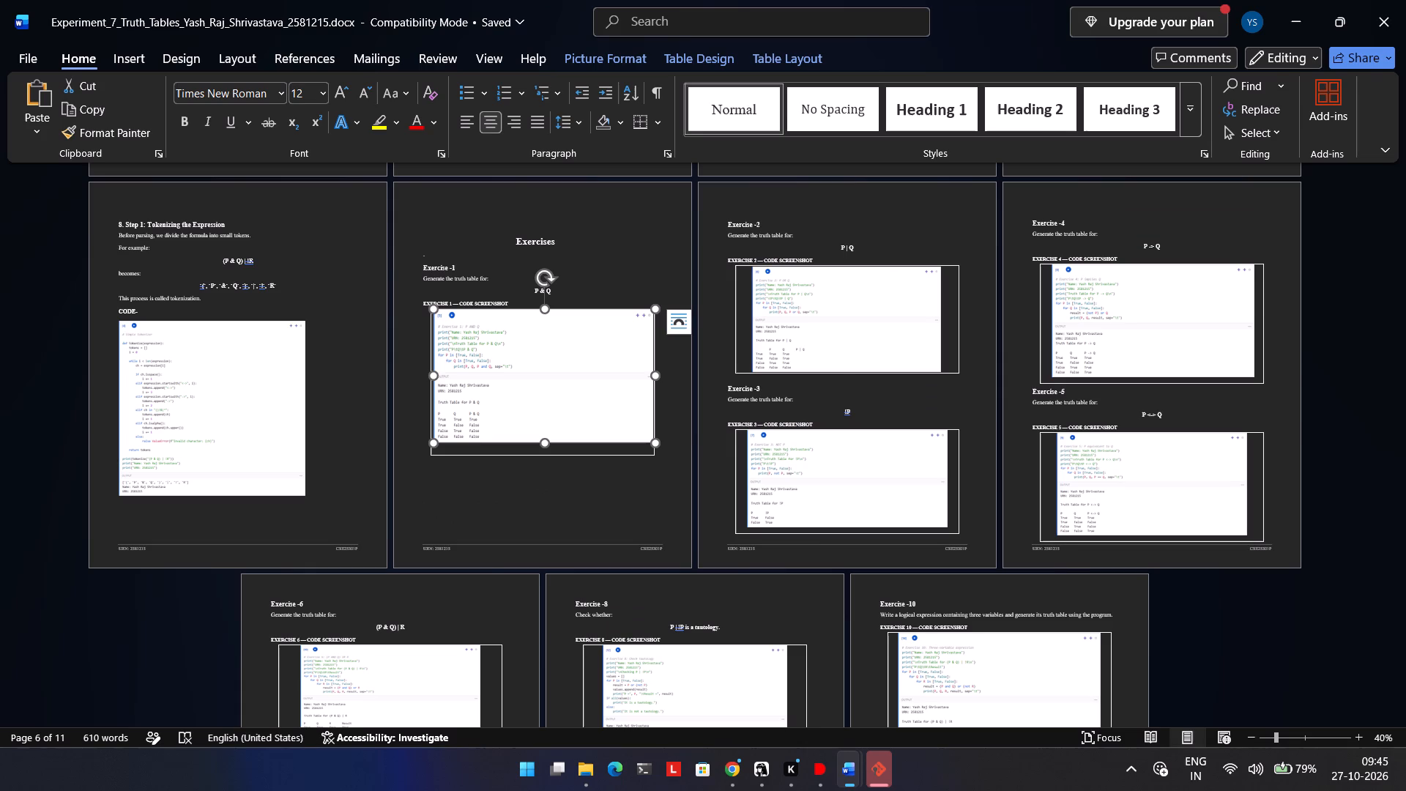
pyautogui.hotkey('ctrl', 'y')
pyautogui.hotkey('ctrl', 'z')
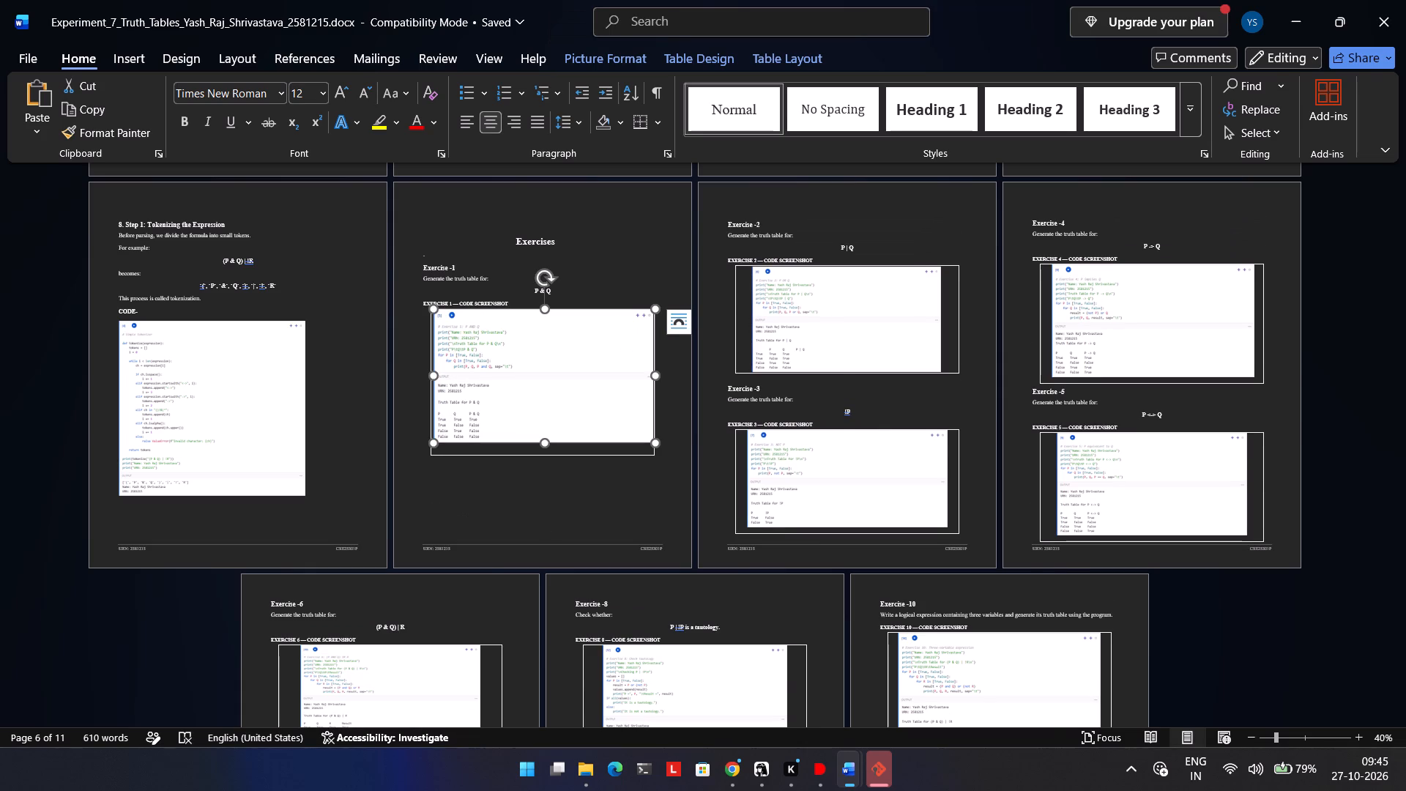
# Open the student-named copy of the Experiment 6 Generating Functions report from the Downloads folder.
pyautogui.scroll(7, 875, 282)
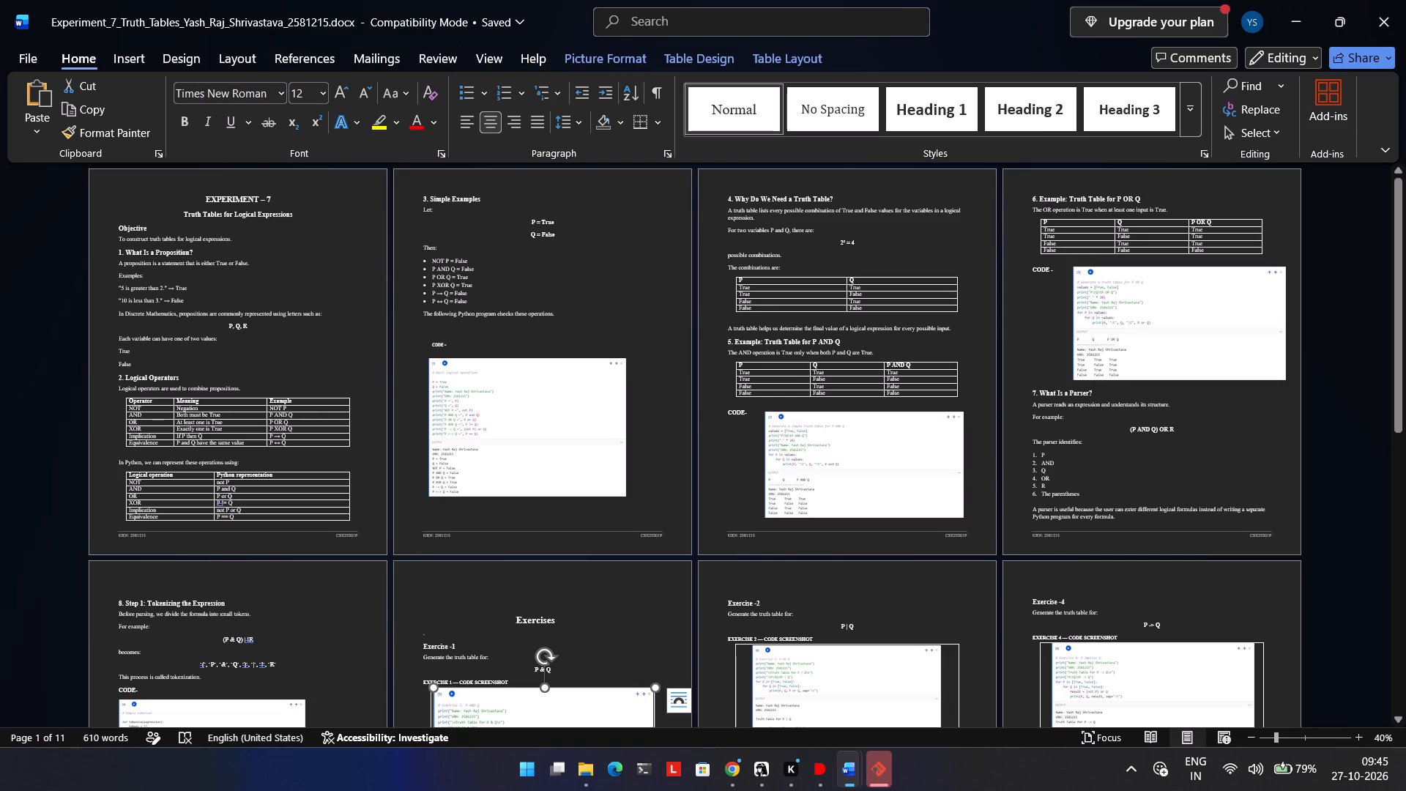
pyautogui.keyDown('ctrl'); pyautogui.scroll(3, 320, 349); pyautogui.keyUp('ctrl')
pyautogui.scroll(3, 320, 349)
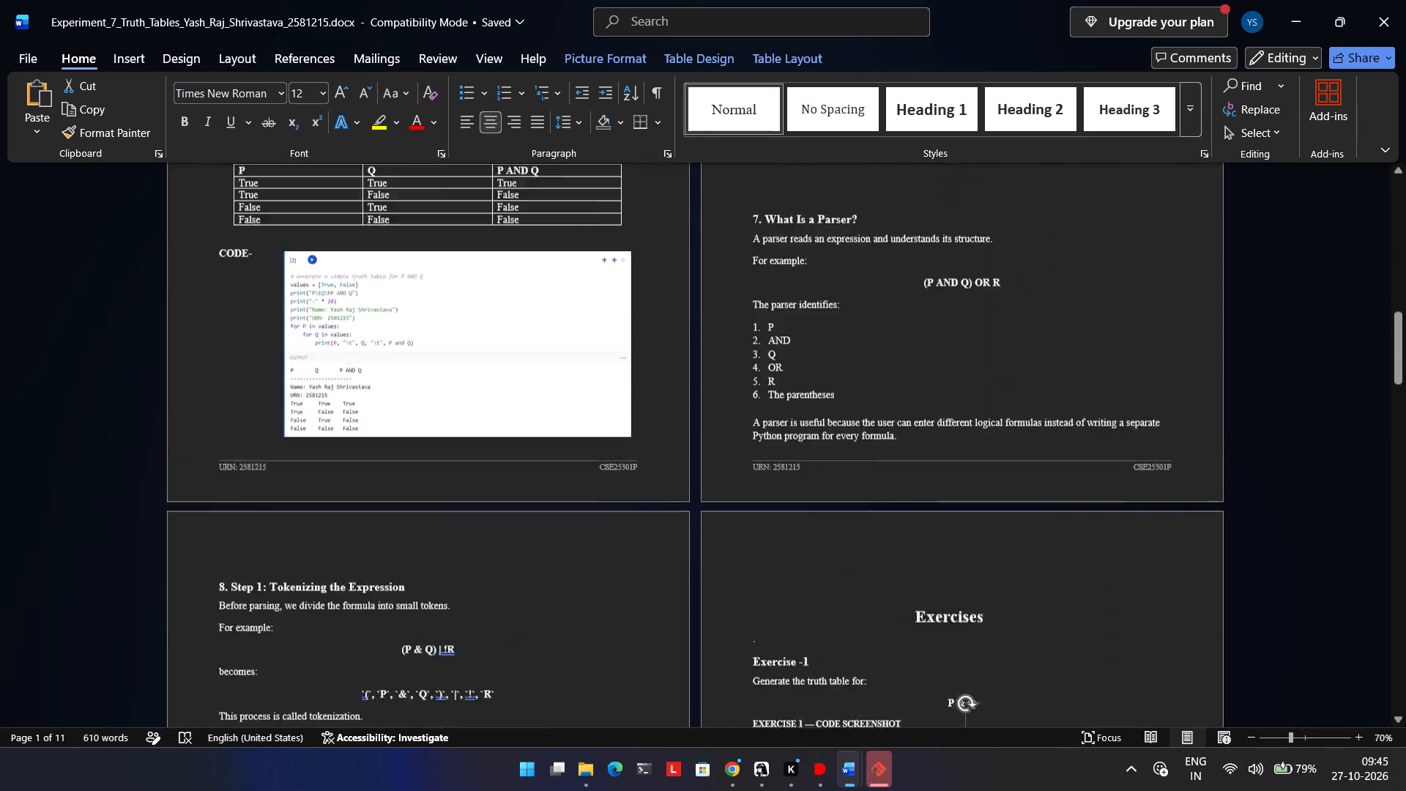
pyautogui.scroll(1, 320, 349)
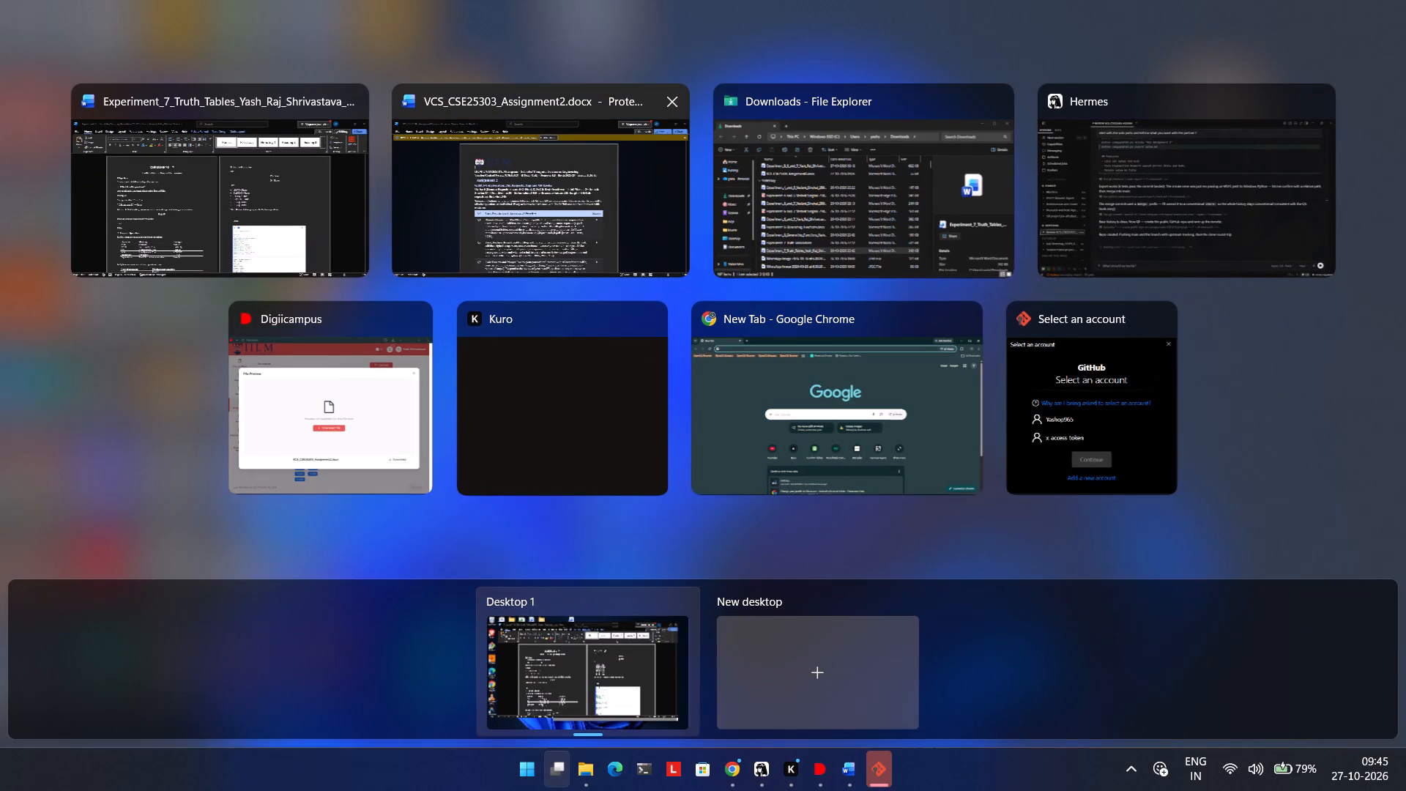
pyautogui.click(972, 216)
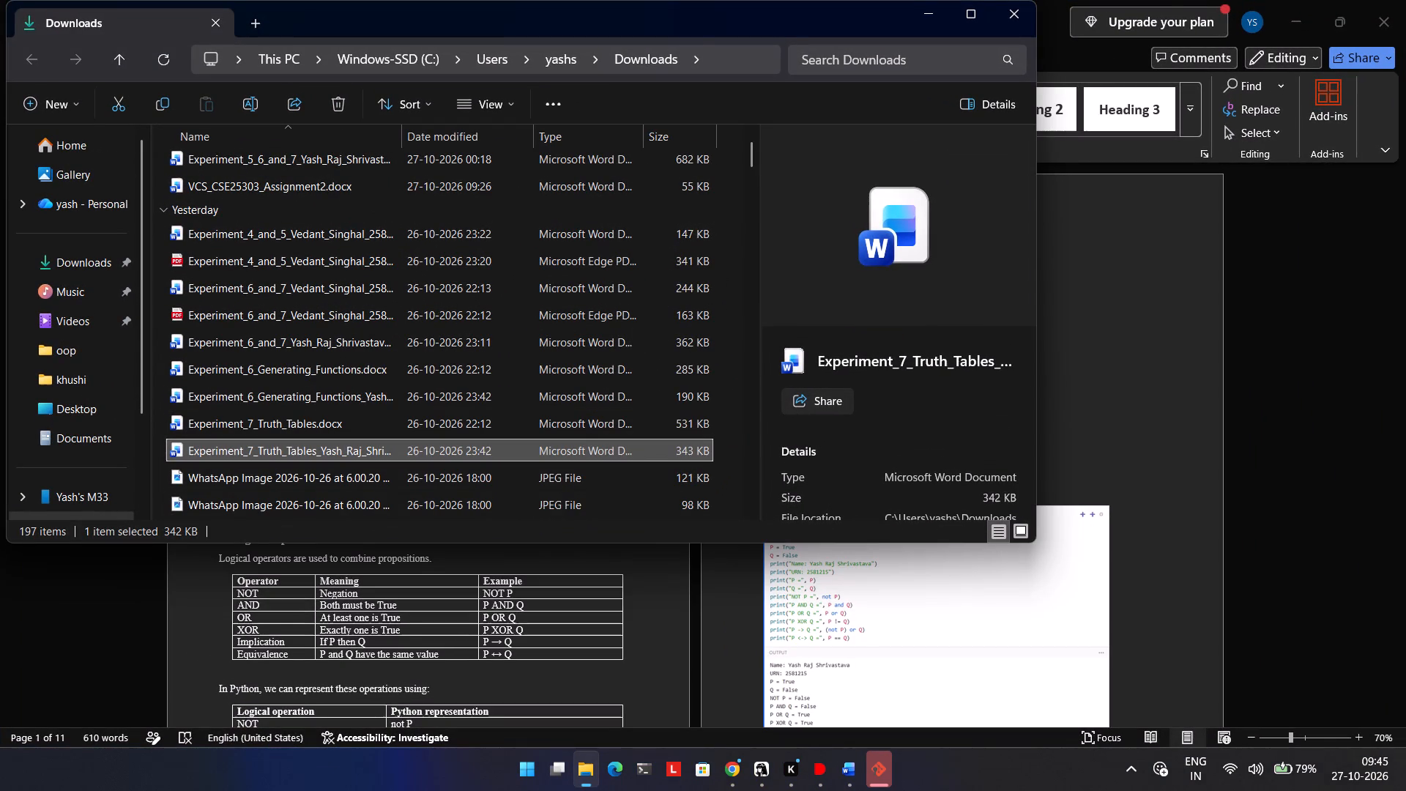
pyautogui.doubleClick(319, 396)
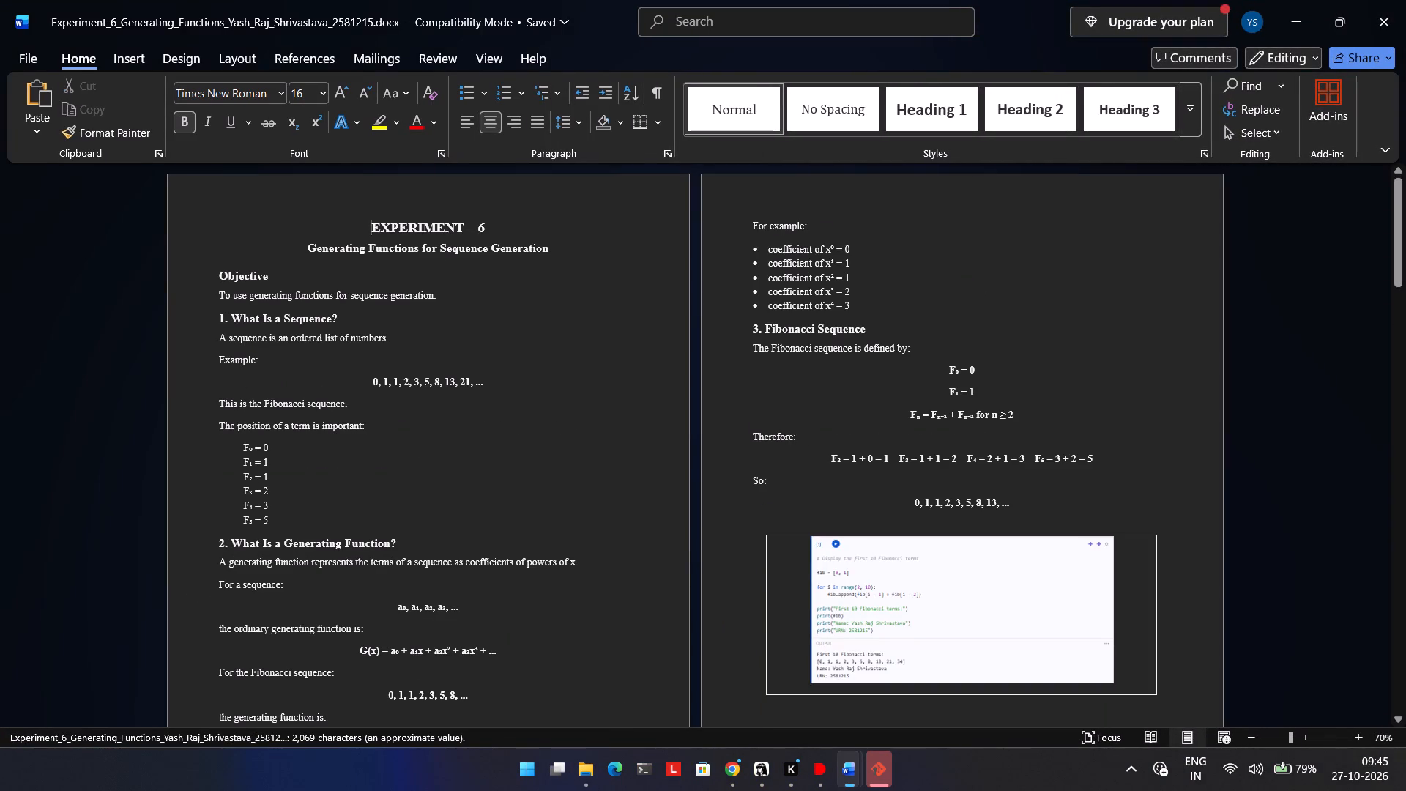
# Examine the Experiment 6 report's pages for how headings, code screenshots and blank space are laid out.
pyautogui.scroll(-1, 508, 386)
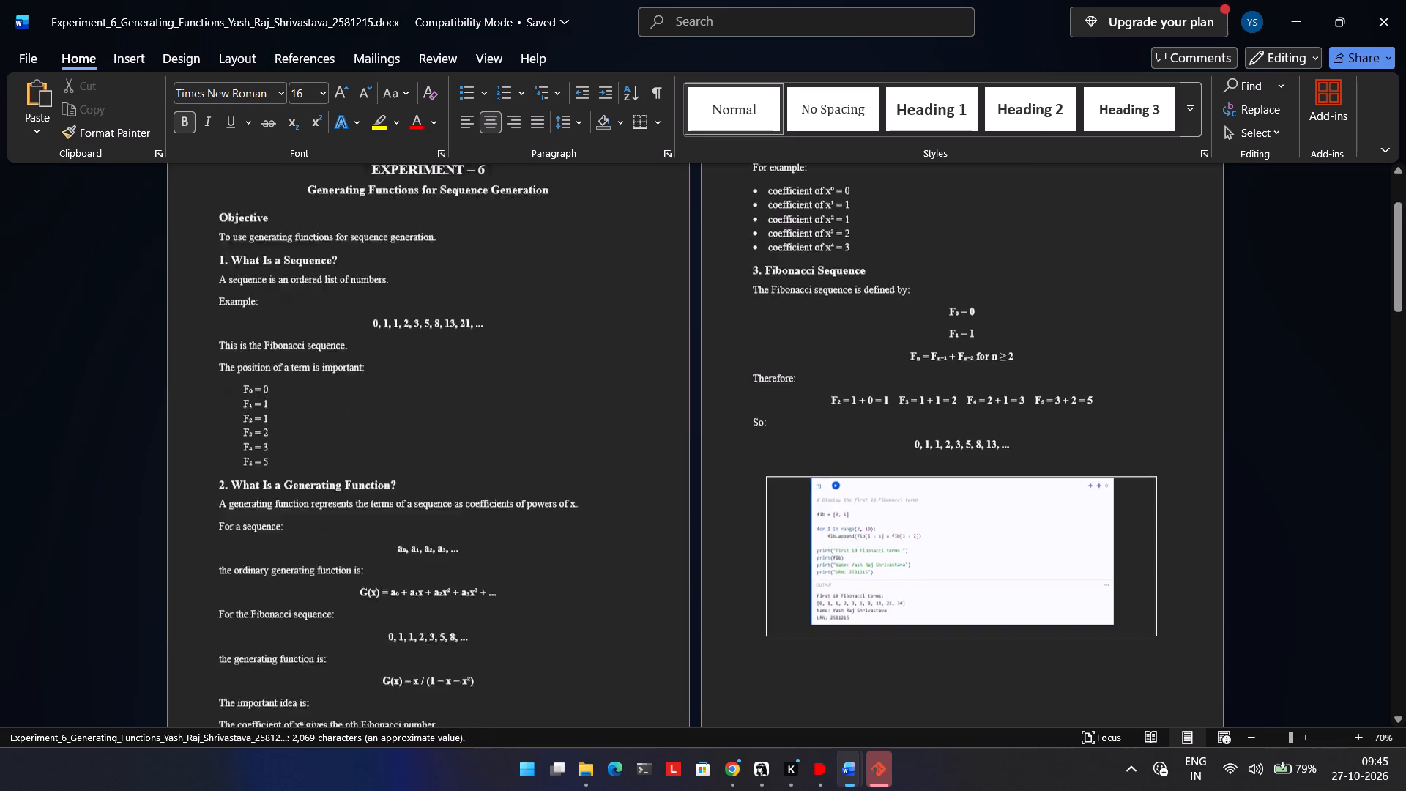
pyautogui.scroll(-2, 508, 386)
pyautogui.keyDown('ctrl'); pyautogui.scroll(-2, 508, 386); pyautogui.keyUp('ctrl')
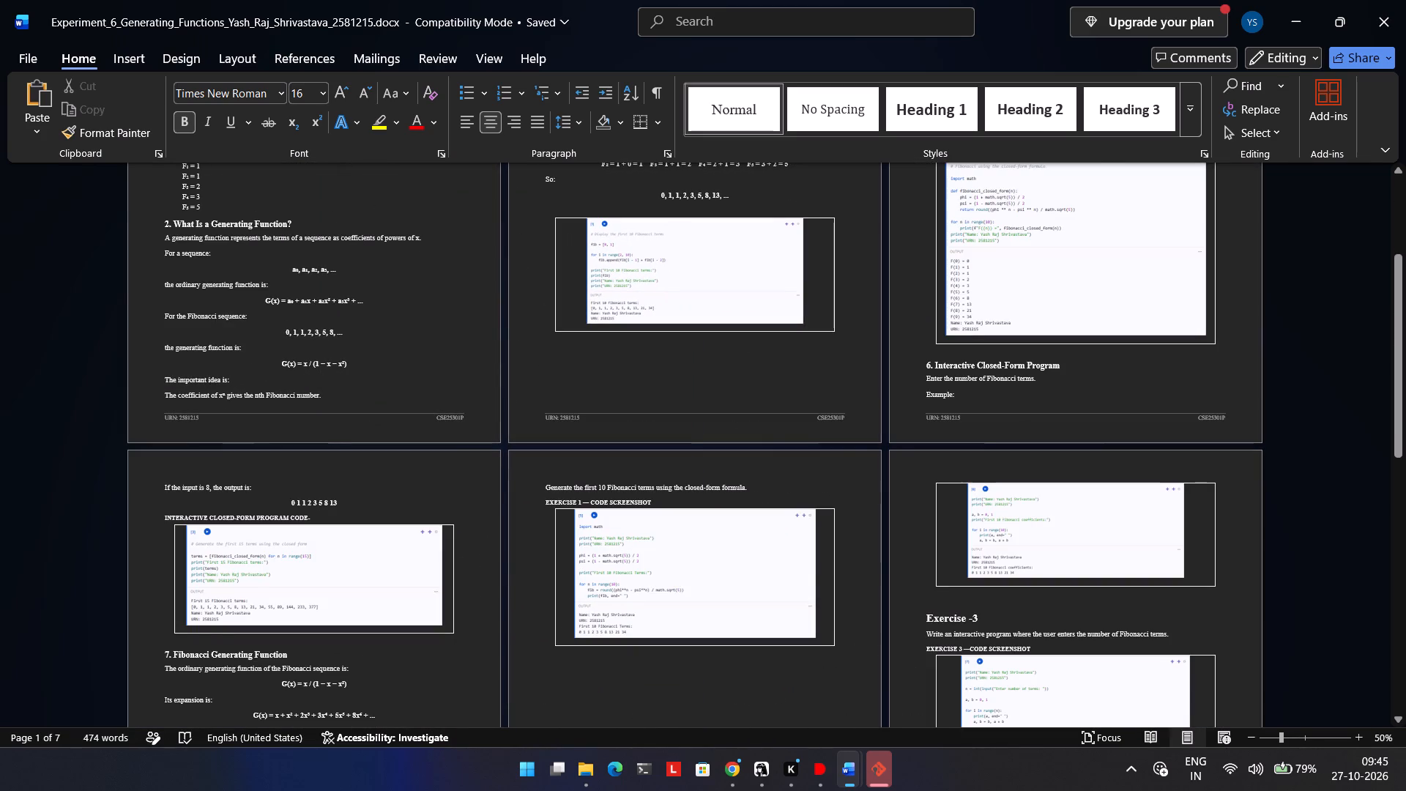
pyautogui.keyDown('ctrl'); pyautogui.scroll(9, 508, 386); pyautogui.keyUp('ctrl')
pyautogui.scroll(-6, 508, 386)
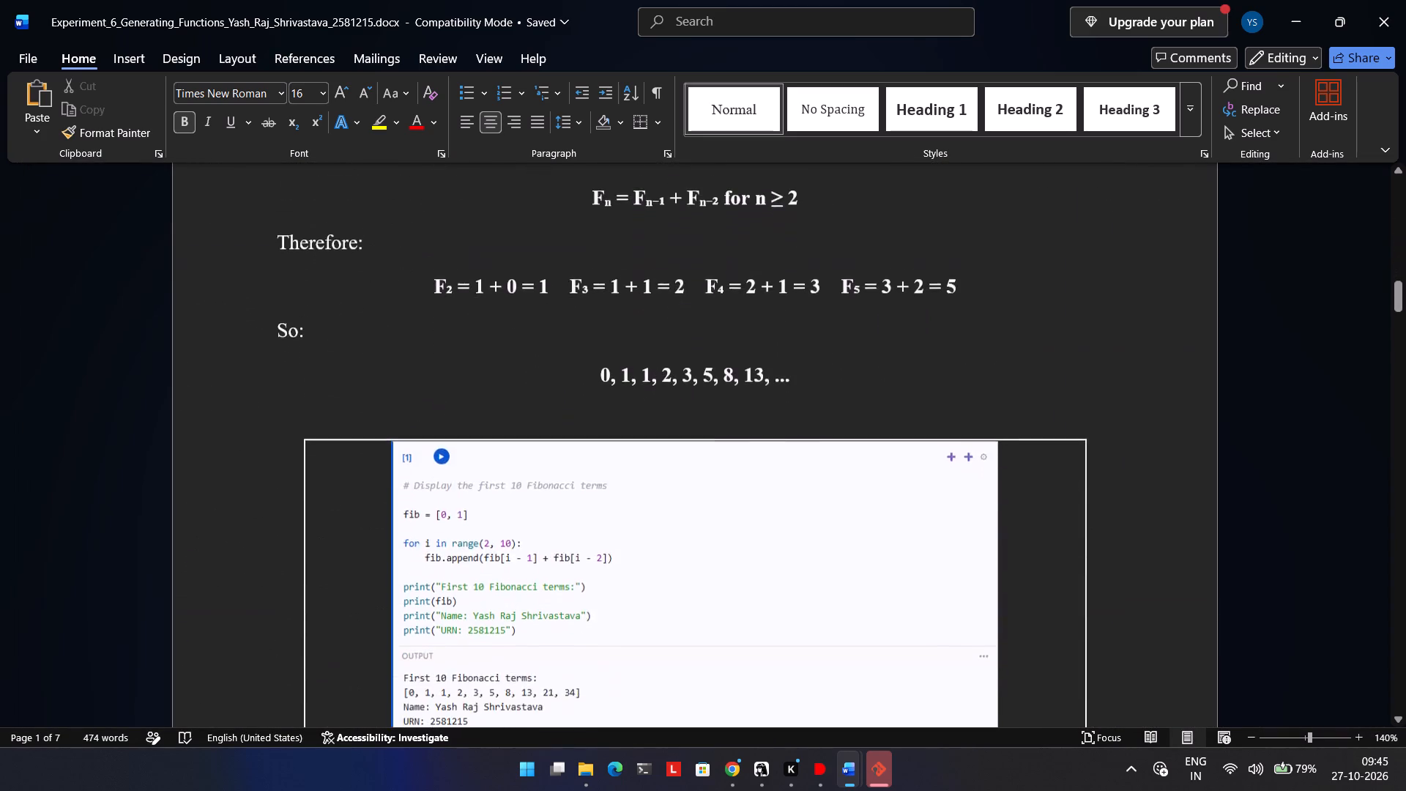
pyautogui.scroll(-1, 508, 386)
pyautogui.scroll(1, 508, 386)
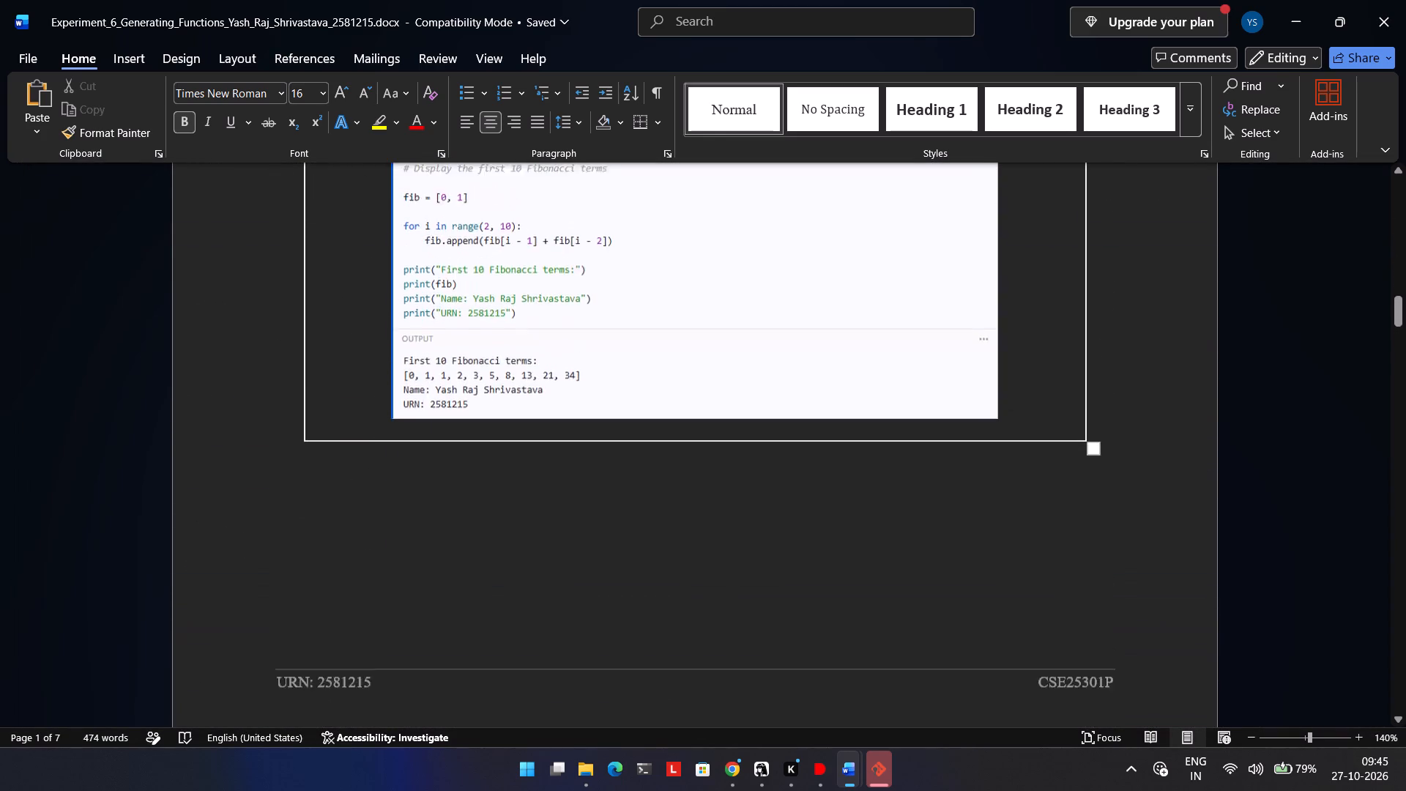
pyautogui.scroll(1, 508, 386)
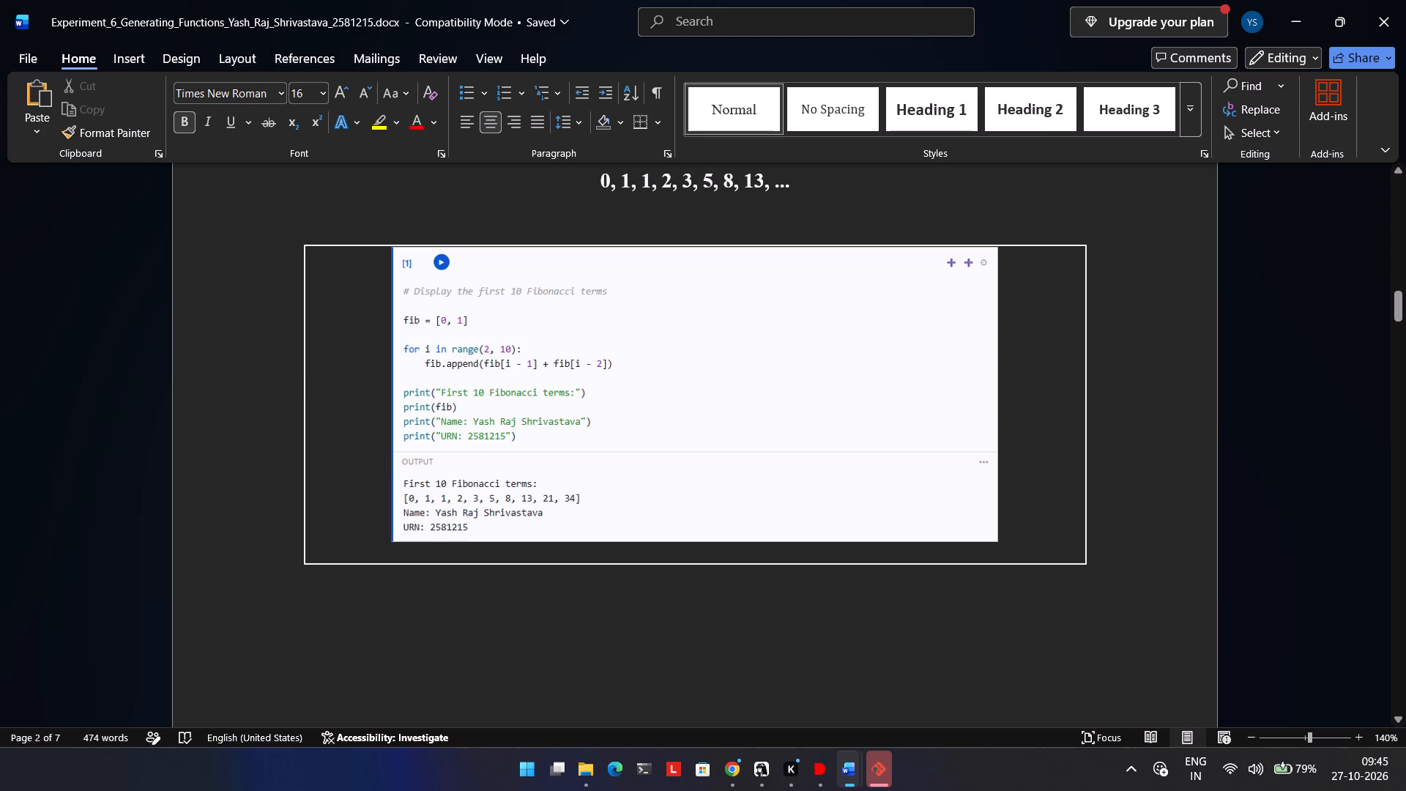
pyautogui.scroll(-1, 533, 488)
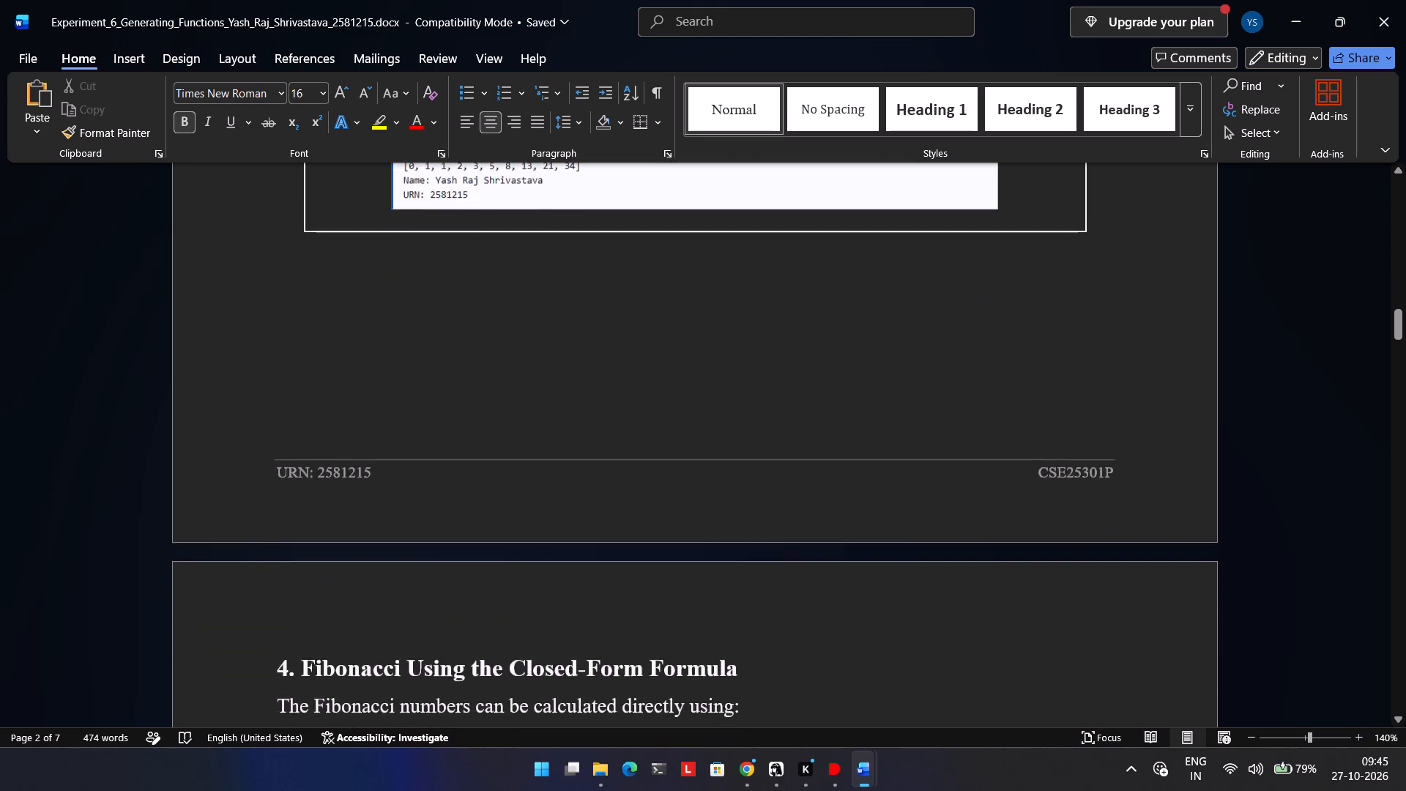
pyautogui.scroll(-1, 533, 488)
pyautogui.keyDown('ctrl'); pyautogui.scroll(-5, 533, 488); pyautogui.keyUp('ctrl')
pyautogui.scroll(1, 576, 335)
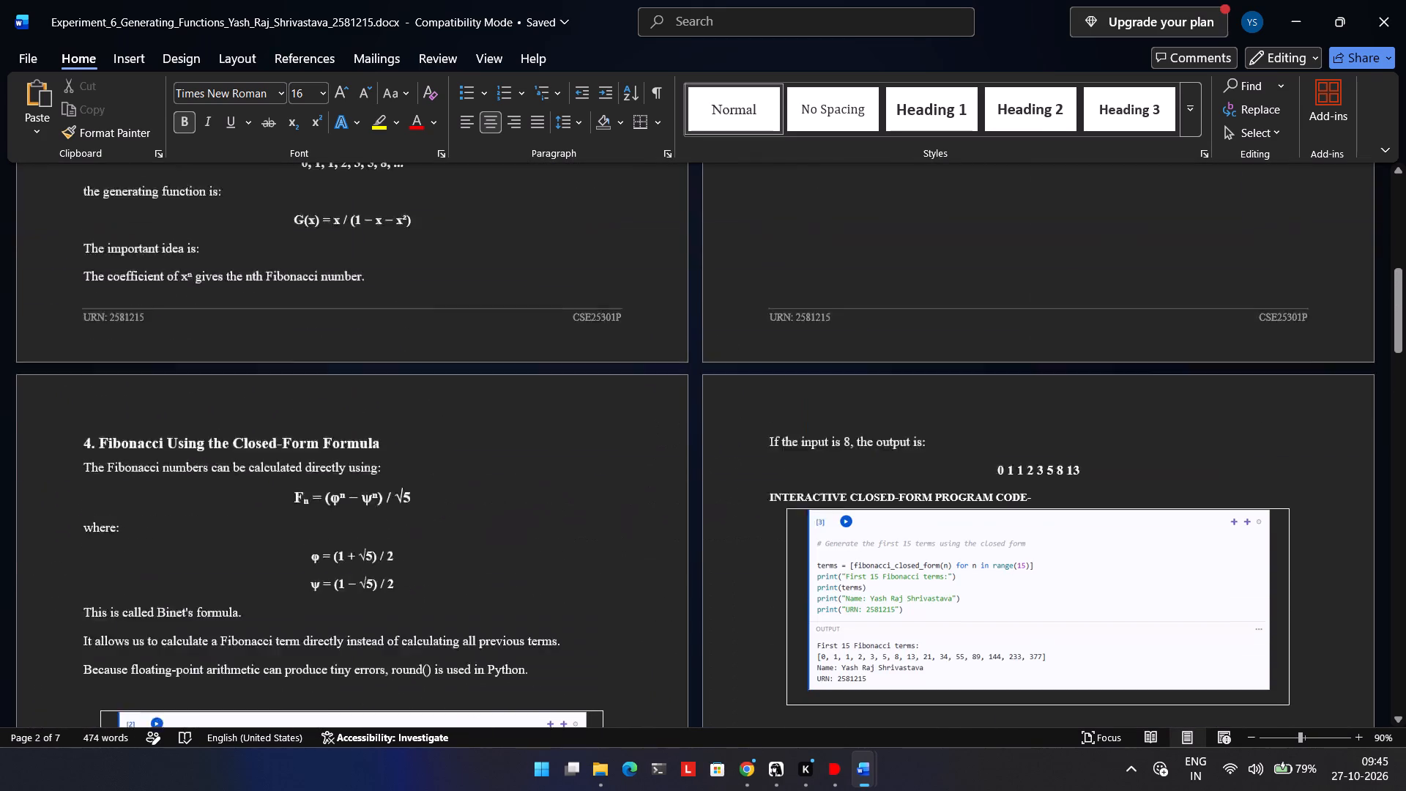
pyautogui.scroll(5, 576, 335)
pyautogui.keyDown('ctrl'); pyautogui.scroll(-4, 576, 335); pyautogui.keyUp('ctrl')
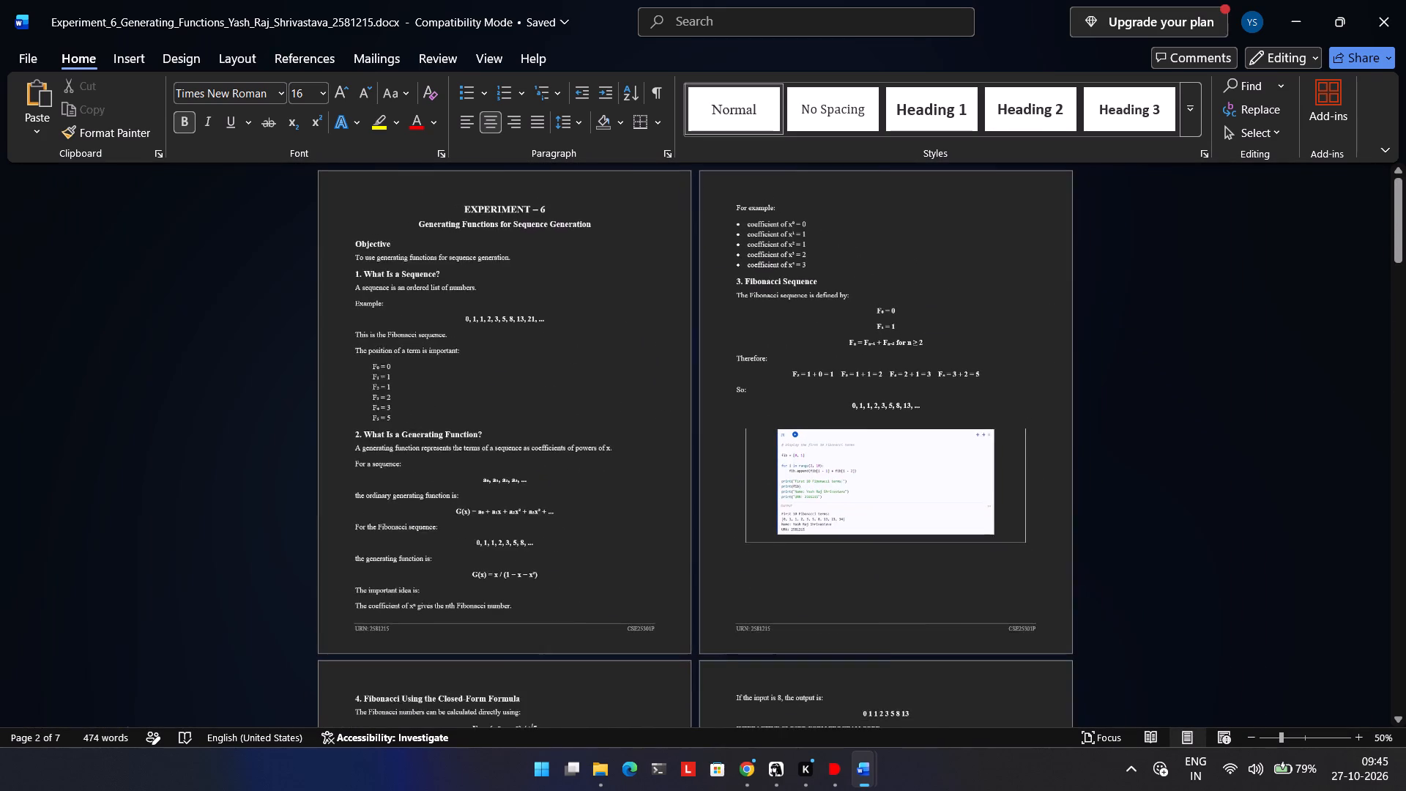
pyautogui.scroll(-1, 720, 423)
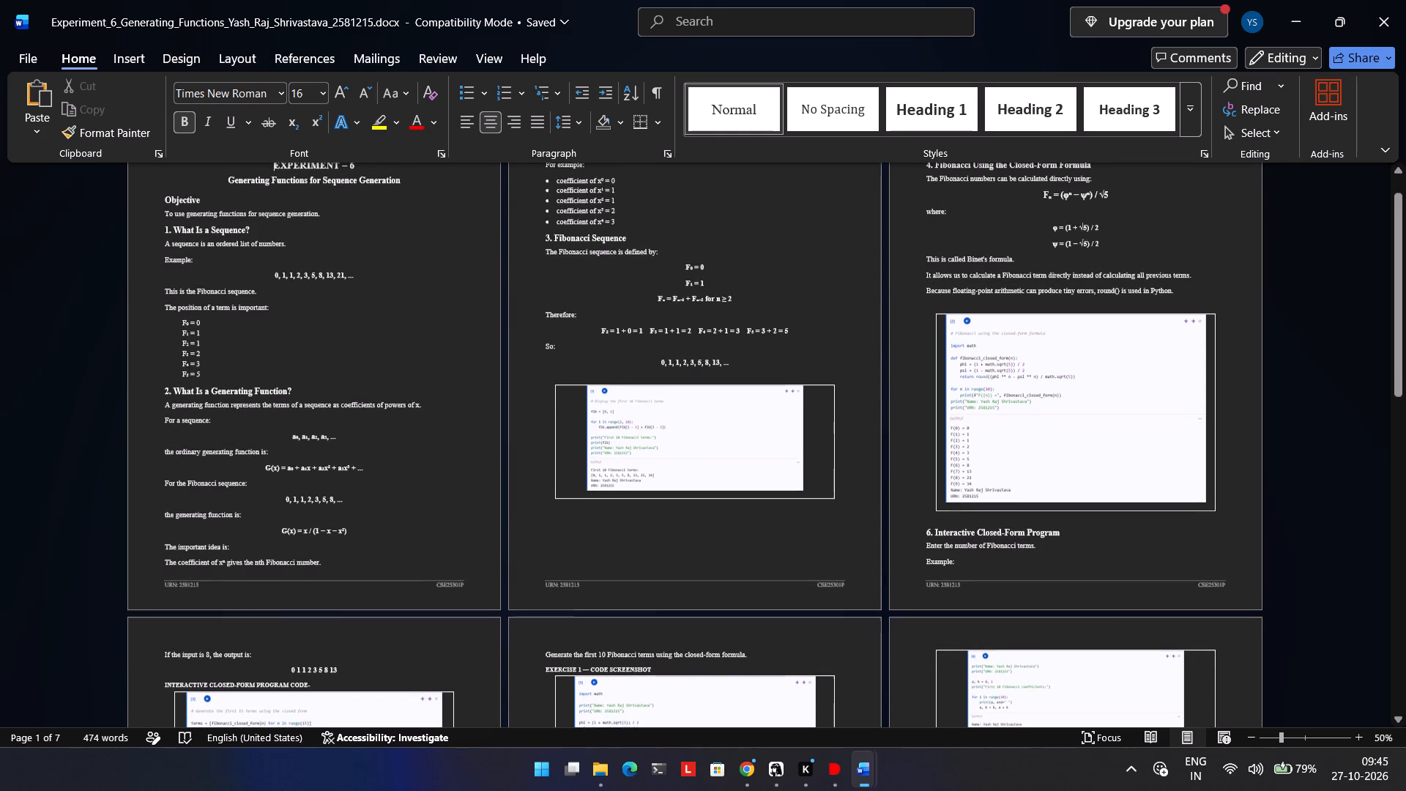
pyautogui.scroll(-1, 720, 423)
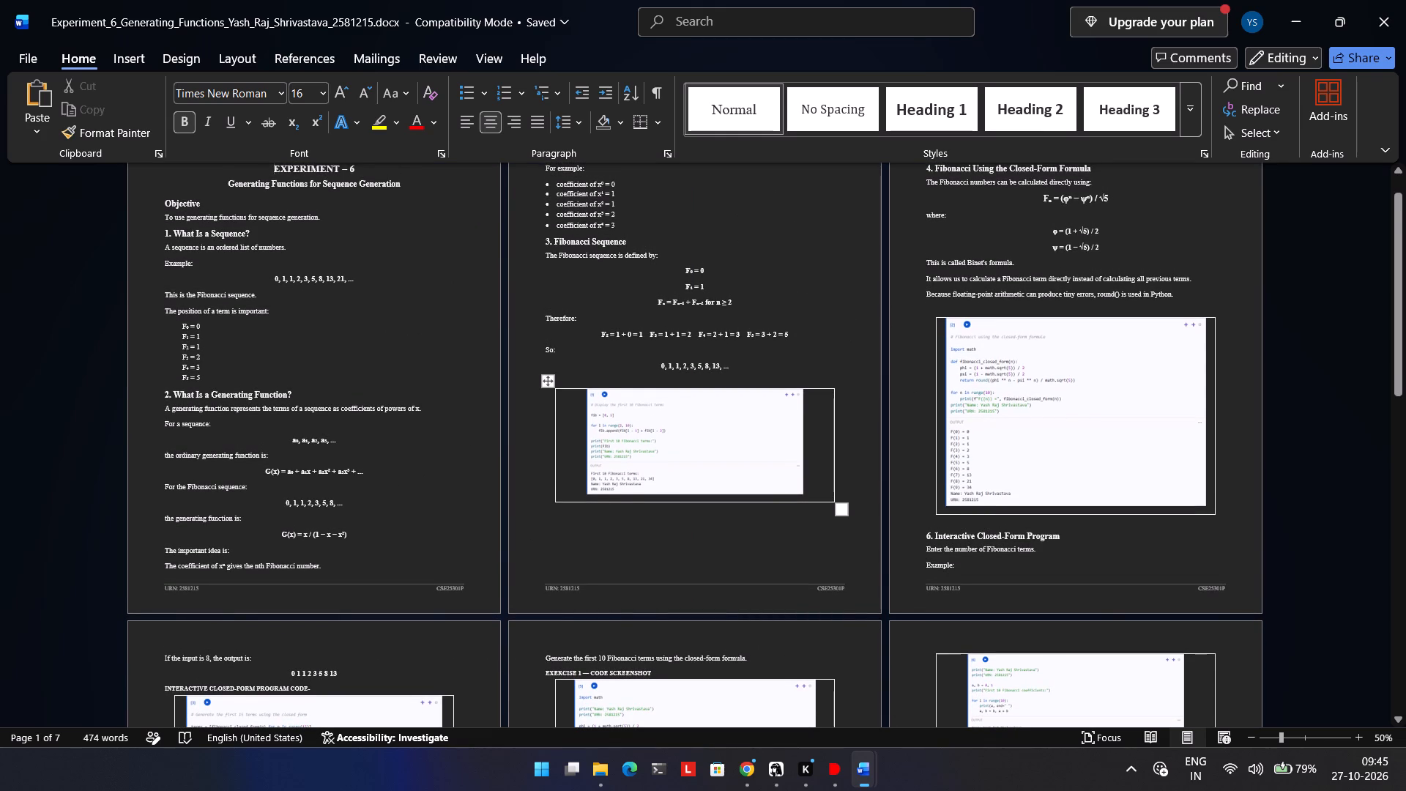
pyautogui.scroll(-5, 1059, 449)
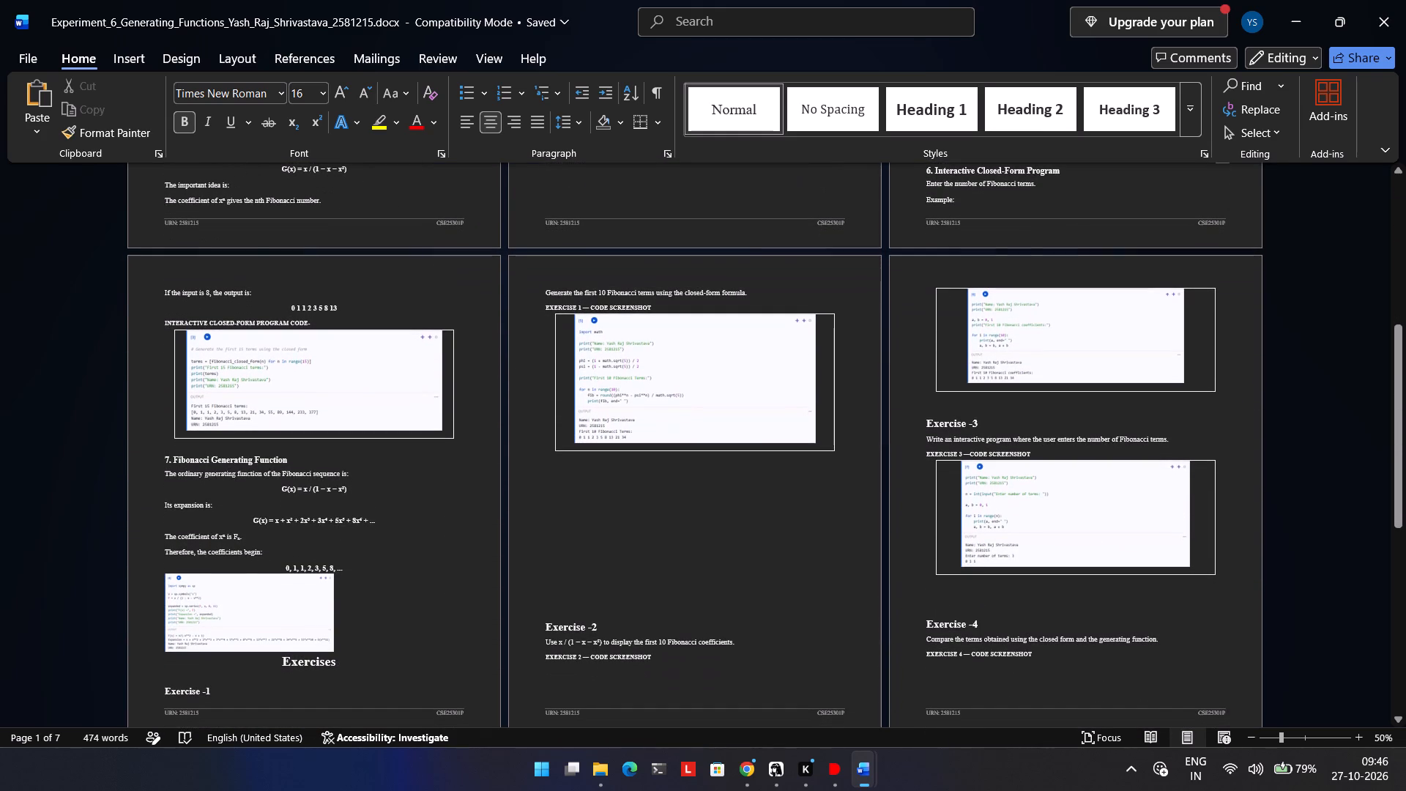
# Insert three blank lines before the "6. Interactive Closed-Form Program" heading to push that section onto the next page.
pyautogui.keyDown('ctrl'); pyautogui.scroll(5, 331, 399); pyautogui.keyUp('ctrl')
pyautogui.scroll(-1, 331, 399)
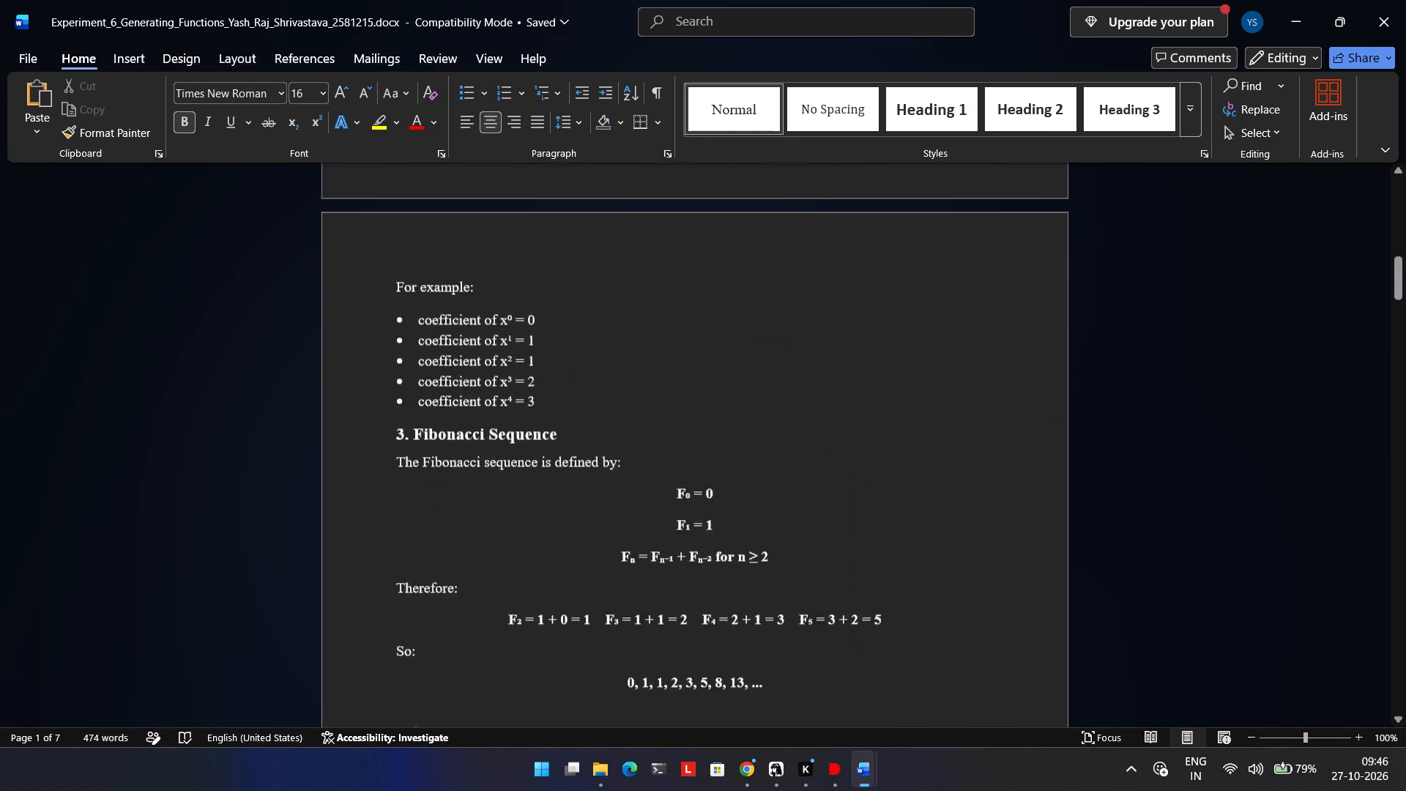
pyautogui.scroll(-6, 331, 399)
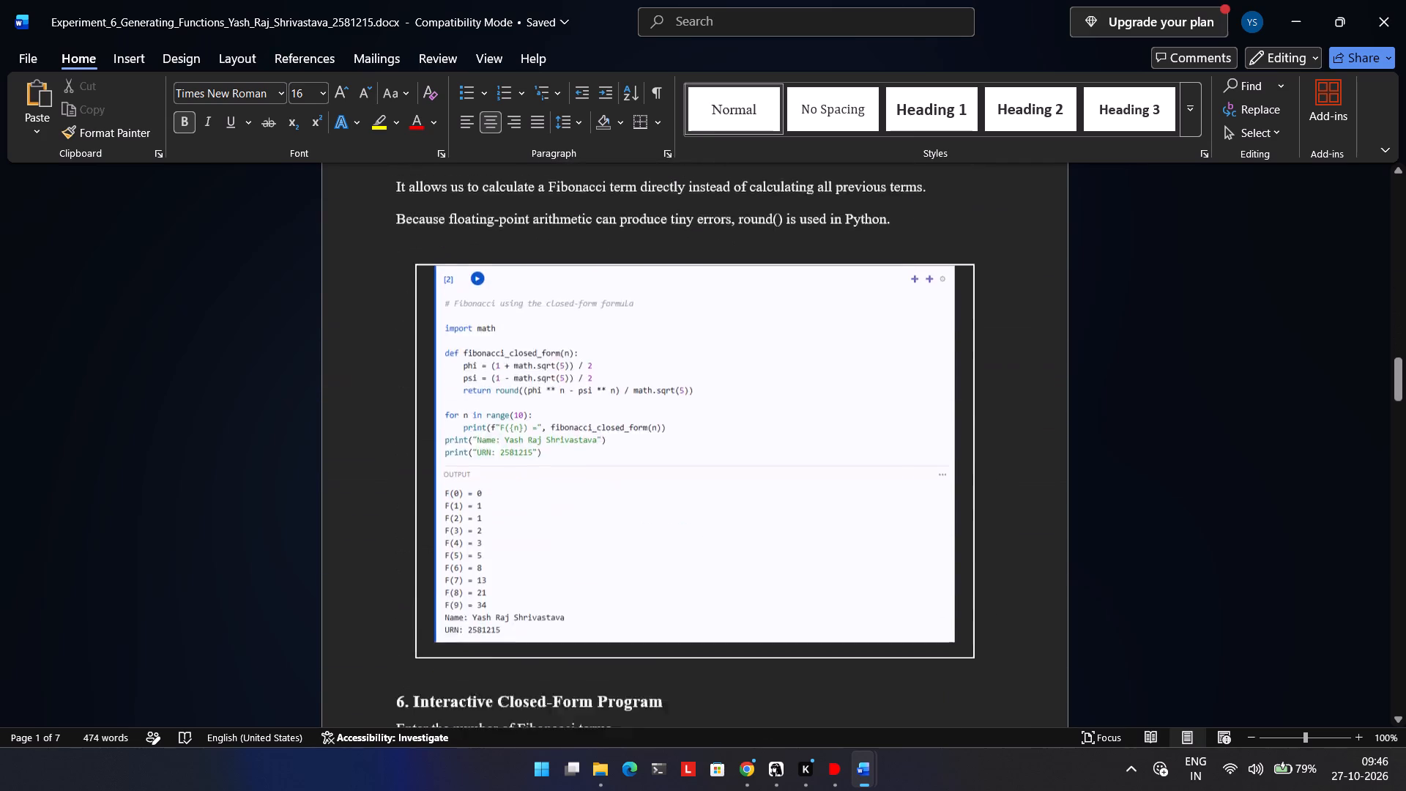
pyautogui.scroll(-3, 331, 399)
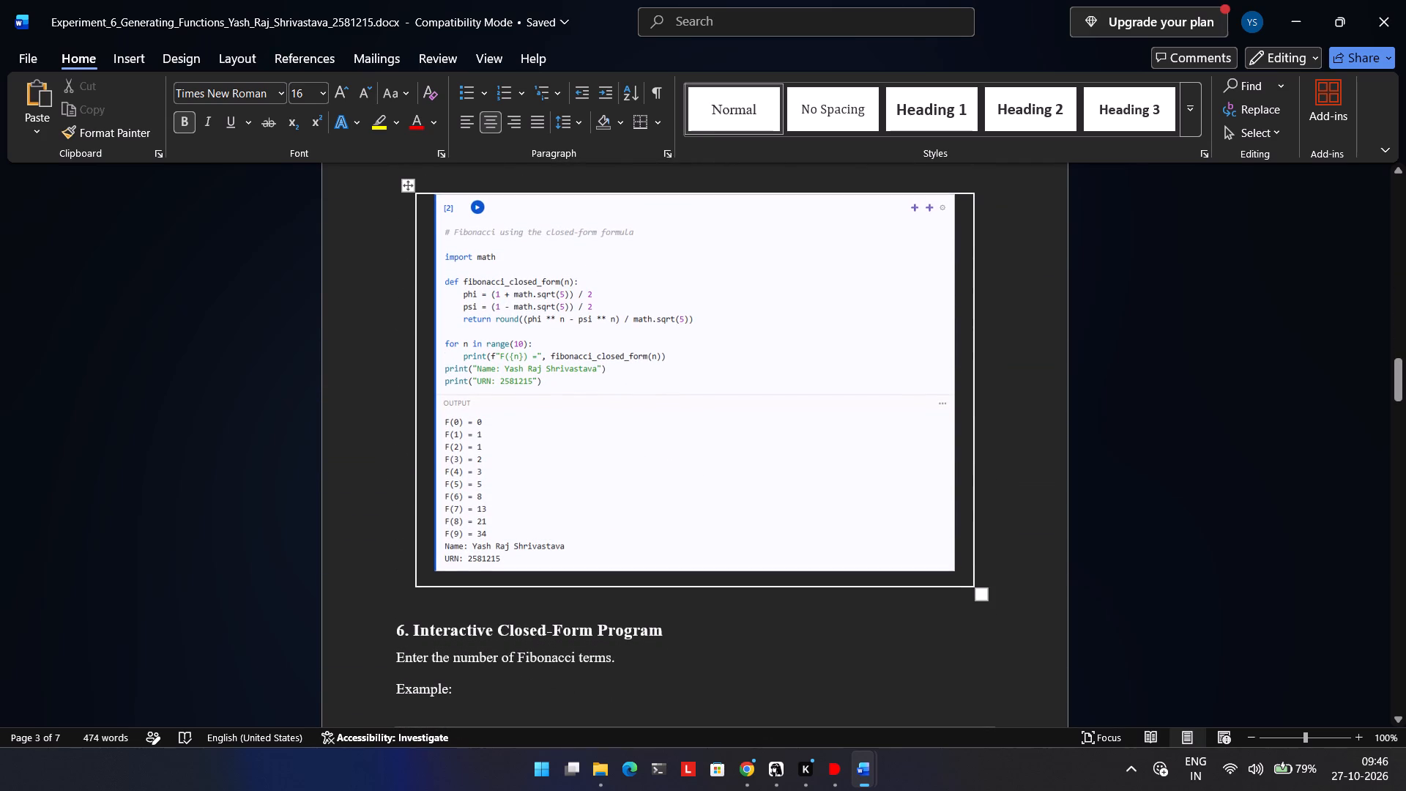
pyautogui.scroll(-3, 557, 470)
pyautogui.hscroll(1, 557, 470)
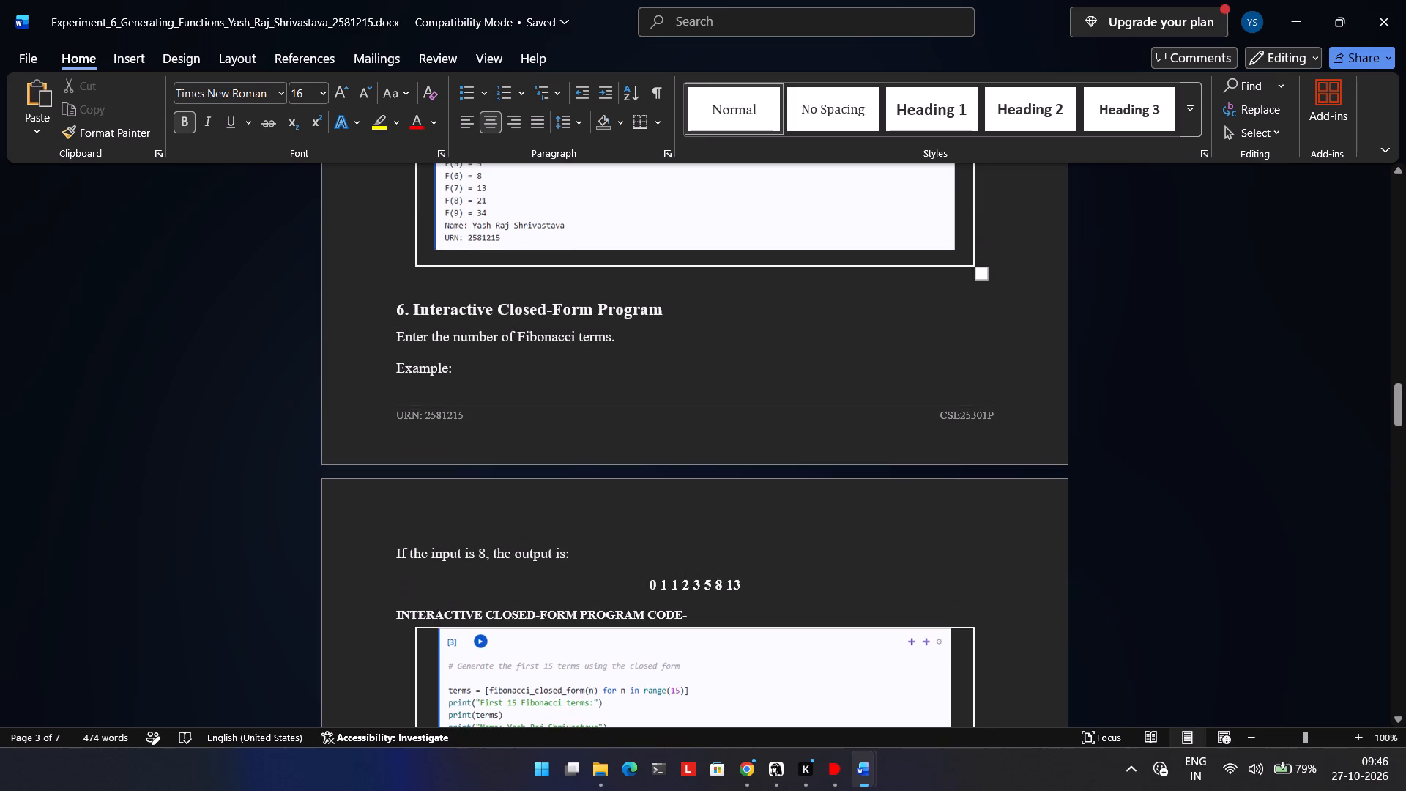
pyautogui.click(387, 291)
pyautogui.press('Return')
pyautogui.press('Return')
pyautogui.press('Return')
pyautogui.scroll(-6, 387, 291)
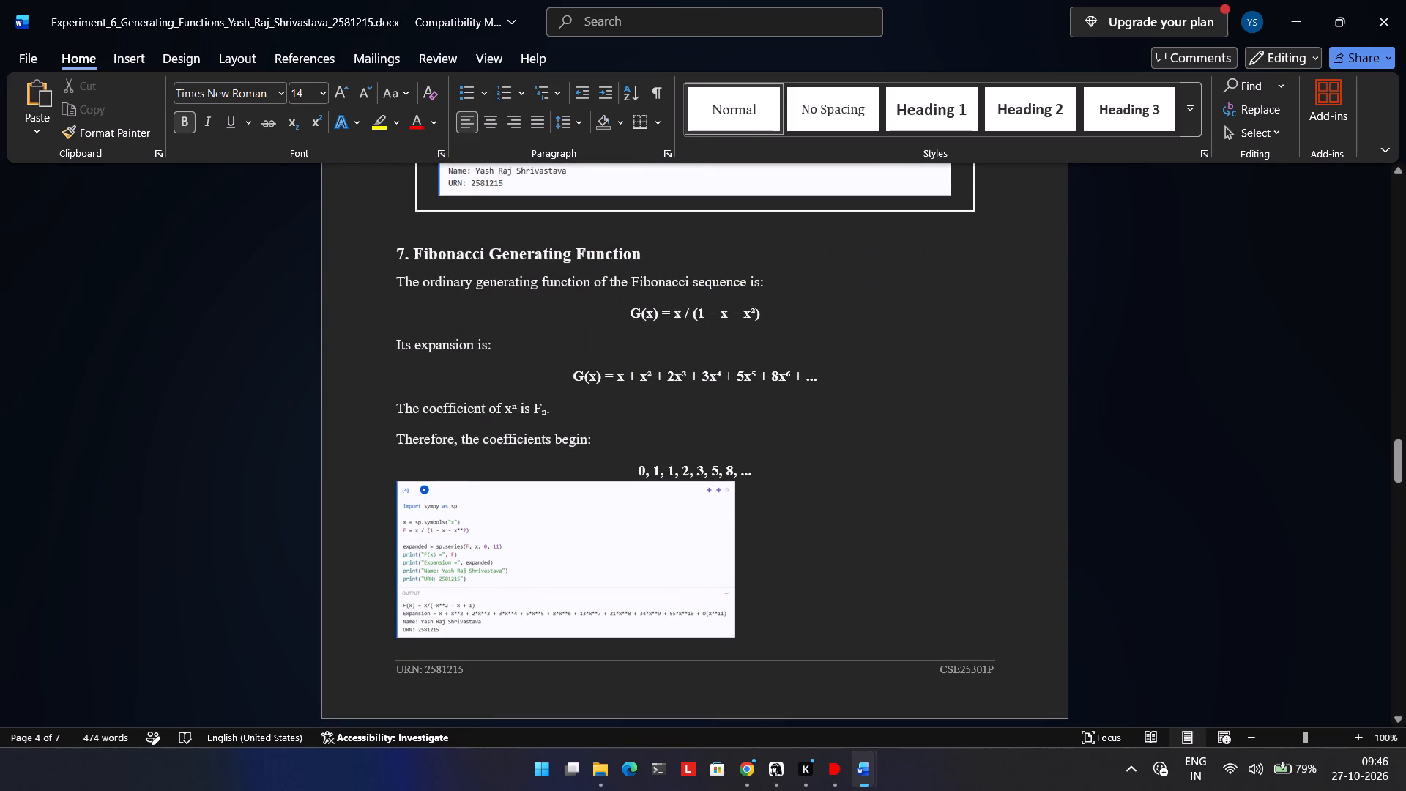